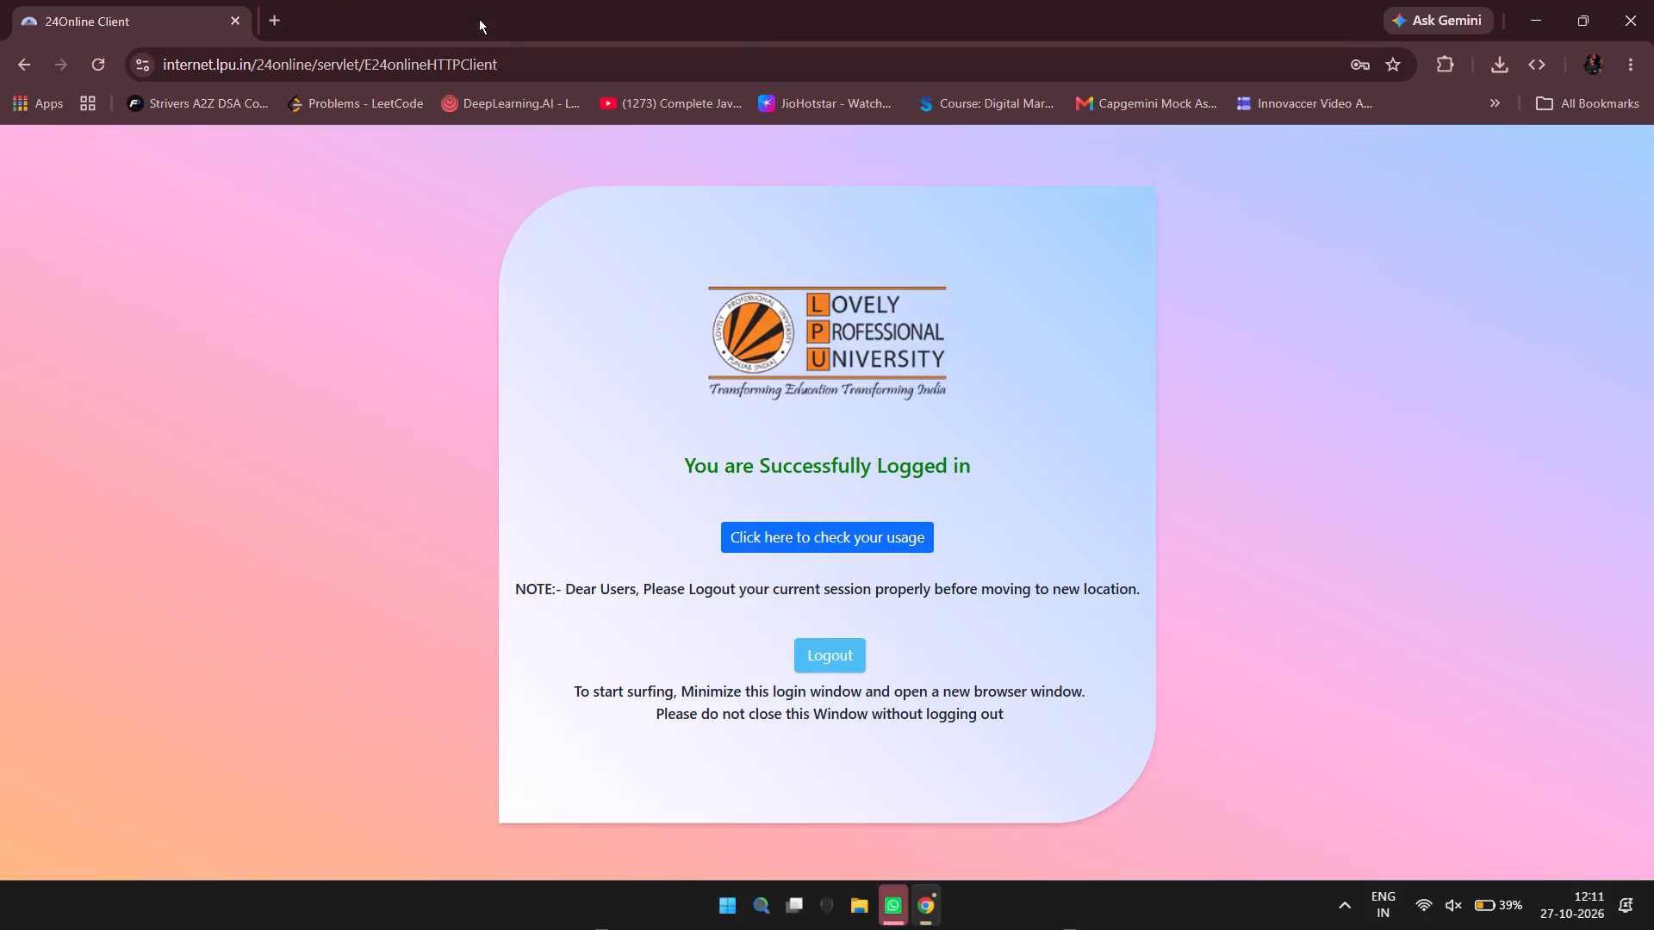
Close the 24Online Client login page in the browser.
{"action": "left_click", "coordinate": [233, 17]}
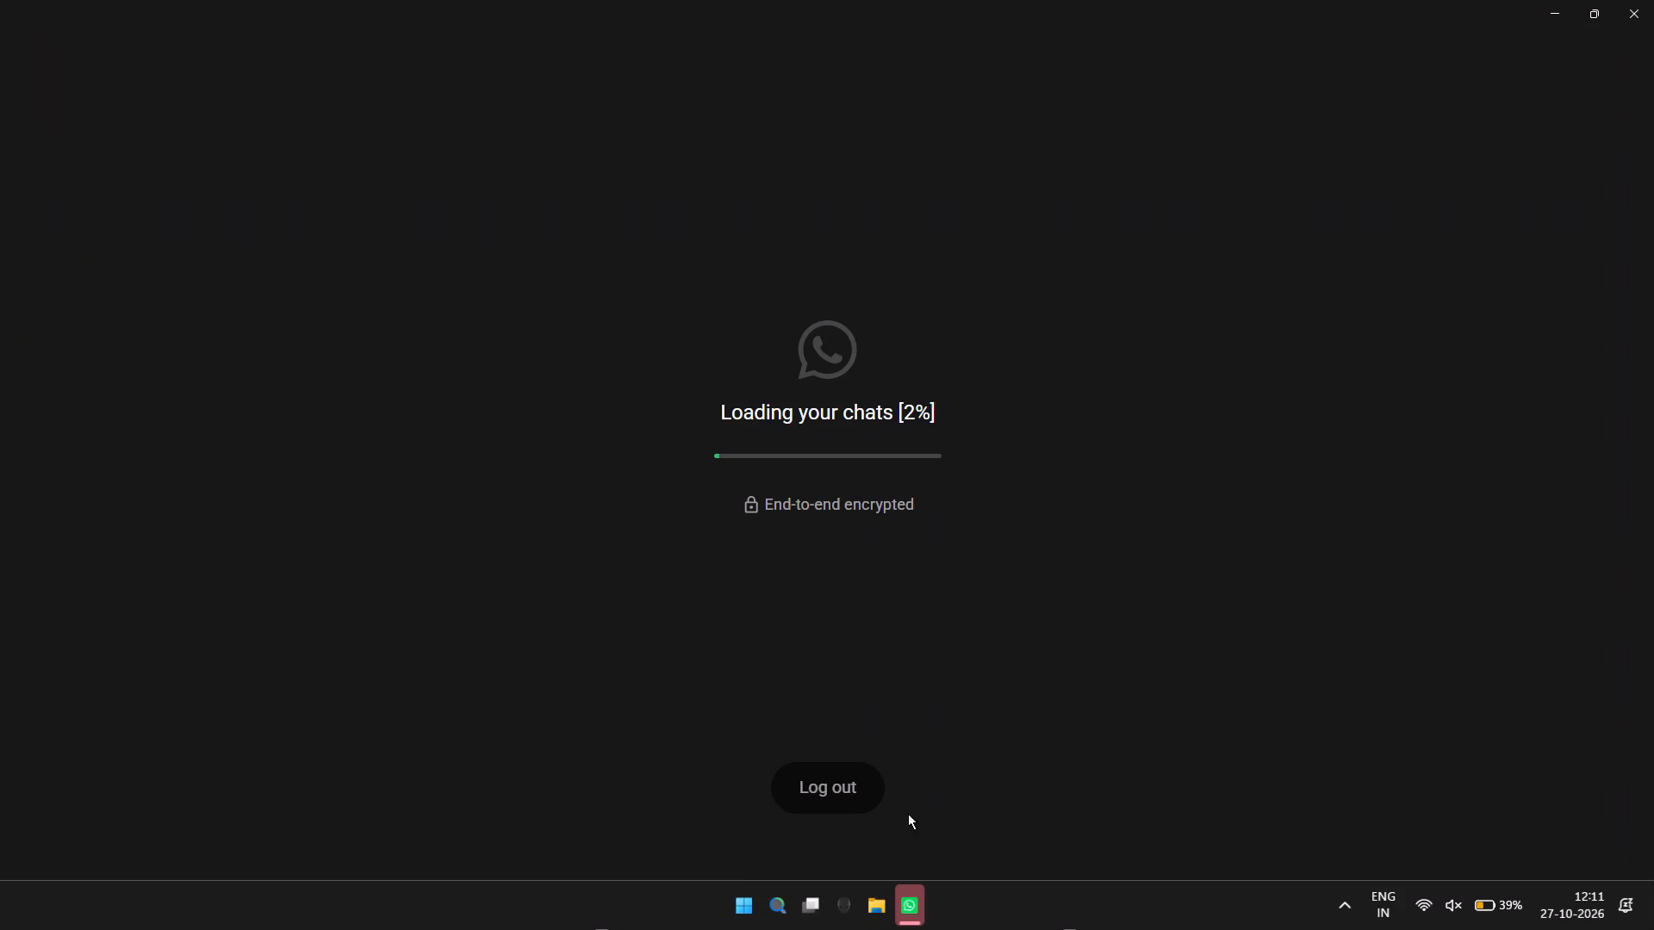
Switch to File Explorer, open the Downloads folder and look through its files.
{"action": "left_click", "coordinate": [881, 912]}
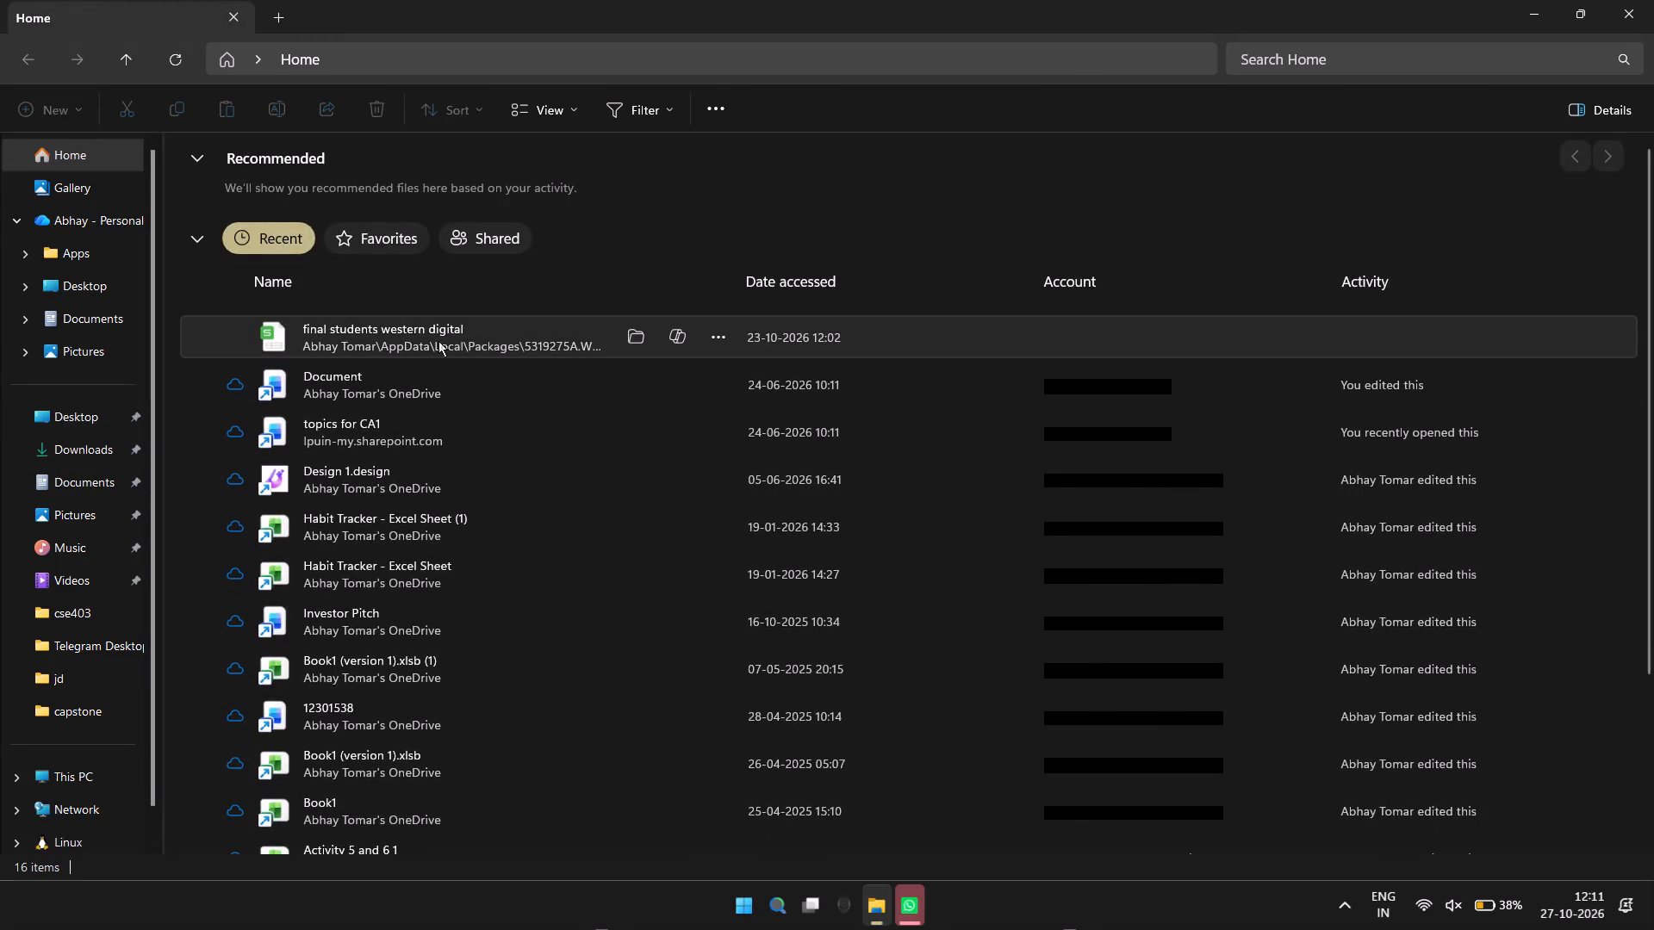
{"action": "left_click", "coordinate": [87, 453]}
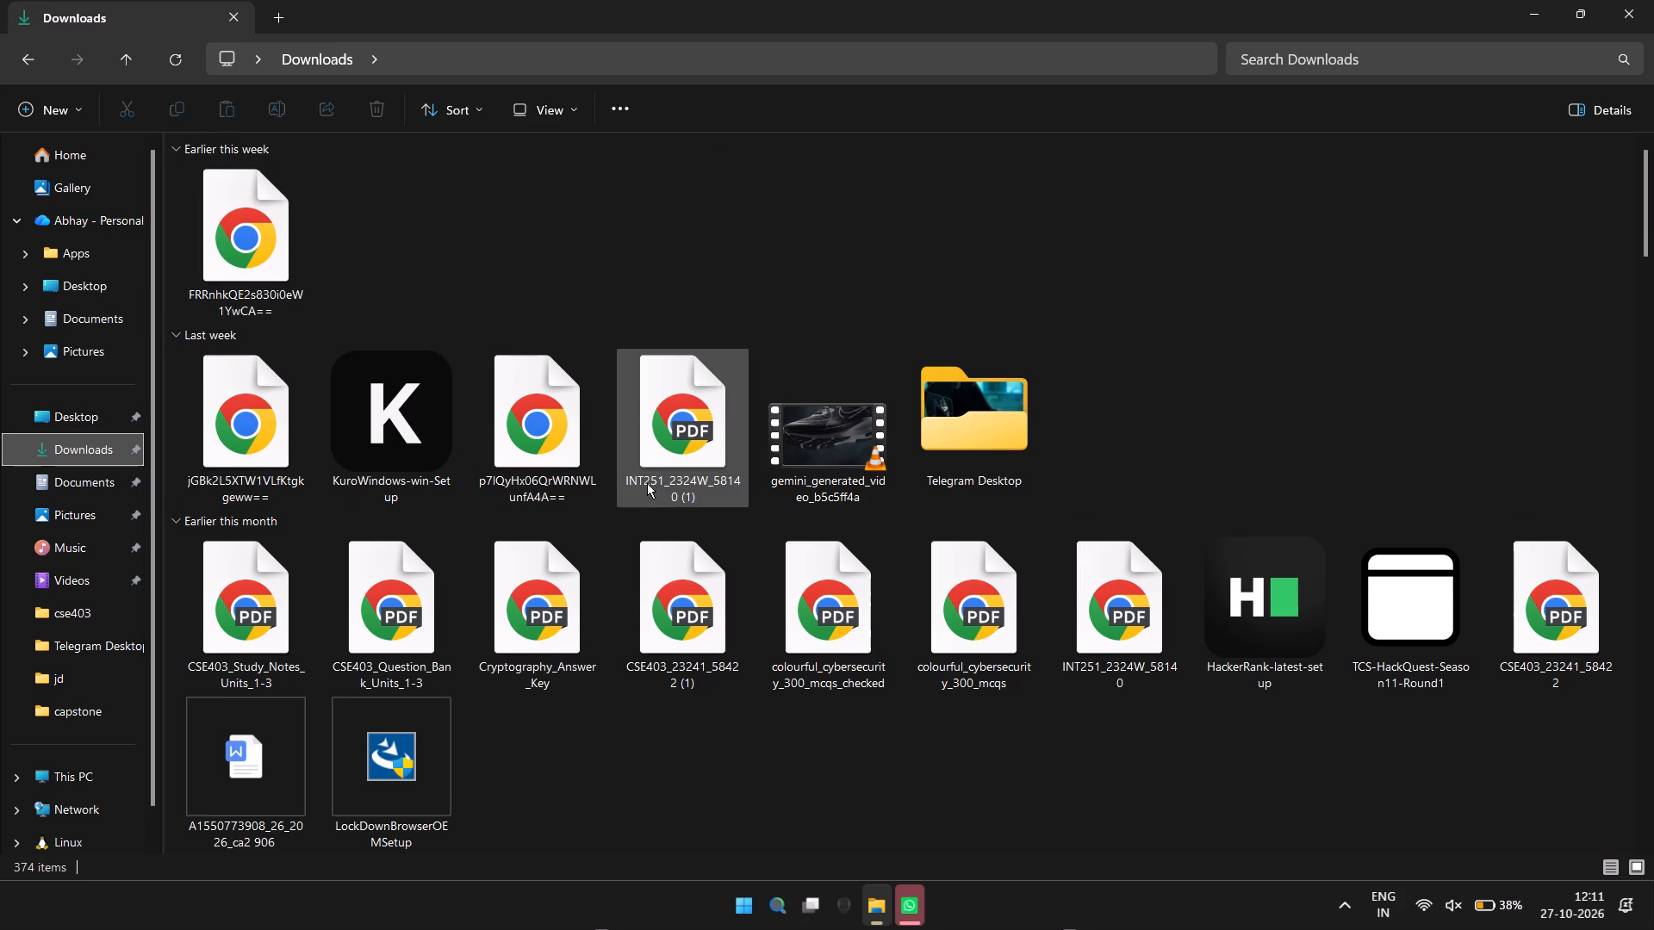
{"action": "scroll", "coordinate": [648, 484], "scroll_direction": "down", "scroll_amount": 2}
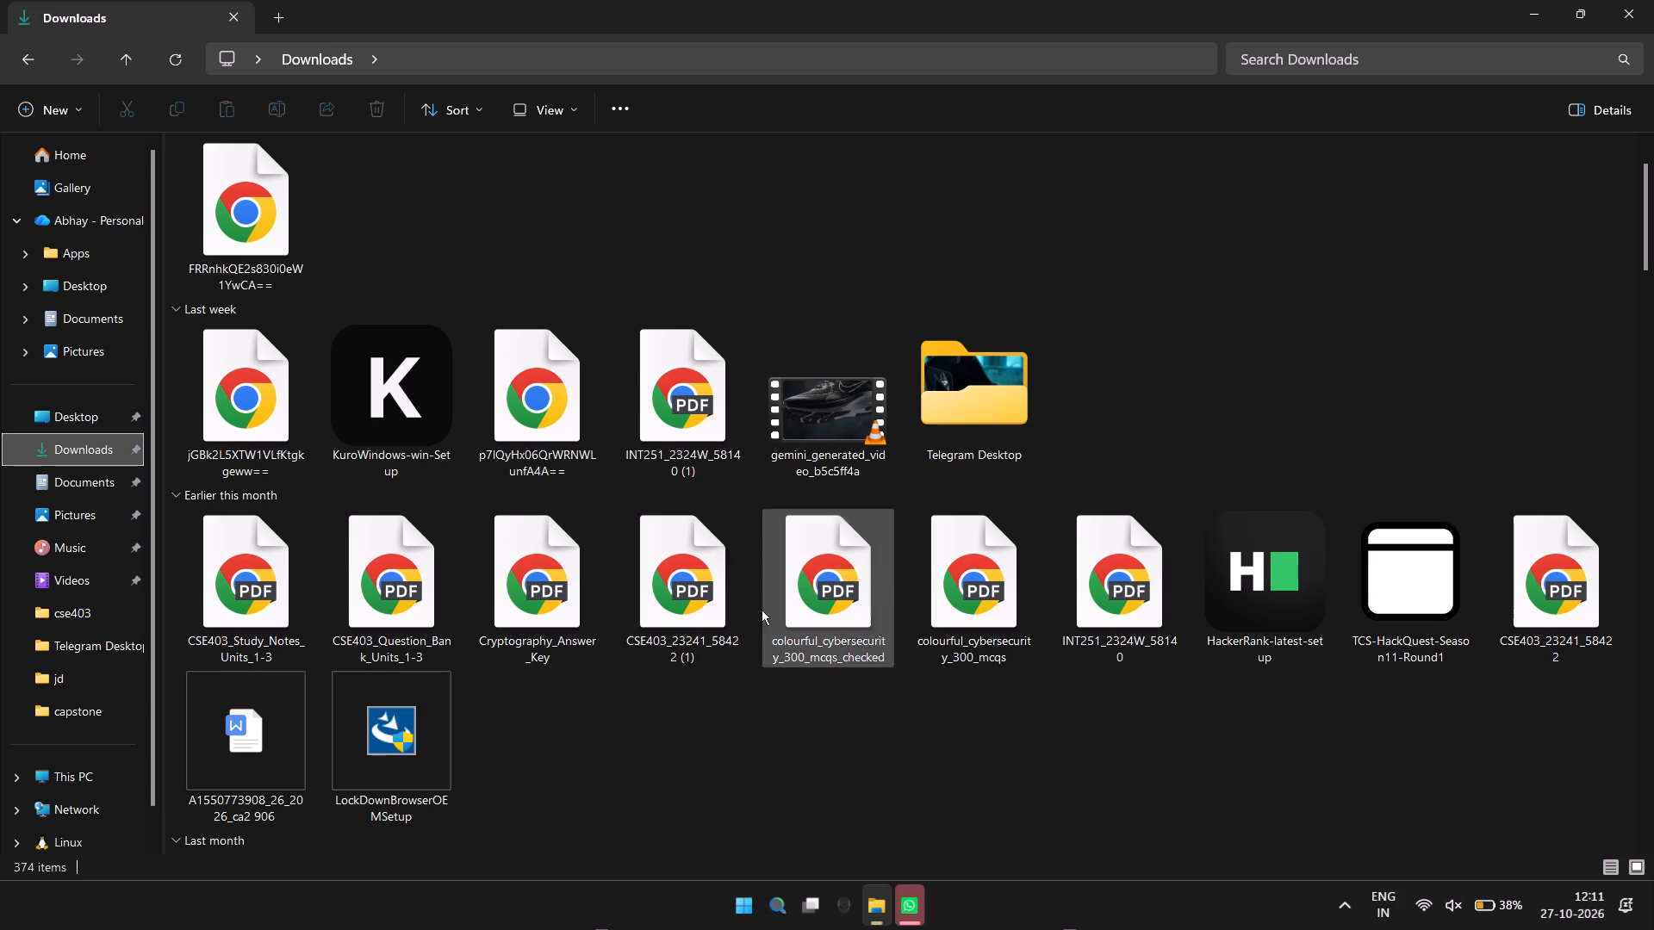
{"action": "scroll", "coordinate": [702, 621], "scroll_direction": "down", "scroll_amount": 2}
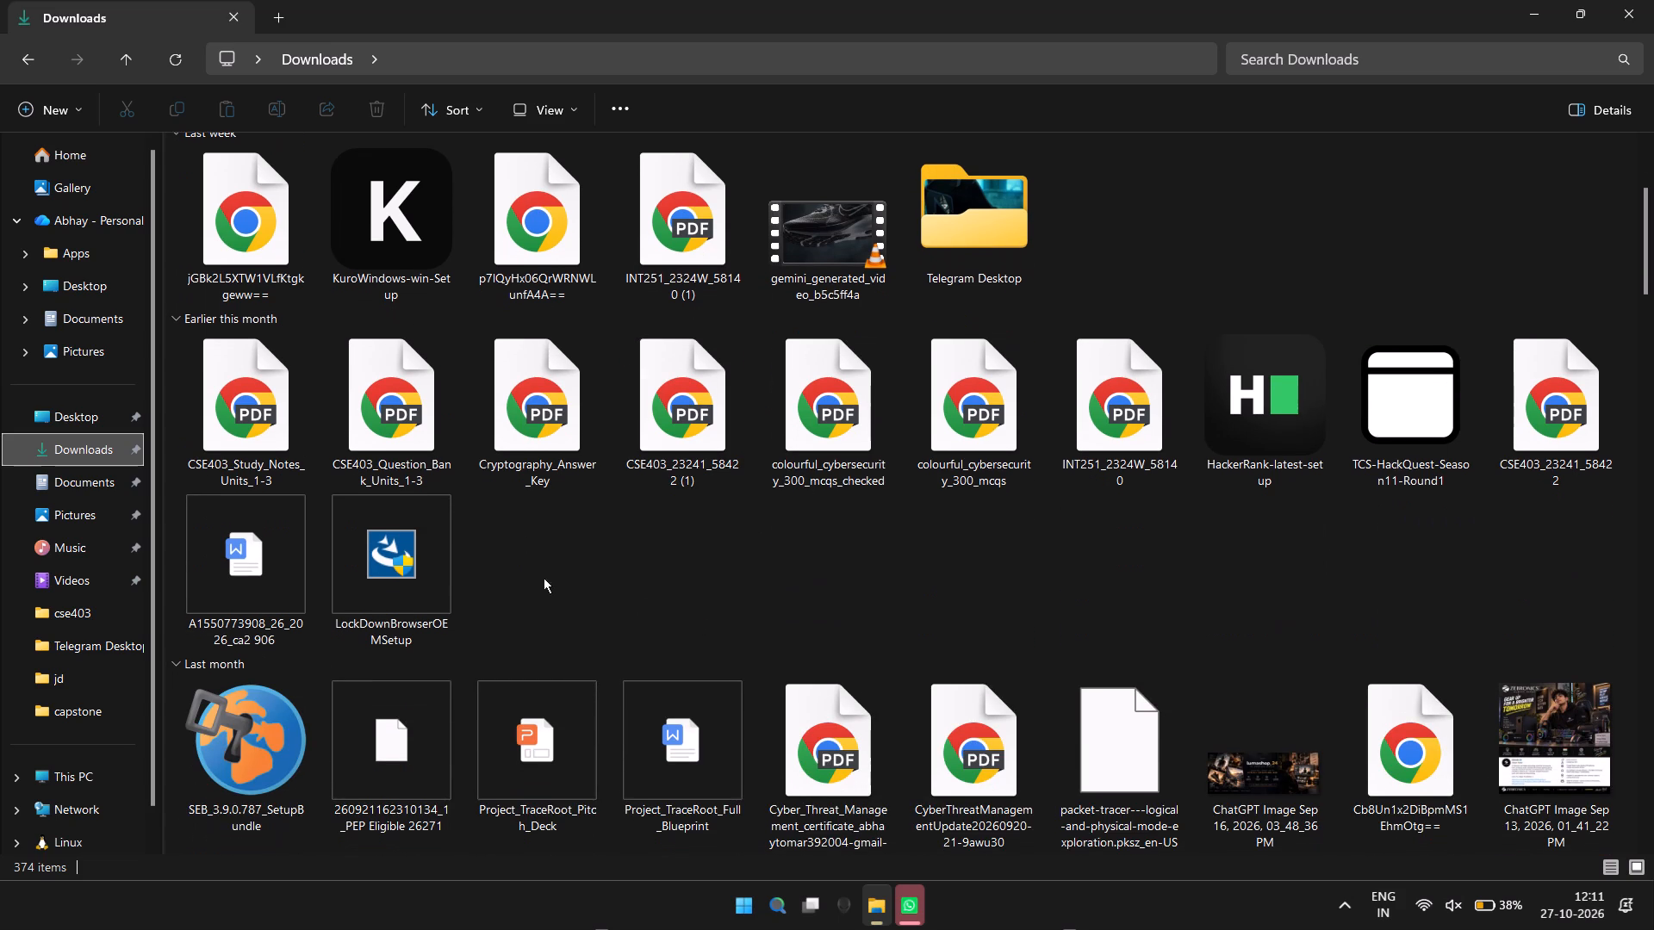
{"action": "double_click", "coordinate": [223, 592]}
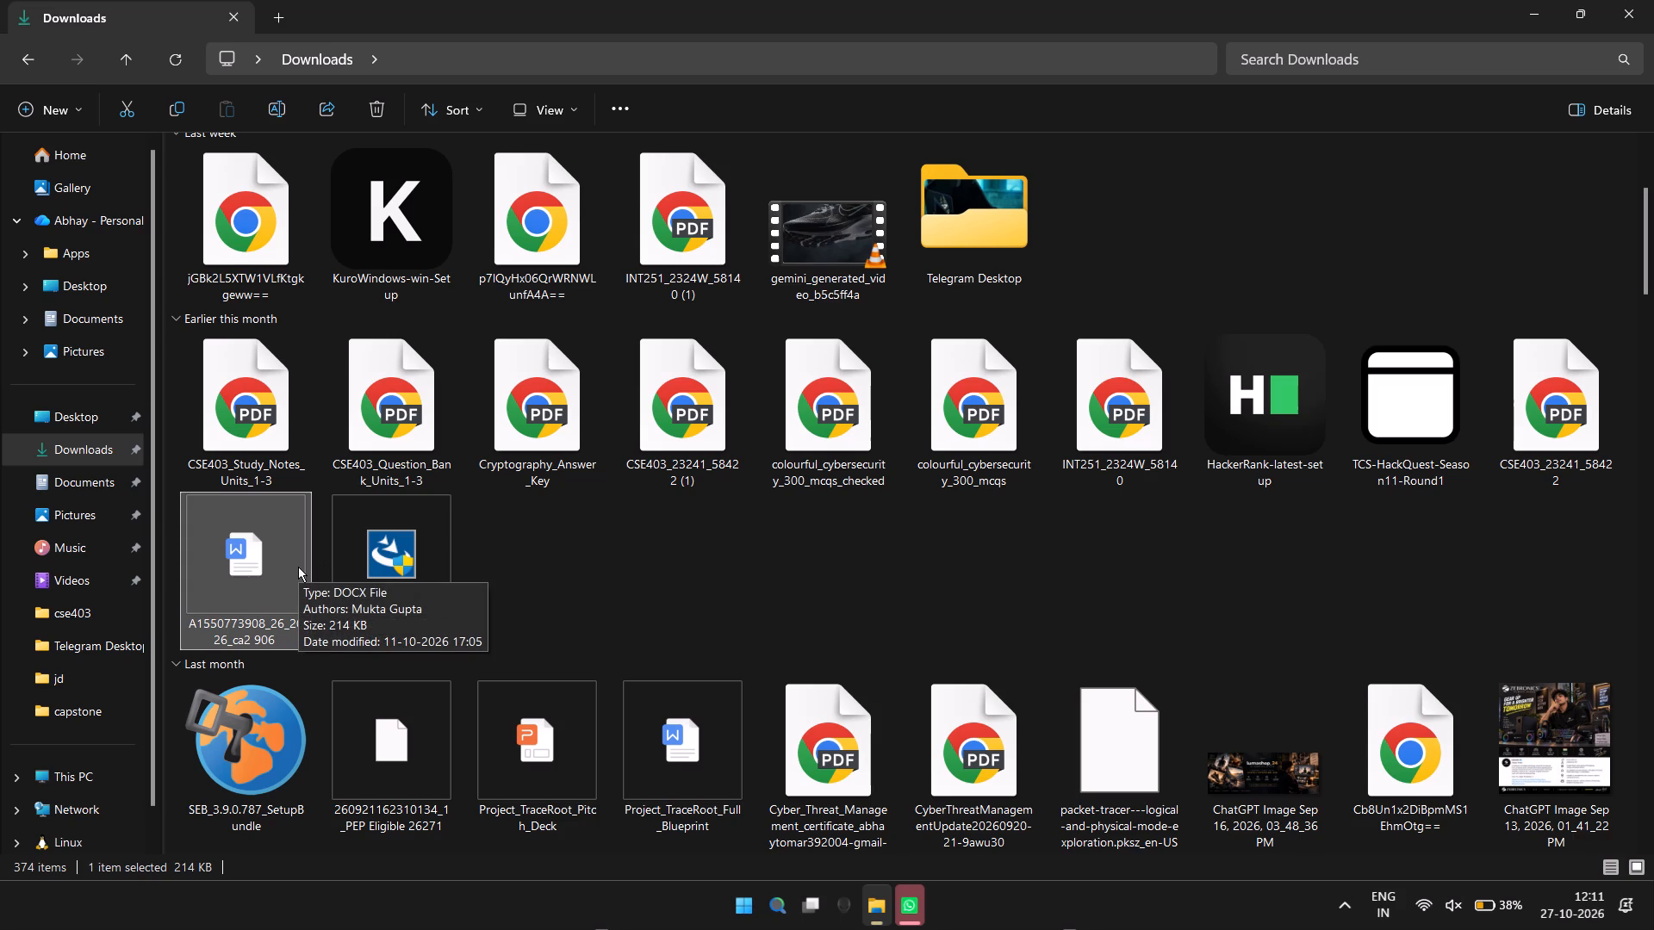
{"action": "left_click", "coordinate": [656, 512]}
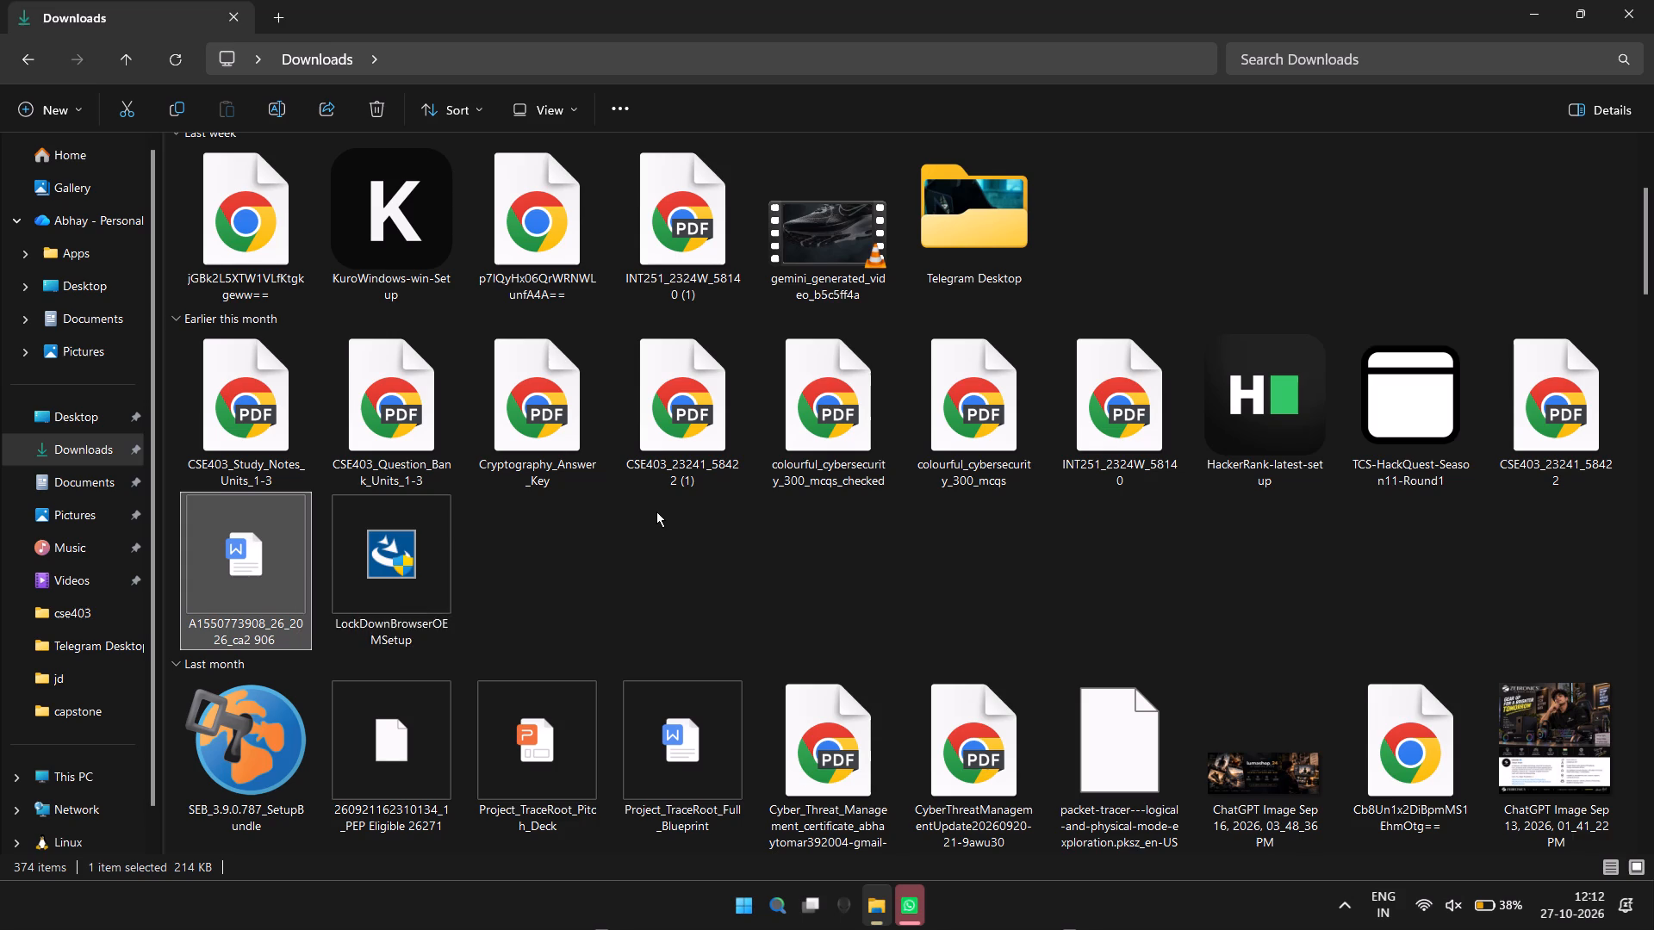
{"action": "double_click", "coordinate": [231, 567]}
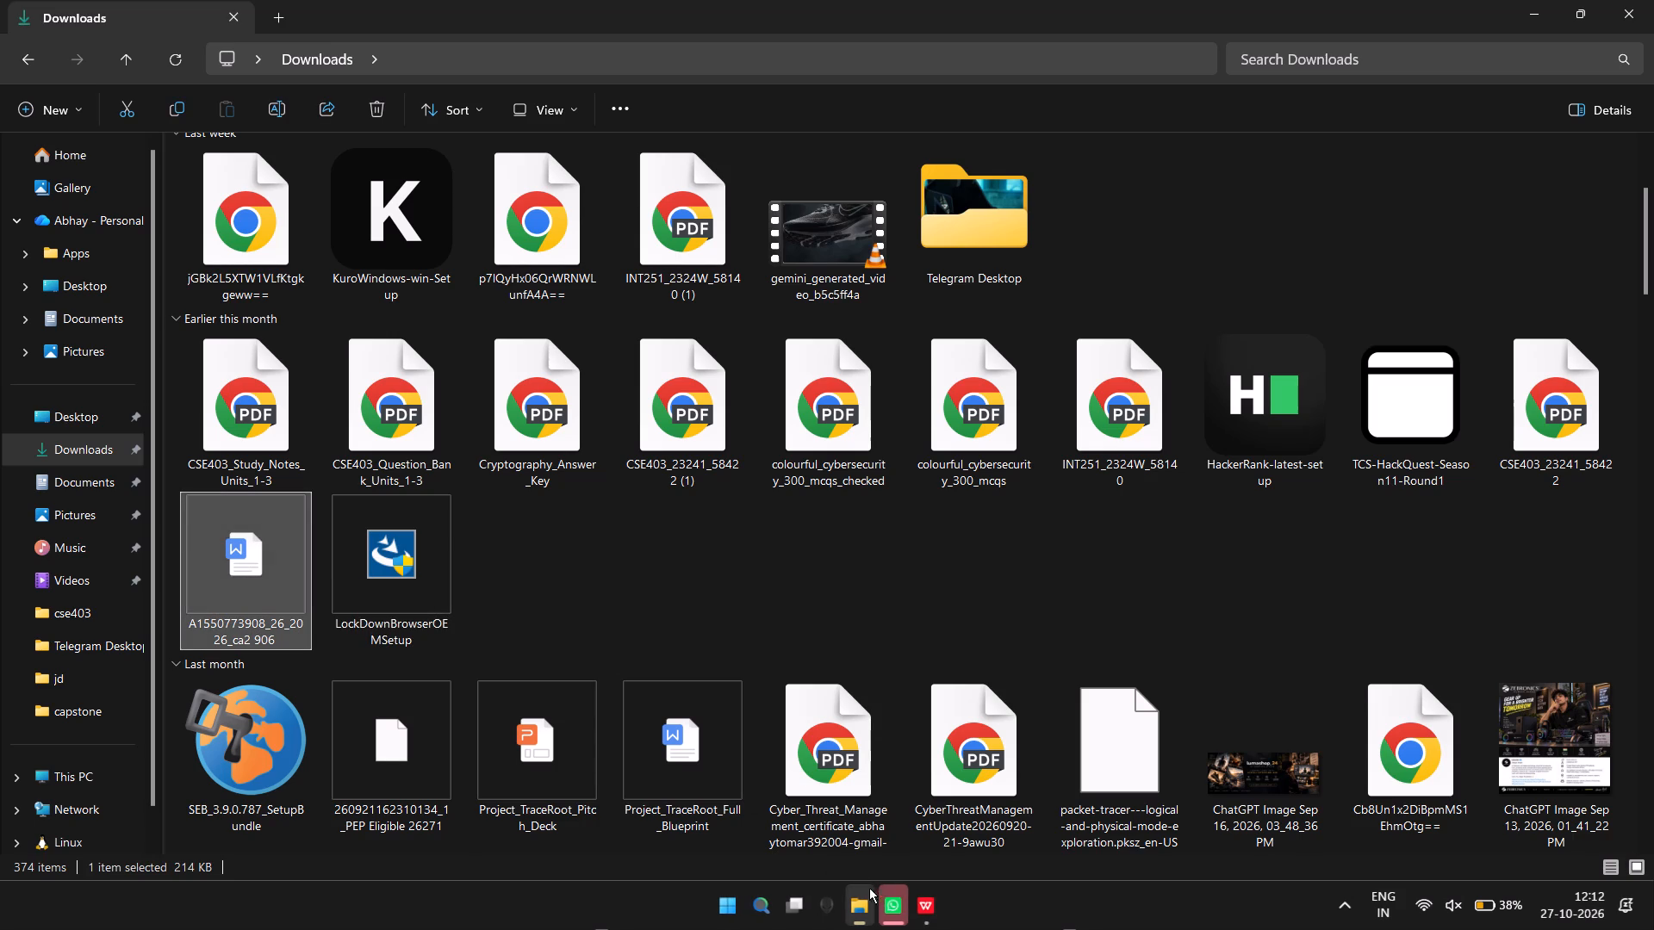
{"action": "left_click", "coordinate": [930, 900]}
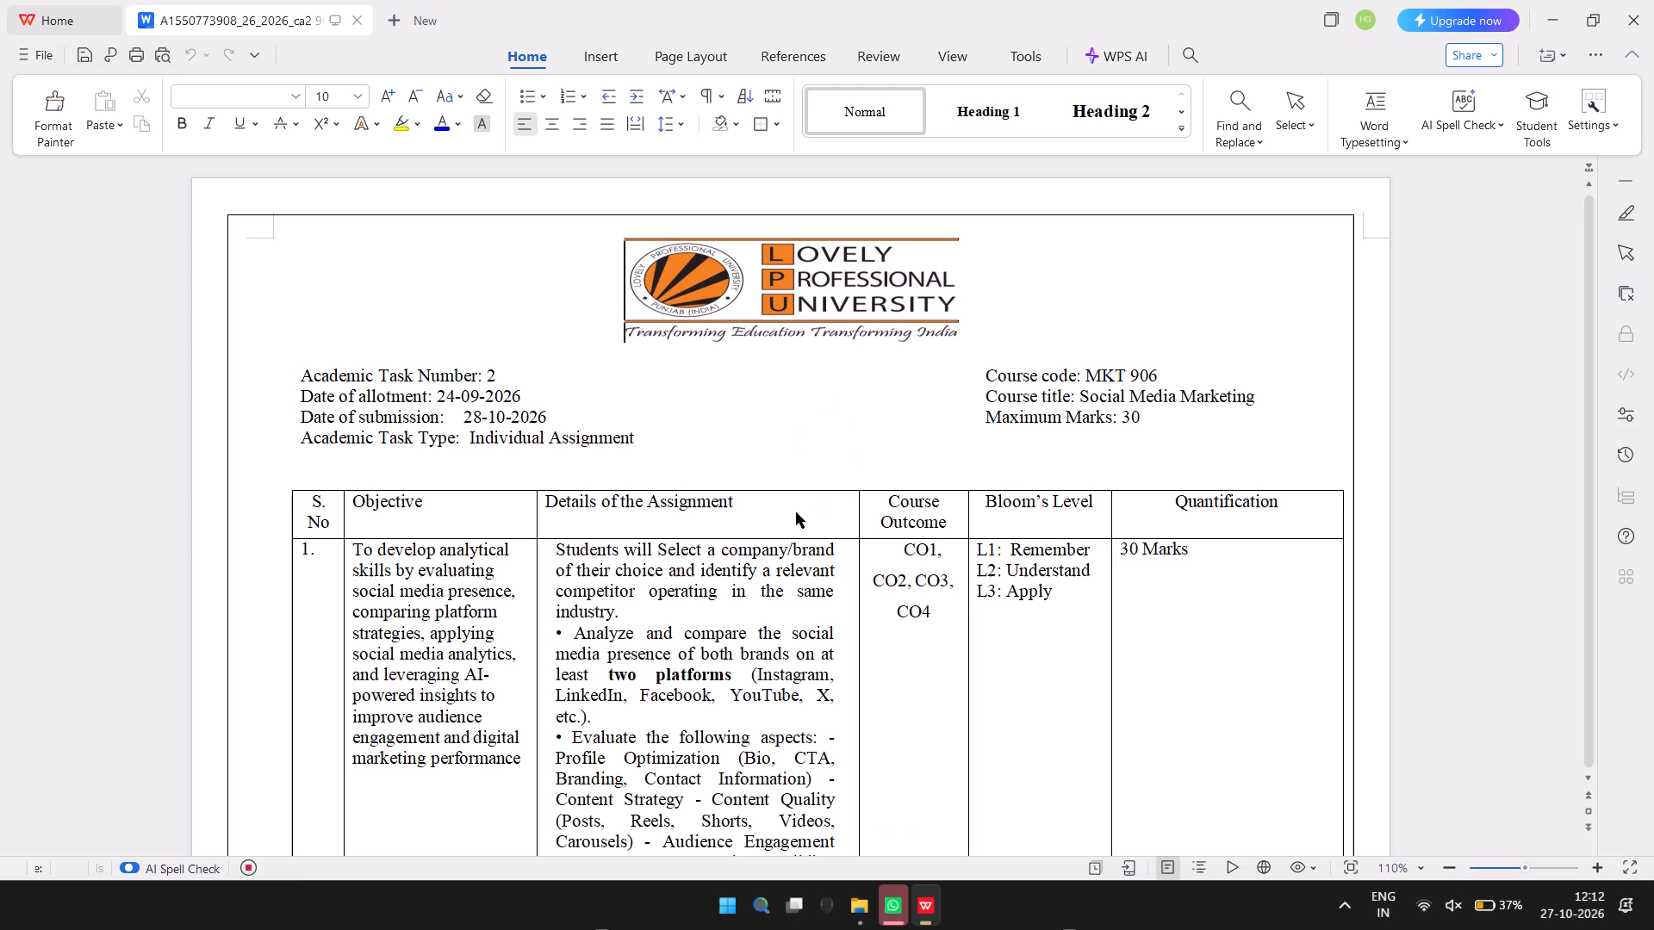
Read through the Social Media Marketing assignment brief, examining the task details and requirements in its table.
{"action": "scroll", "coordinate": [795, 607], "scroll_direction": "down", "scroll_amount": 9}
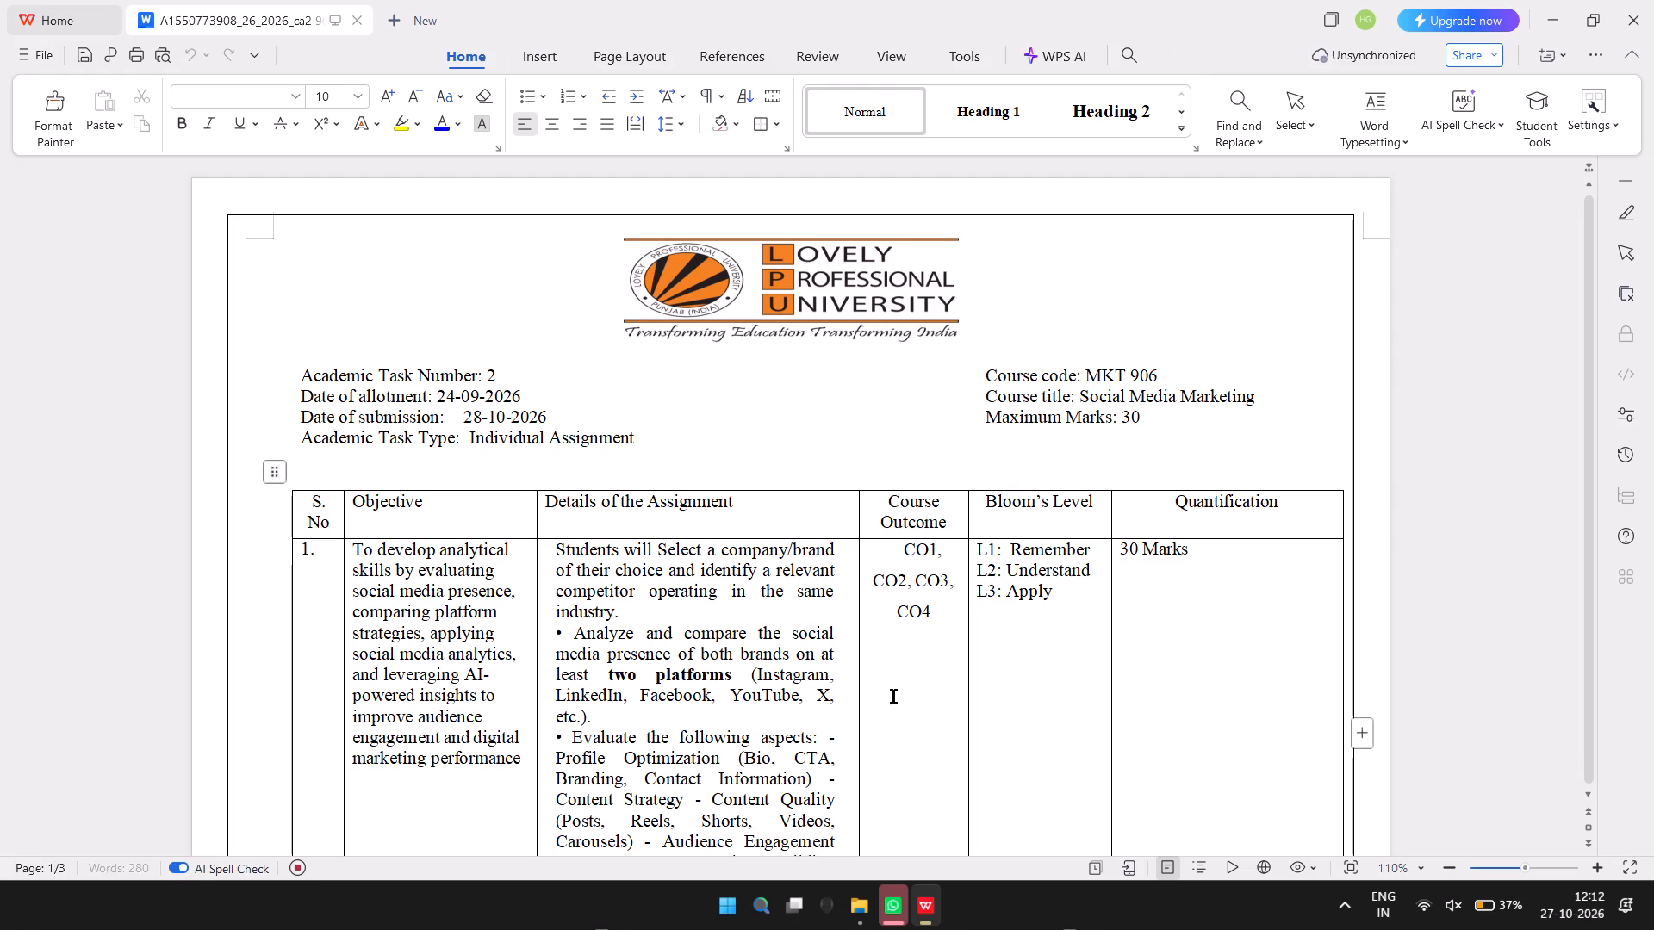
{"action": "left_click", "coordinate": [799, 676]}
{"action": "scroll", "coordinate": [799, 676], "scroll_direction": "down", "scroll_amount": 1}
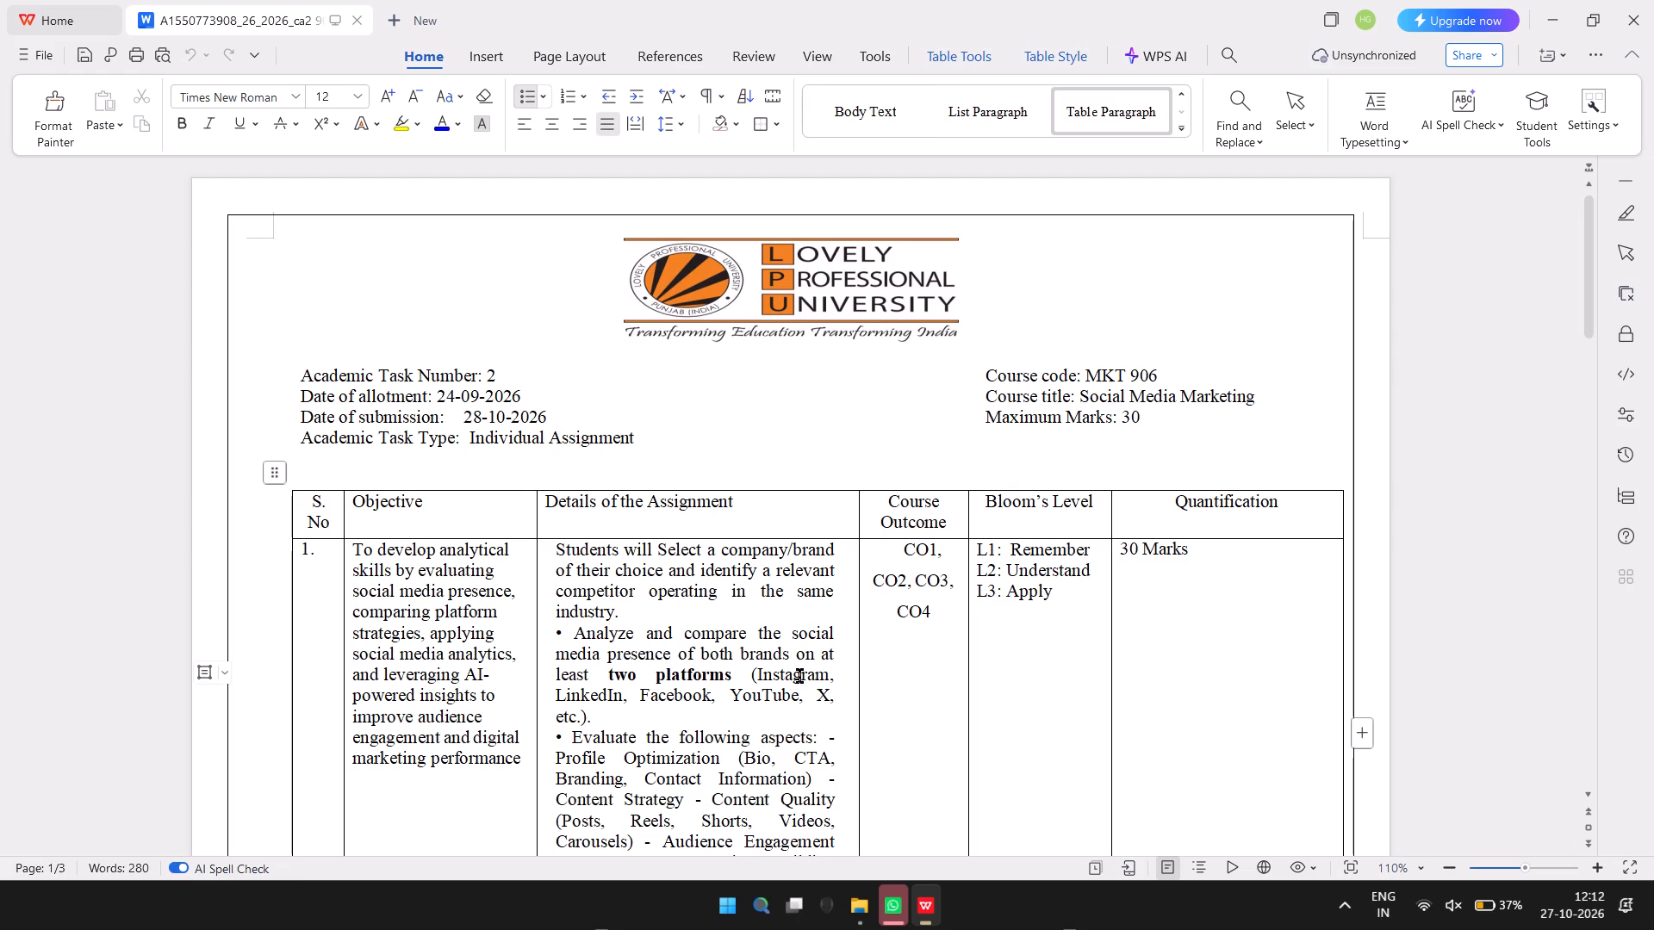
{"action": "scroll", "coordinate": [829, 471], "scroll_direction": "down", "scroll_amount": 2}
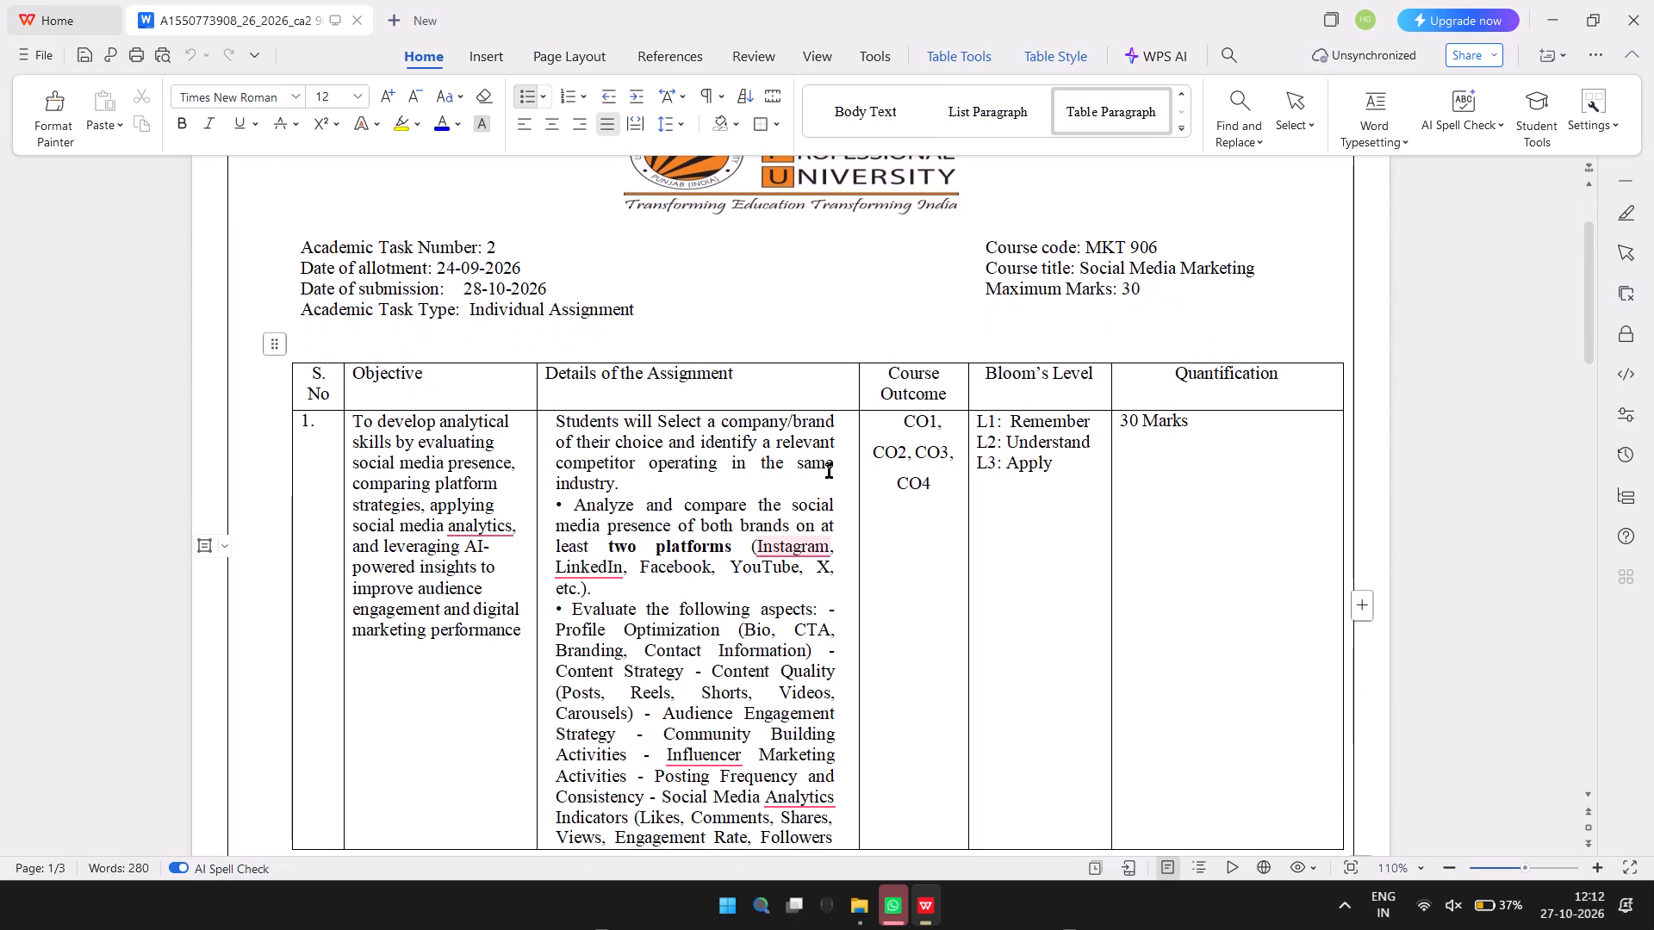
{"action": "scroll", "coordinate": [829, 471], "scroll_direction": "down", "scroll_amount": 11}
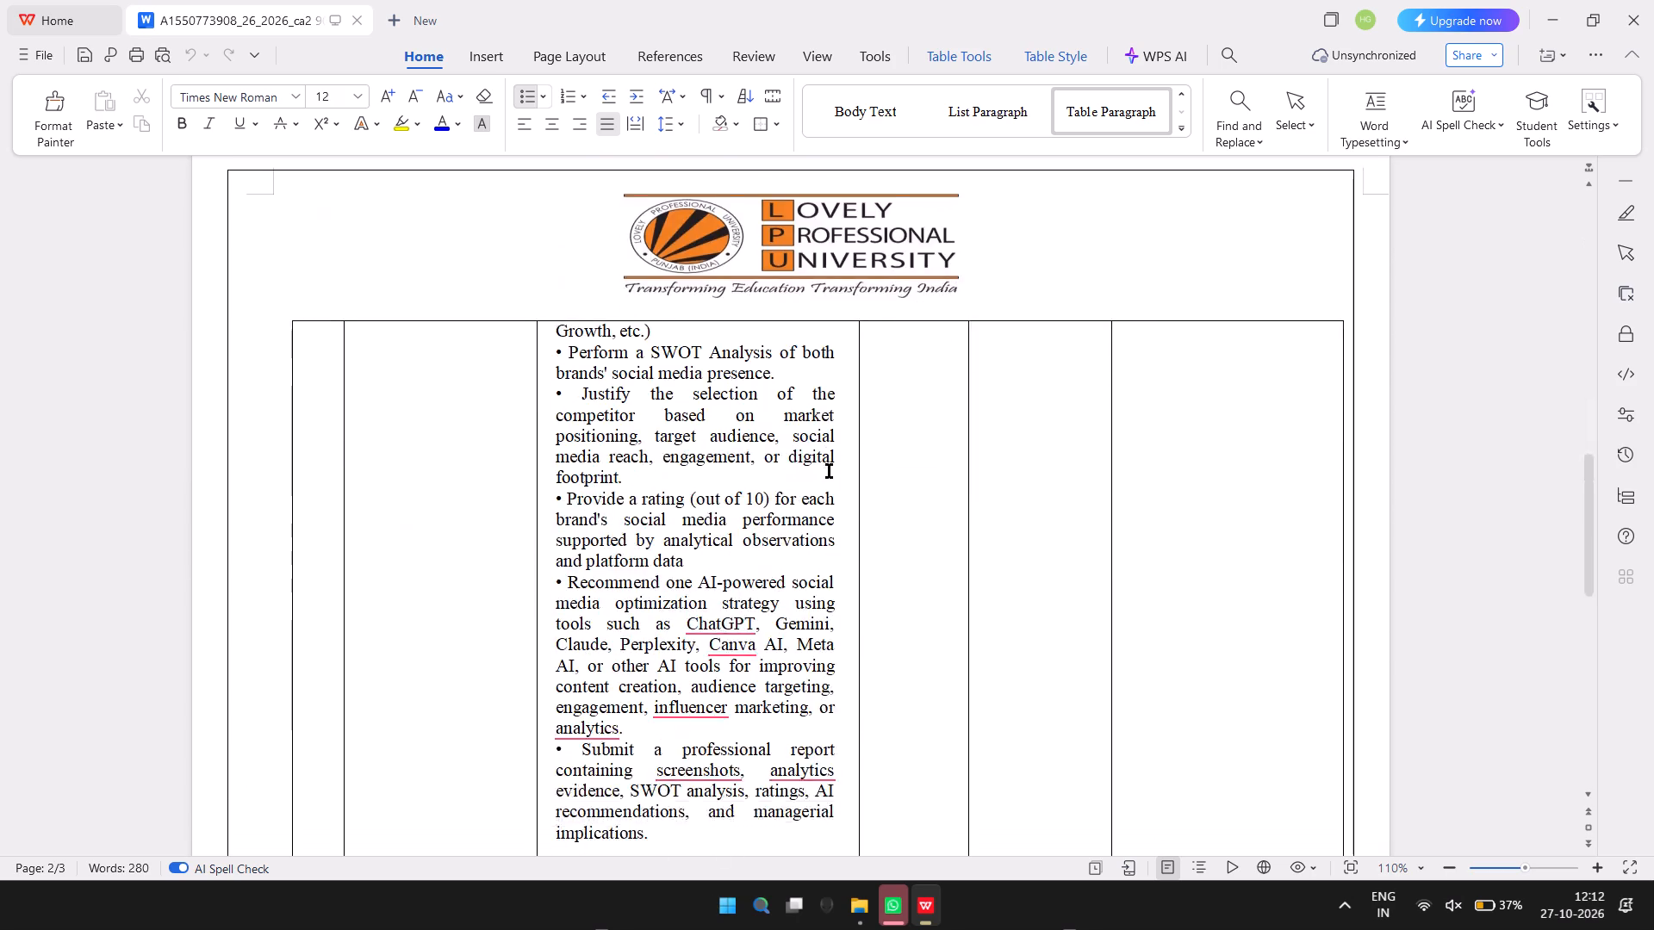
{"action": "scroll", "coordinate": [829, 471], "scroll_direction": "down", "scroll_amount": 3}
{"action": "scroll", "coordinate": [829, 471], "scroll_direction": "up", "scroll_amount": 9}
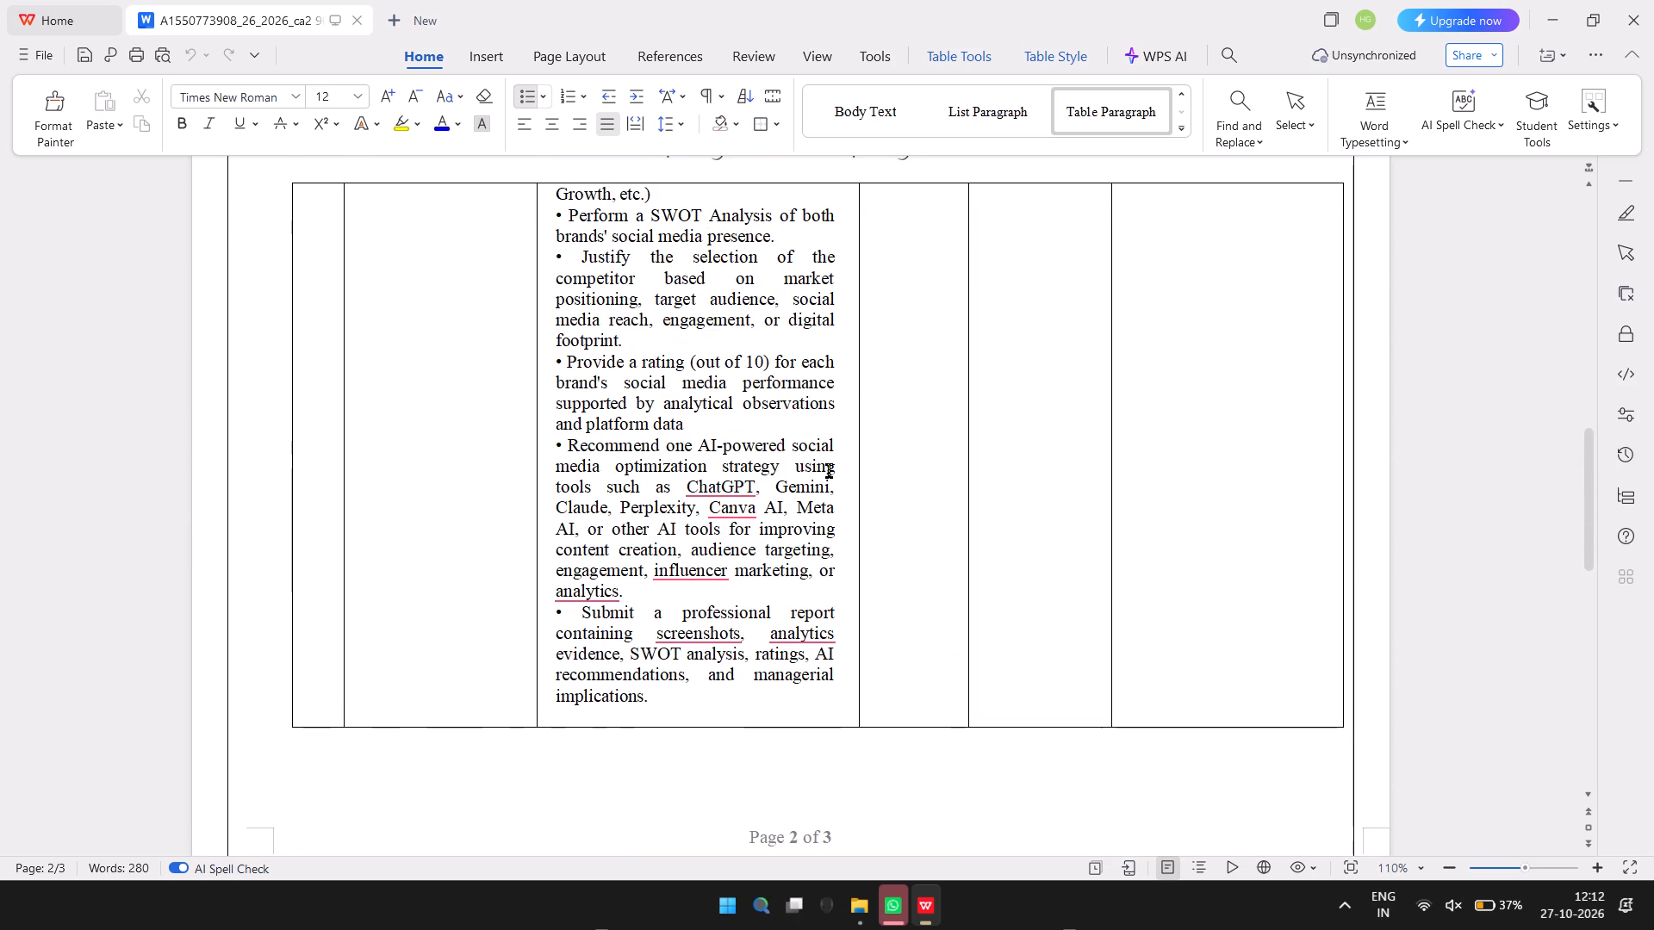
{"action": "scroll", "coordinate": [814, 768], "scroll_direction": "up", "scroll_amount": 5}
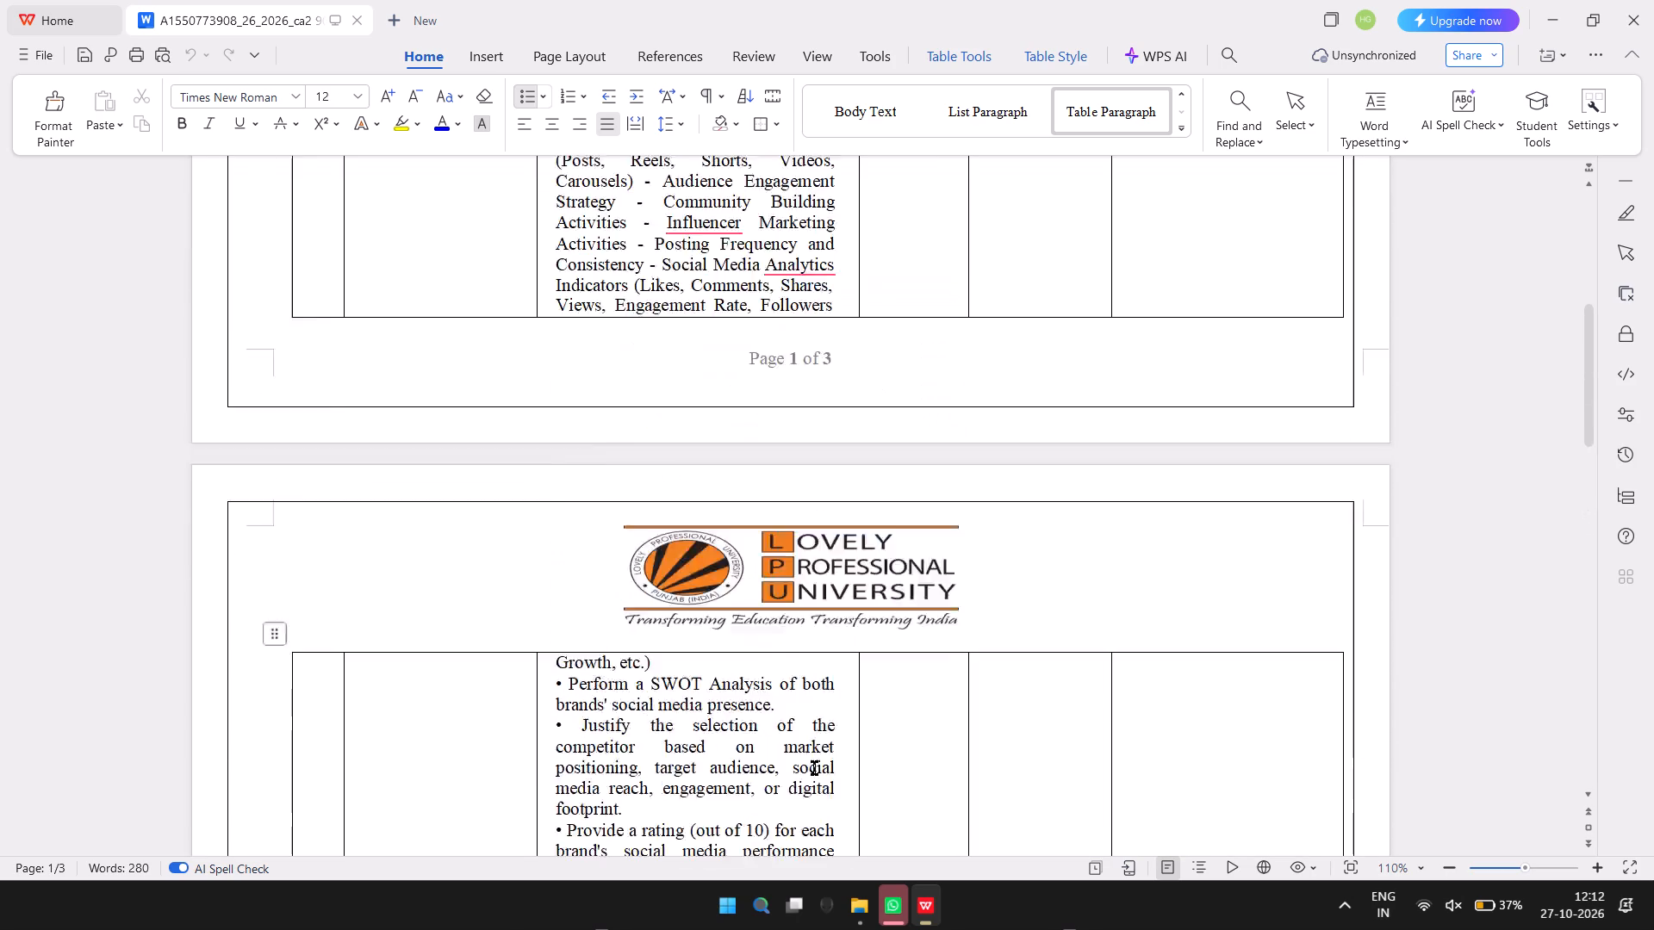
{"action": "scroll", "coordinate": [814, 768], "scroll_direction": "up", "scroll_amount": 3}
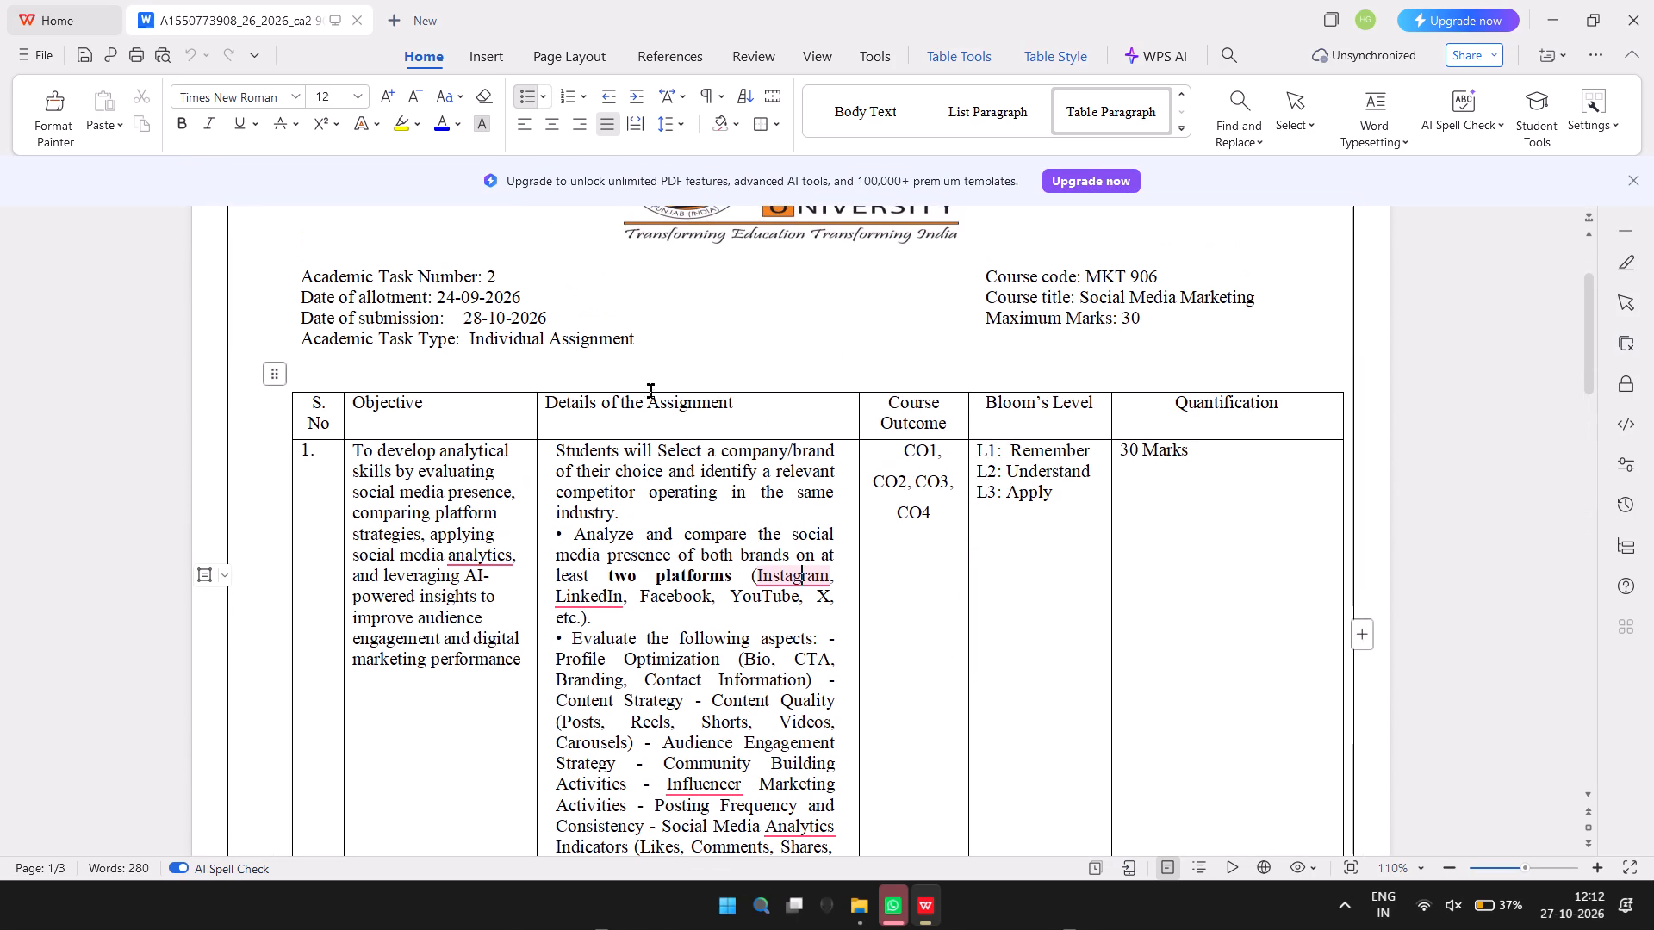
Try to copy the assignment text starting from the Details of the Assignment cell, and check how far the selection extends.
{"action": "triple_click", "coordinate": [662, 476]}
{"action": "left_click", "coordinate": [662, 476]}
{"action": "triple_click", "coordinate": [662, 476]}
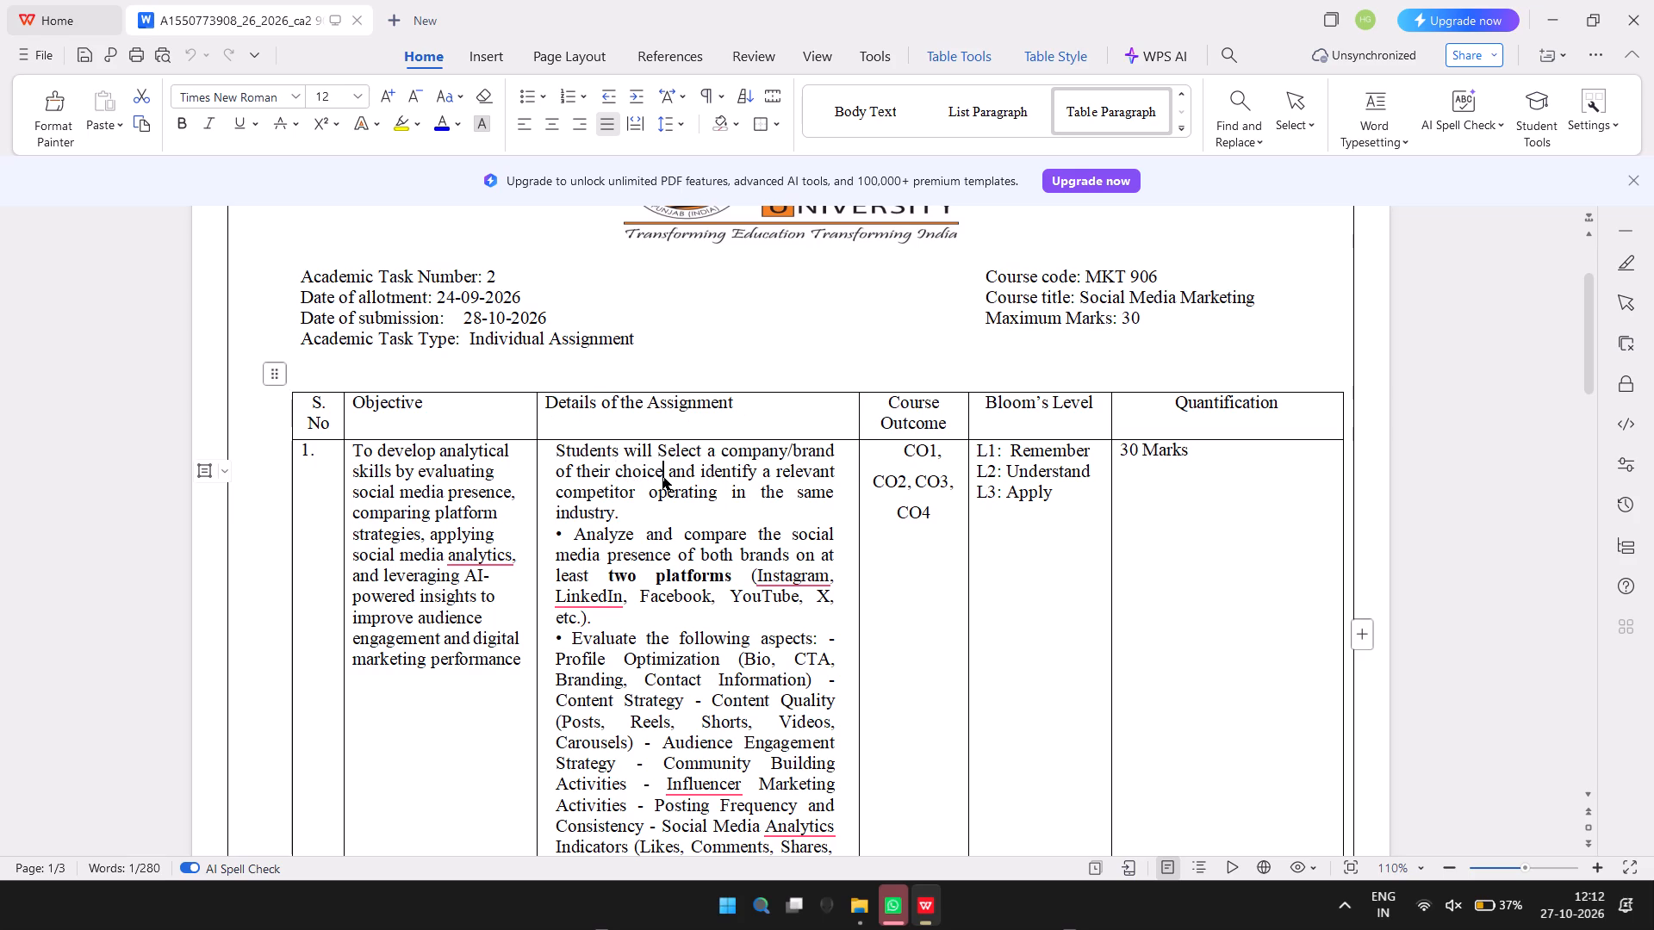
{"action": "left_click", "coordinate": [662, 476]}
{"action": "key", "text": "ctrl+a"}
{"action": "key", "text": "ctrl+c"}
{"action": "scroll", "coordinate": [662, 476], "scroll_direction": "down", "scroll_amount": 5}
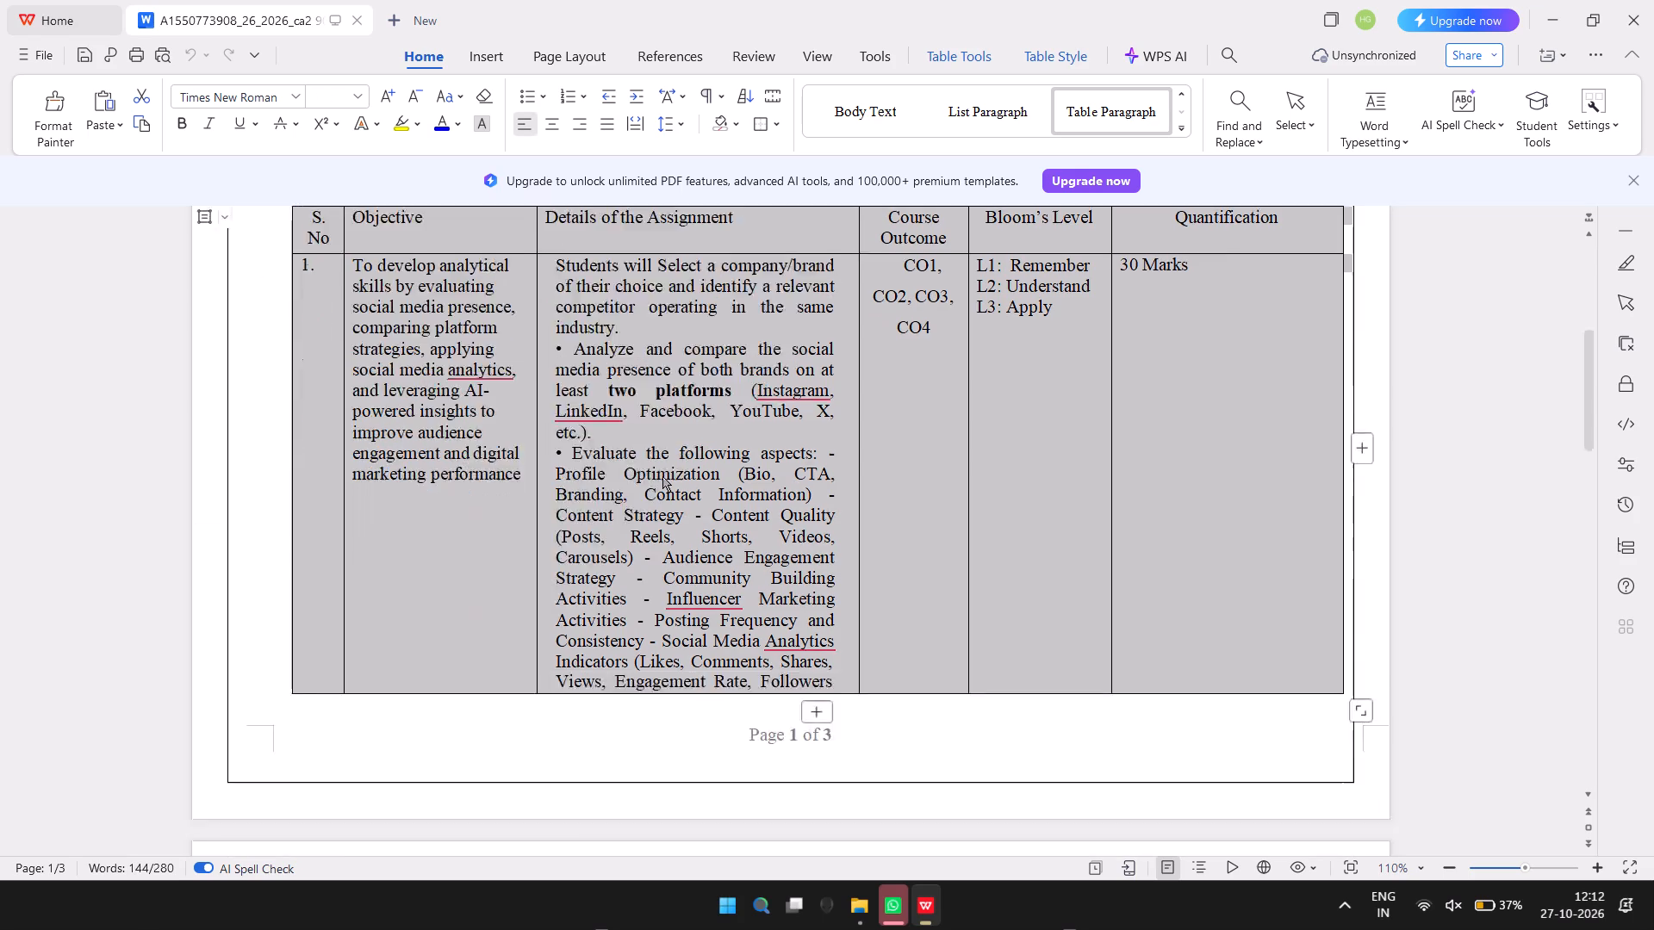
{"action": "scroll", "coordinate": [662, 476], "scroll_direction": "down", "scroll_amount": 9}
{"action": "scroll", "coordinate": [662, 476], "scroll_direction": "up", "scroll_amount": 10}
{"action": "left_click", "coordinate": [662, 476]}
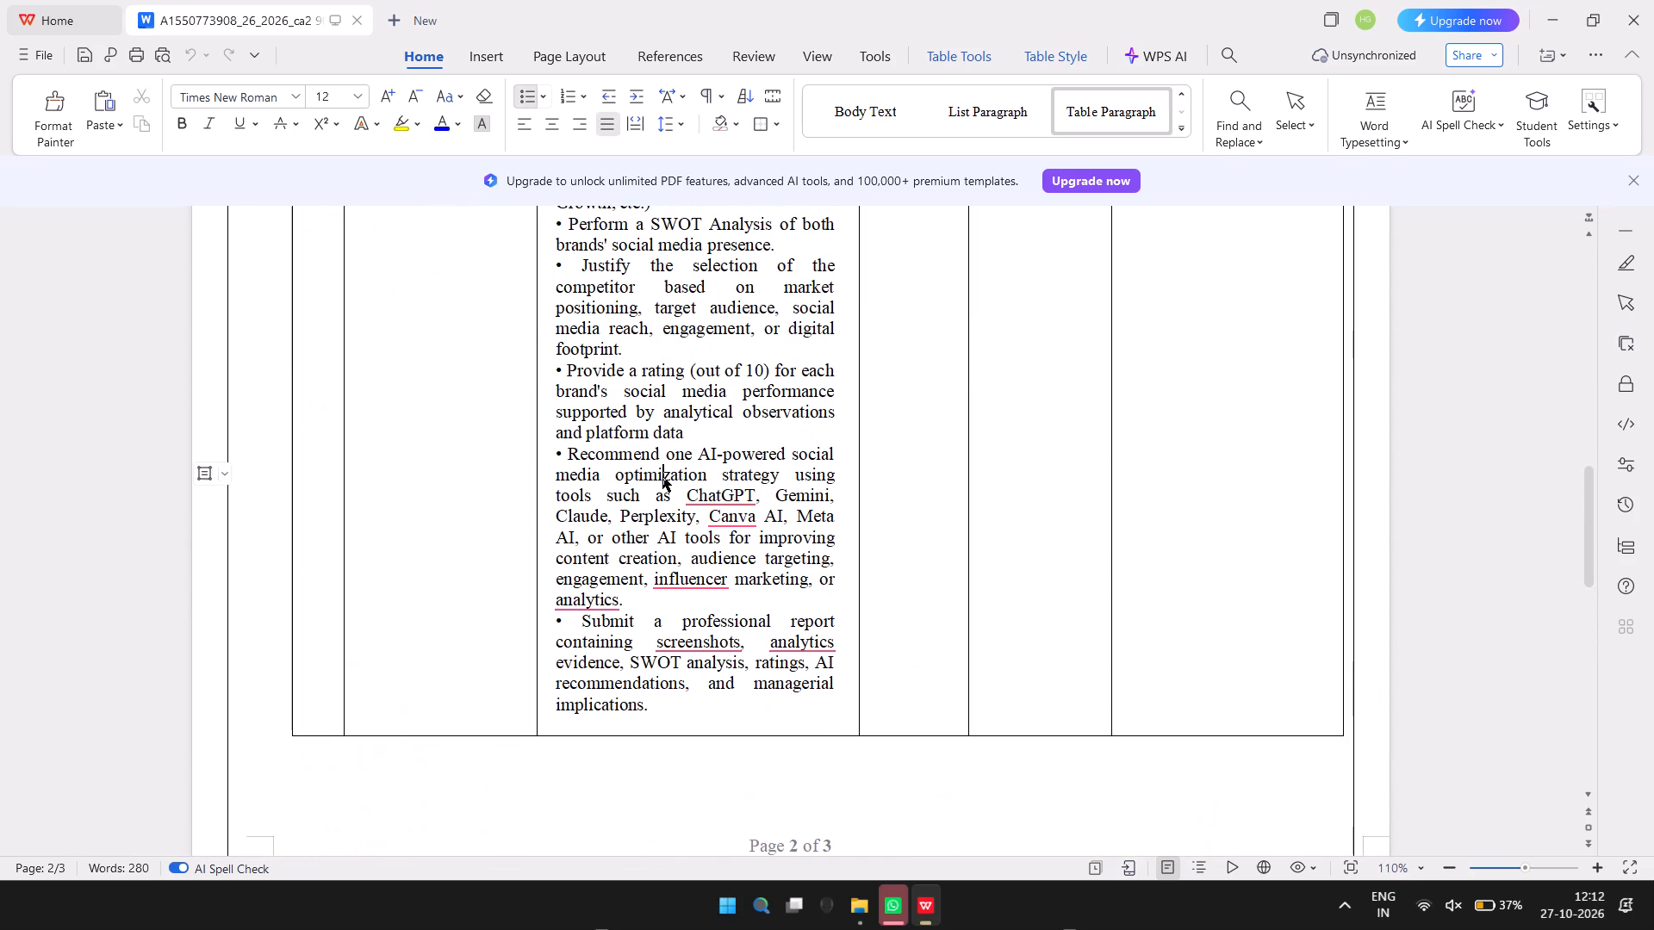
Copy the entire contents of the assignment document from outside the table, and minimize the document window.
{"action": "left_click", "coordinate": [979, 784]}
{"action": "key", "text": "ctrl+a"}
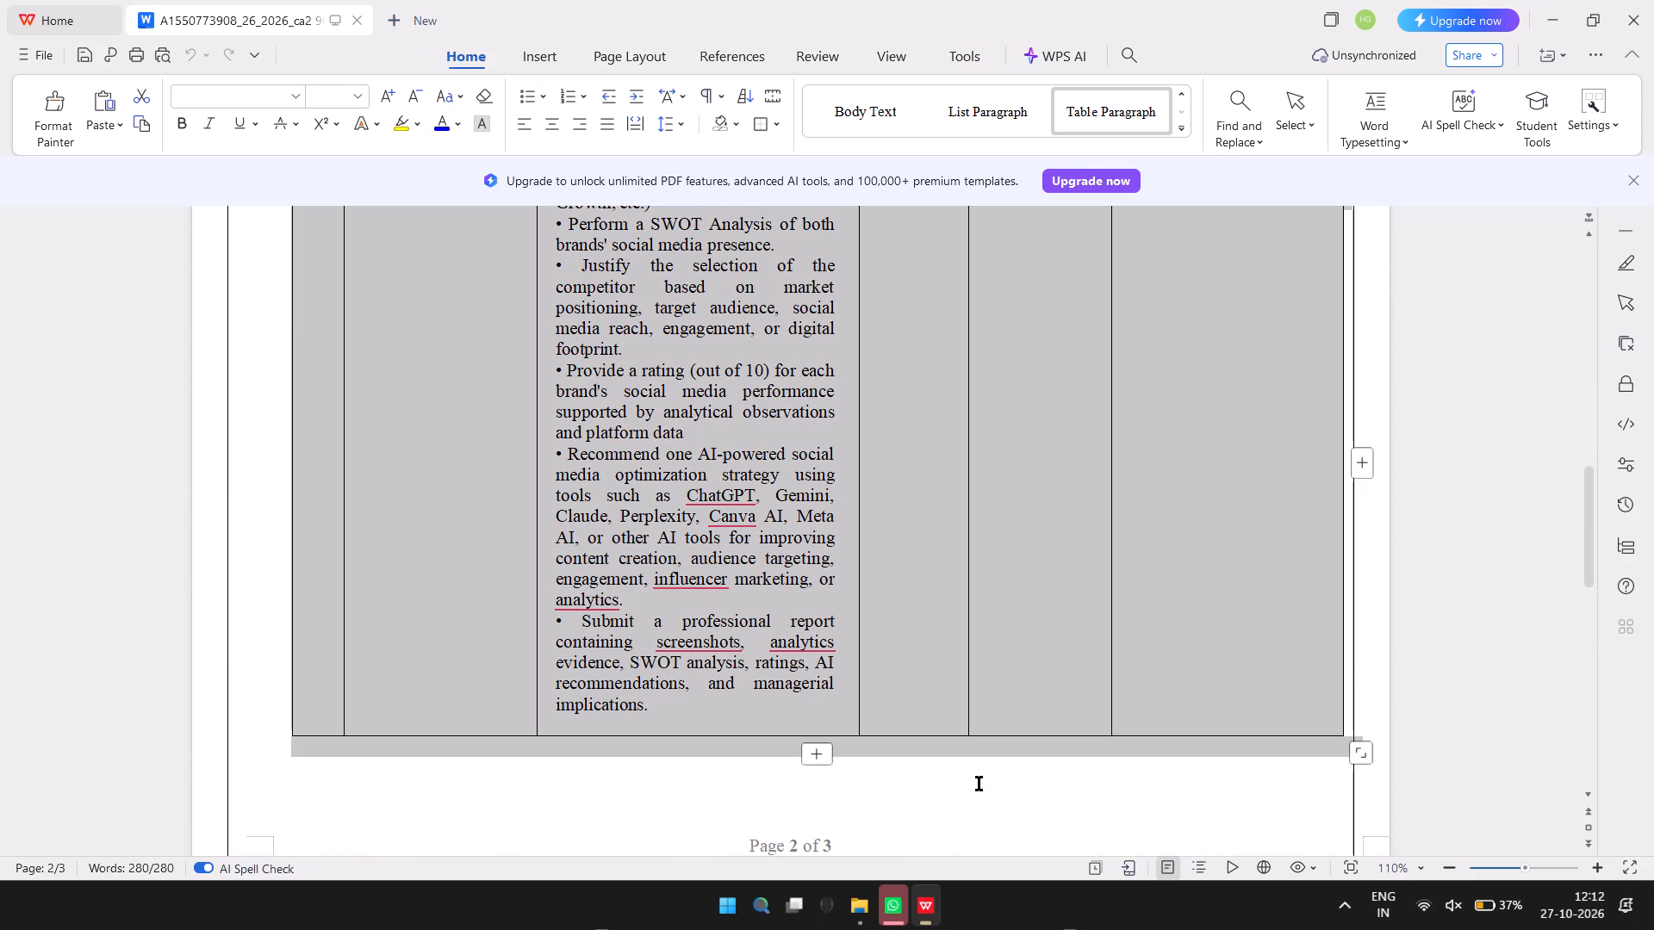
{"action": "scroll", "coordinate": [979, 784], "scroll_direction": "down", "scroll_amount": 8}
{"action": "scroll", "coordinate": [979, 784], "scroll_direction": "up", "scroll_amount": 8}
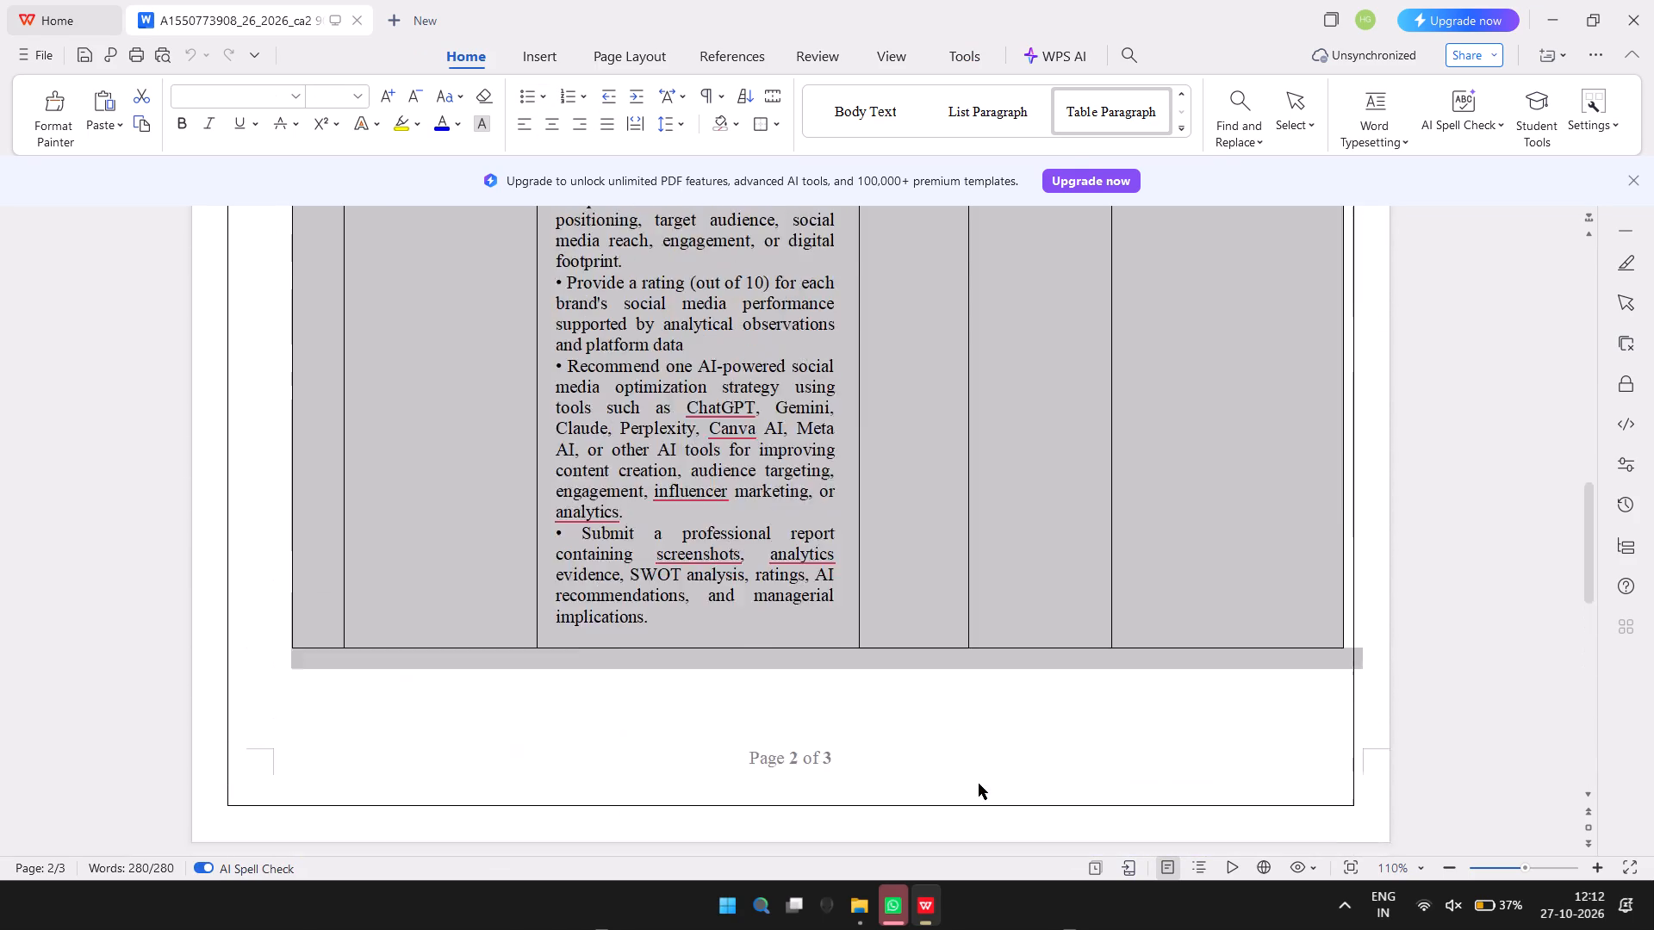
{"action": "scroll", "coordinate": [979, 784], "scroll_direction": "up", "scroll_amount": 5}
{"action": "key", "text": "ctrl+c"}
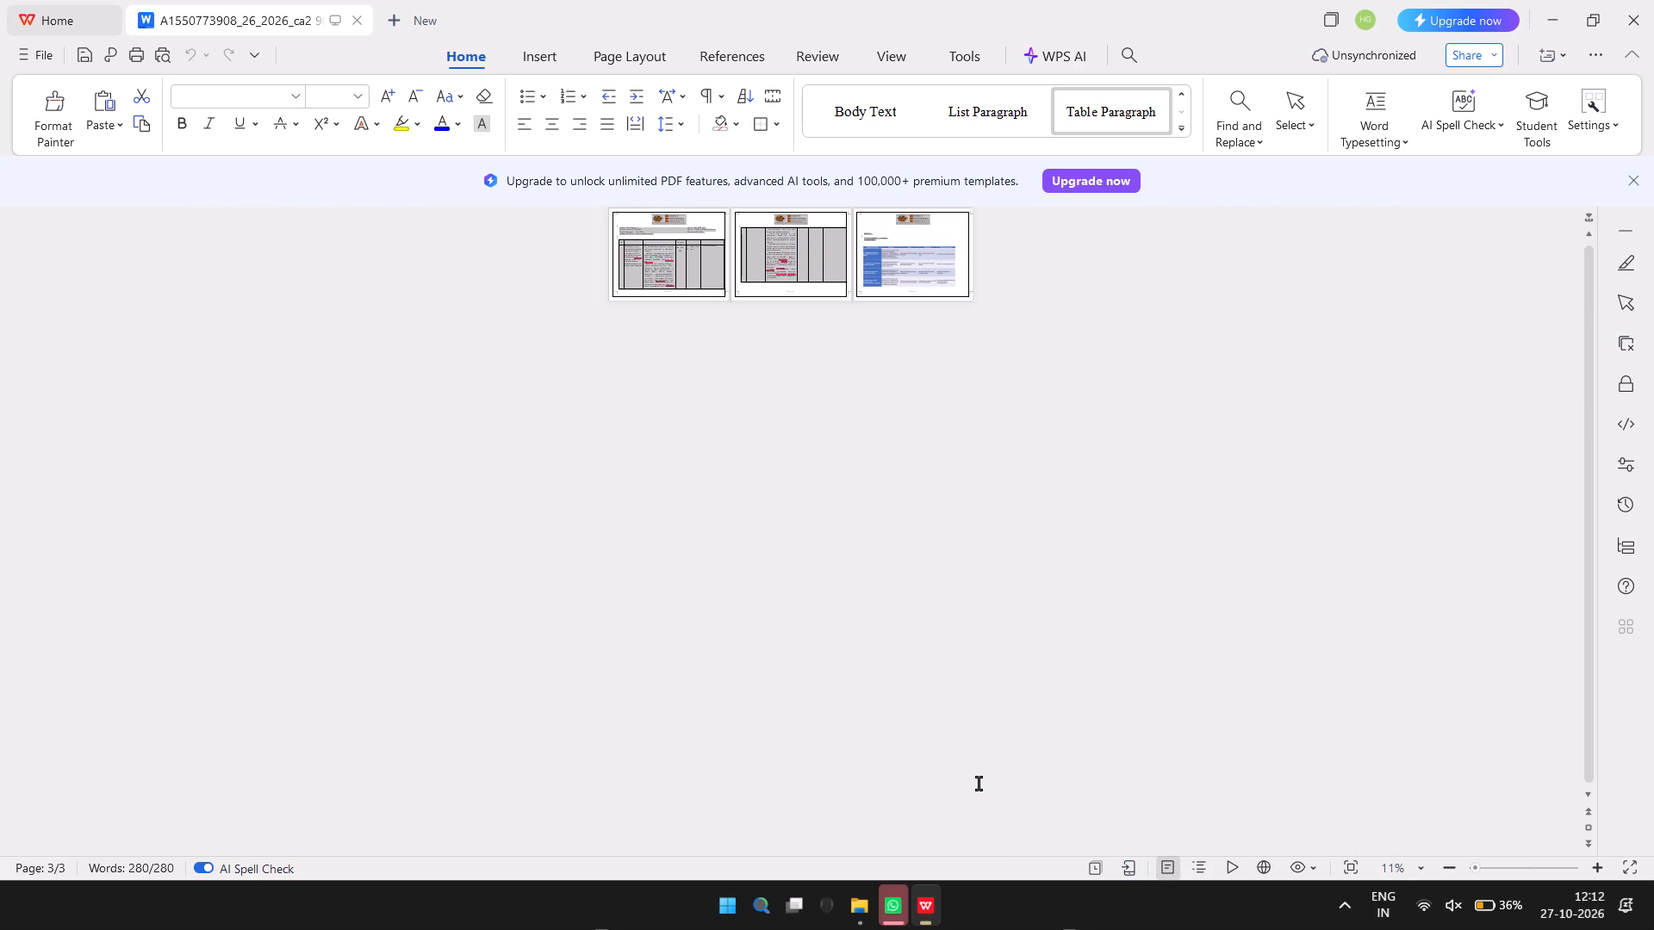
{"action": "key", "text": "ctrl+c"}
{"action": "key", "text": "ctrl+c"}
{"action": "key", "text": "ctrl+c"}
{"action": "left_click", "coordinate": [1554, 0]}
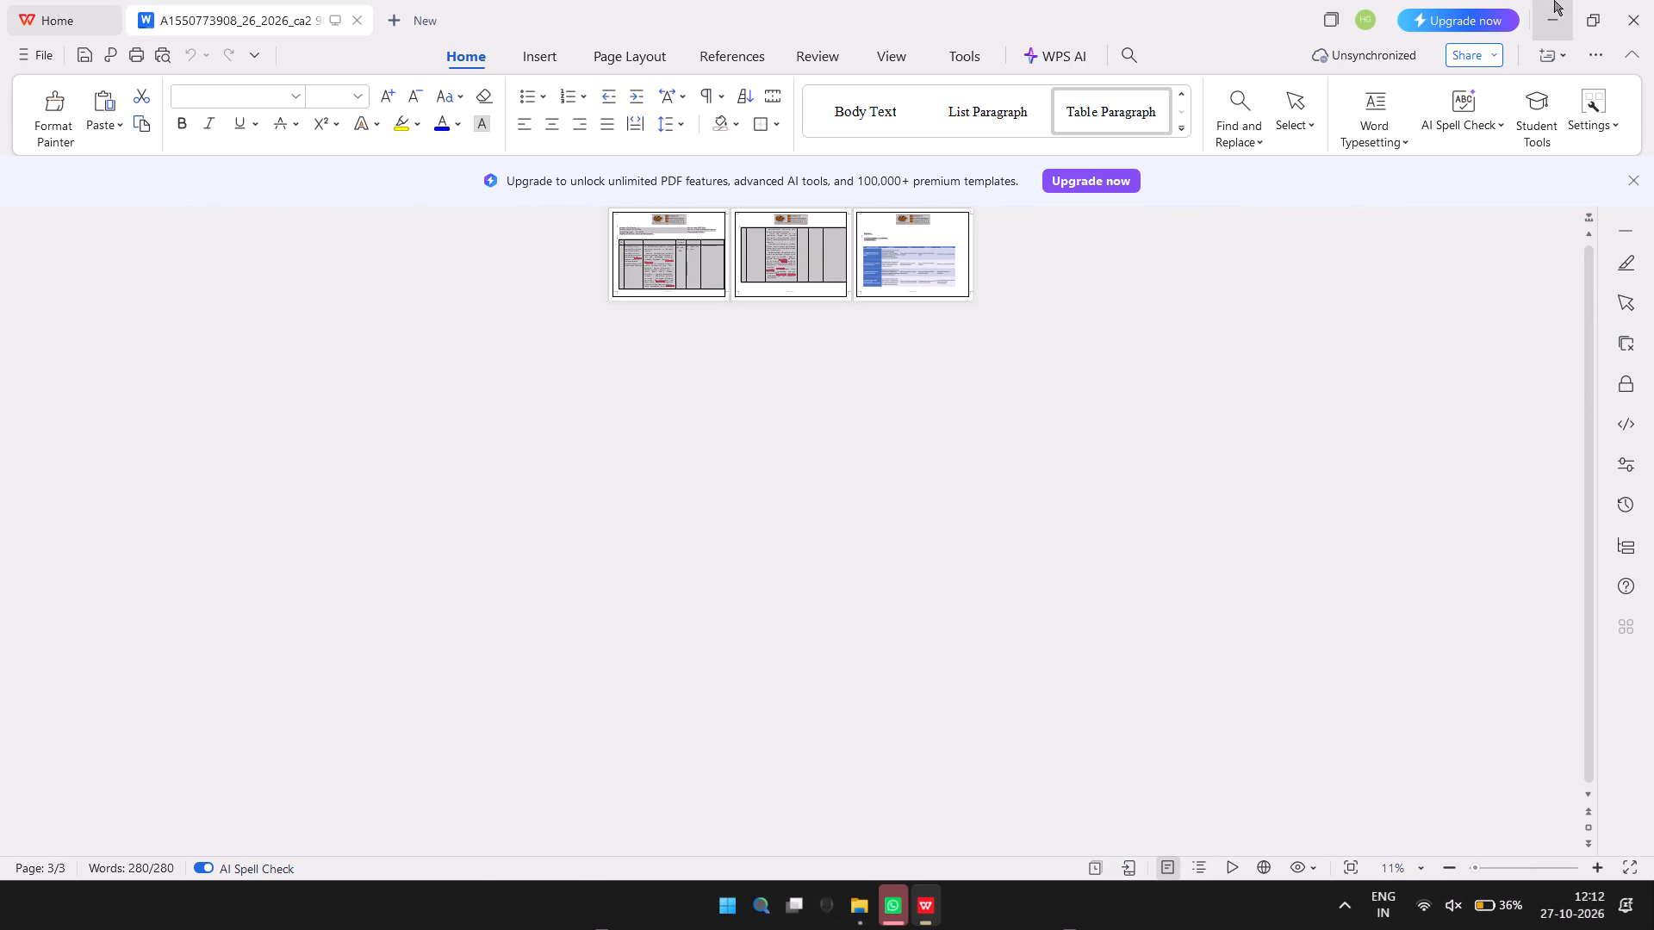
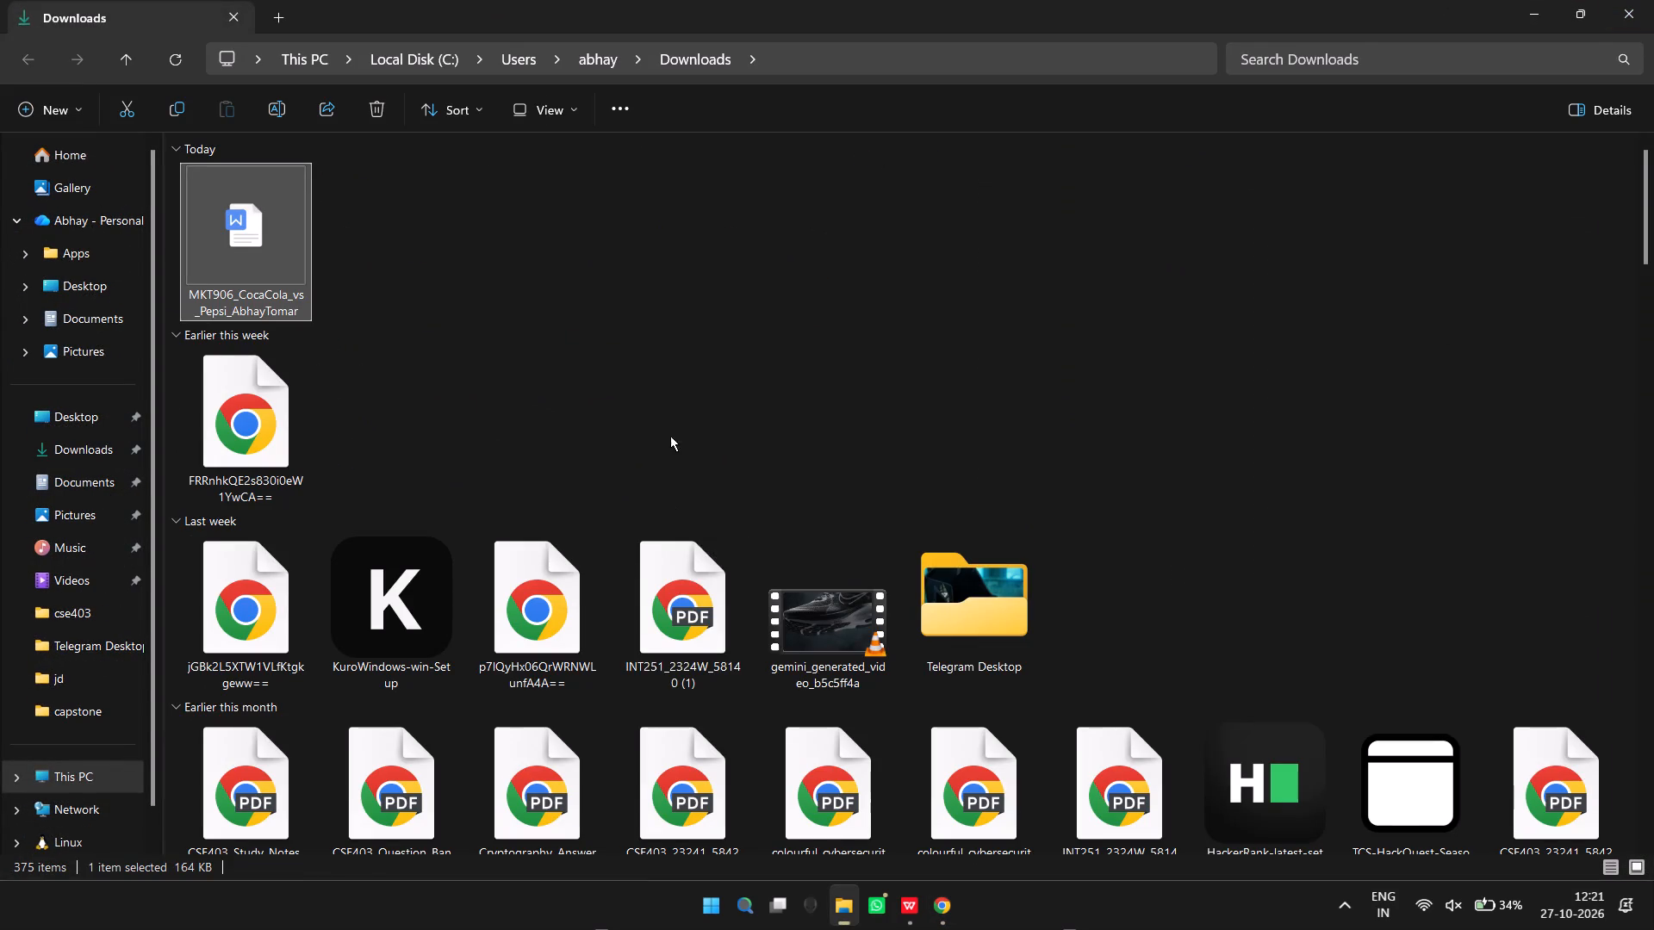
{"action": "double_click", "coordinate": [262, 255]}
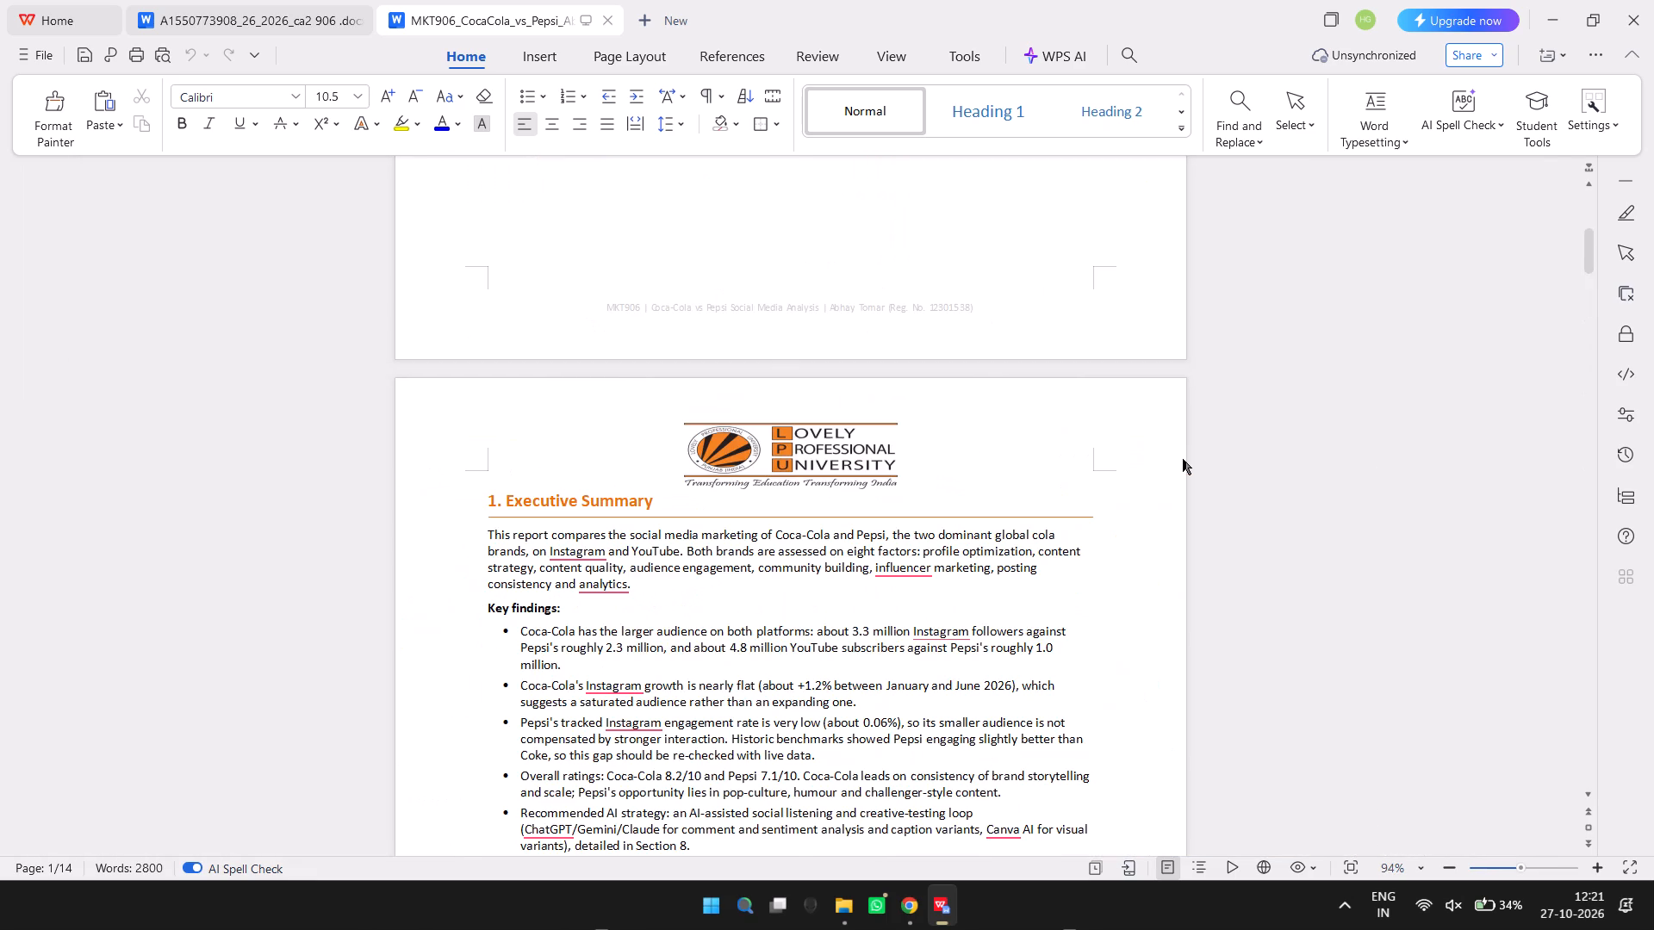
Look through the opened report from the Executive Summary to section 4.6, checking the comparison tables and screenshot placeholders.
{"action": "scroll", "coordinate": [1137, 518], "scroll_direction": "down", "scroll_amount": 7}
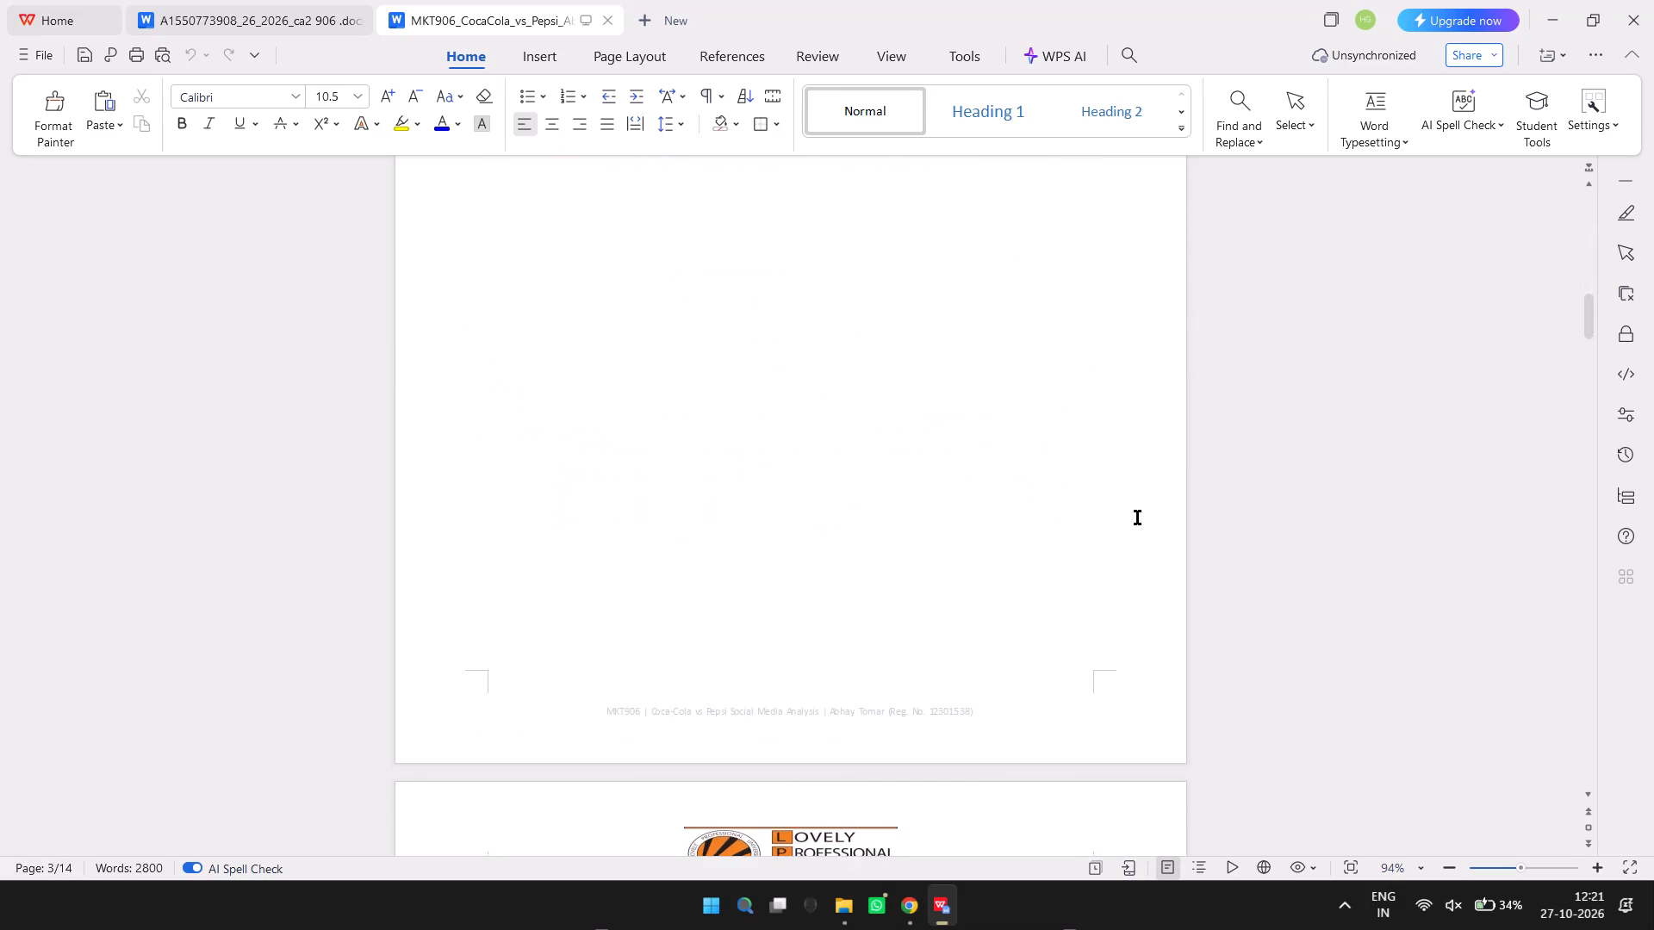
{"action": "scroll", "coordinate": [1137, 518], "scroll_direction": "down", "scroll_amount": 5}
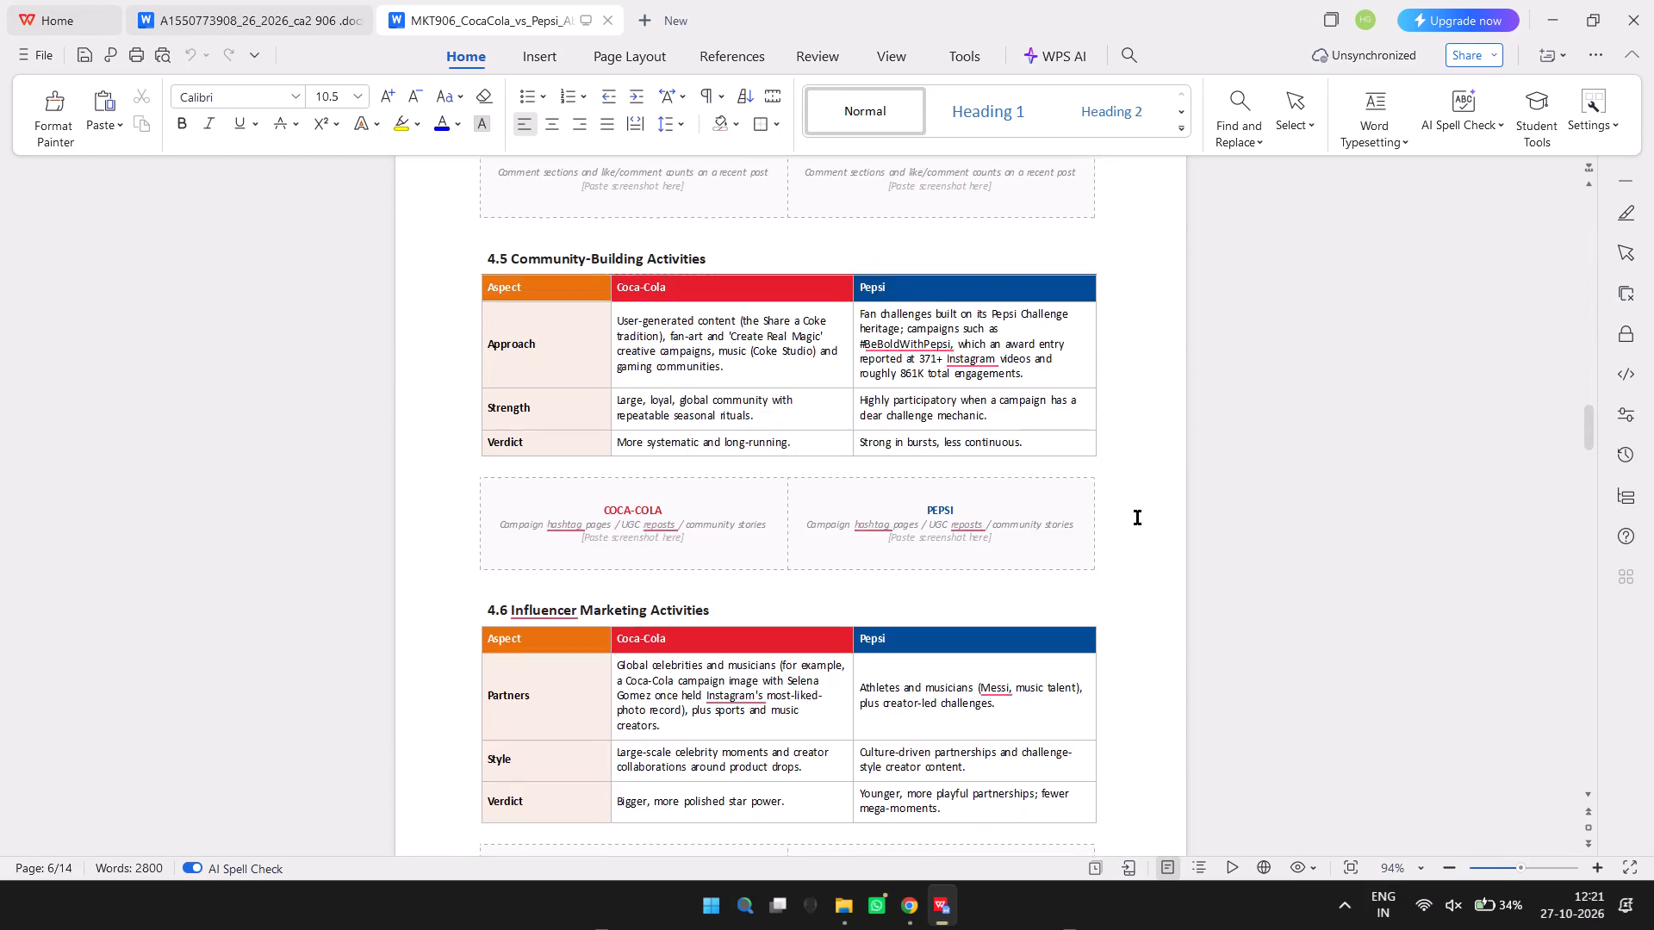
{"action": "scroll", "coordinate": [1137, 518], "scroll_direction": "up", "scroll_amount": 8}
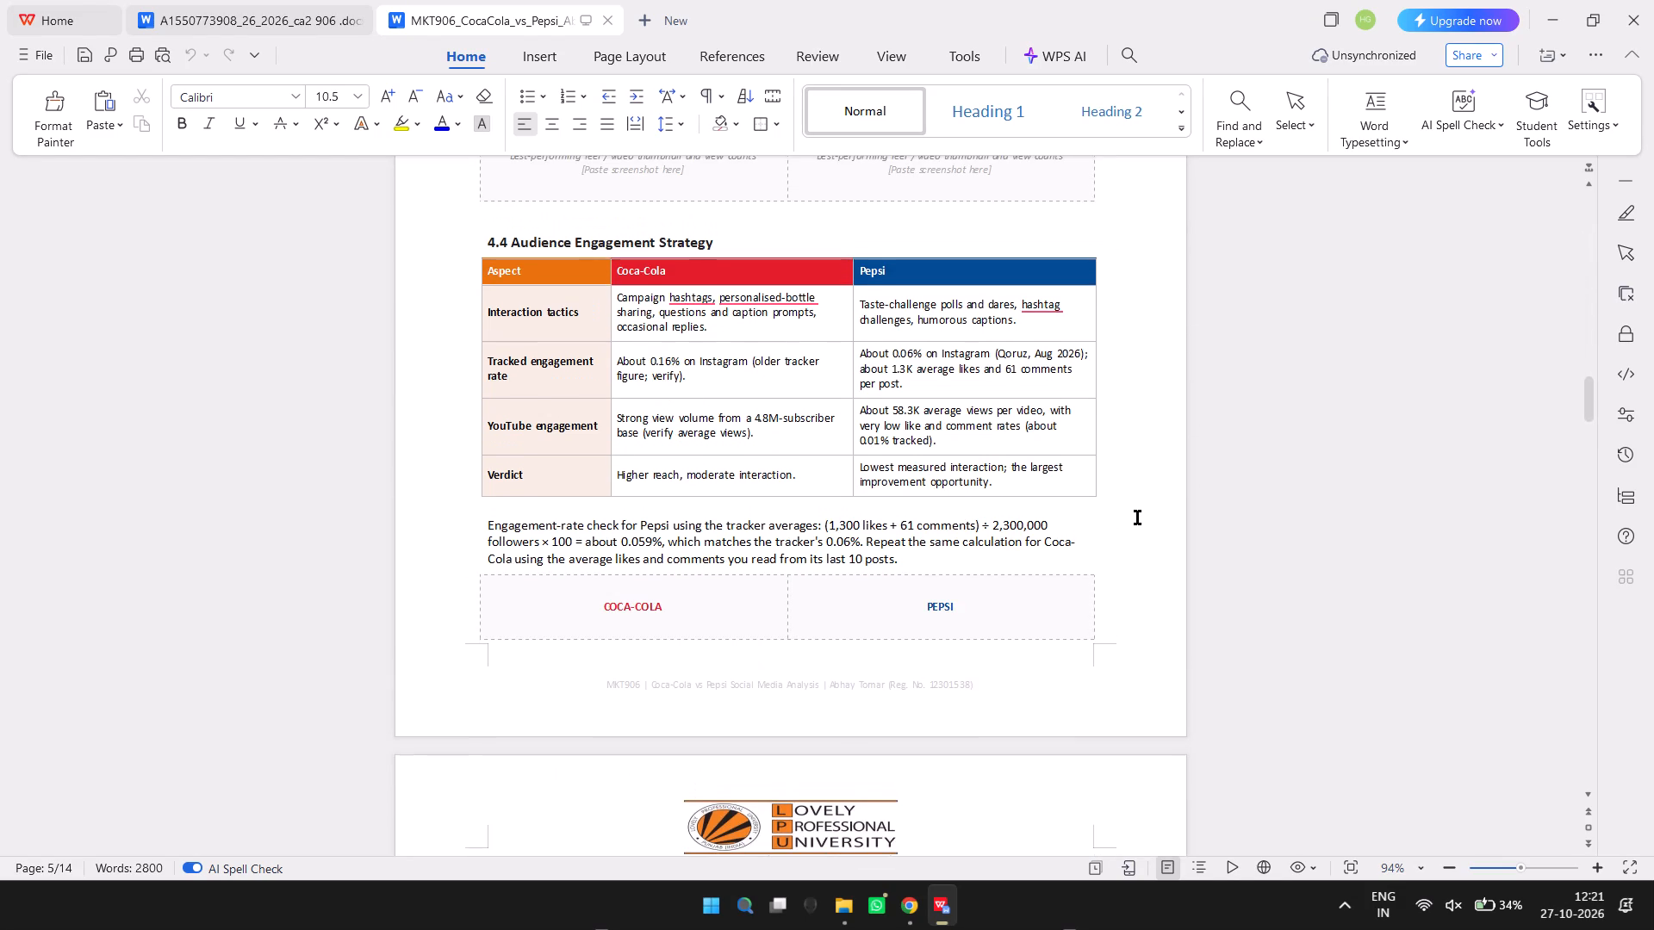
{"action": "scroll", "coordinate": [1137, 518], "scroll_direction": "up", "scroll_amount": 9}
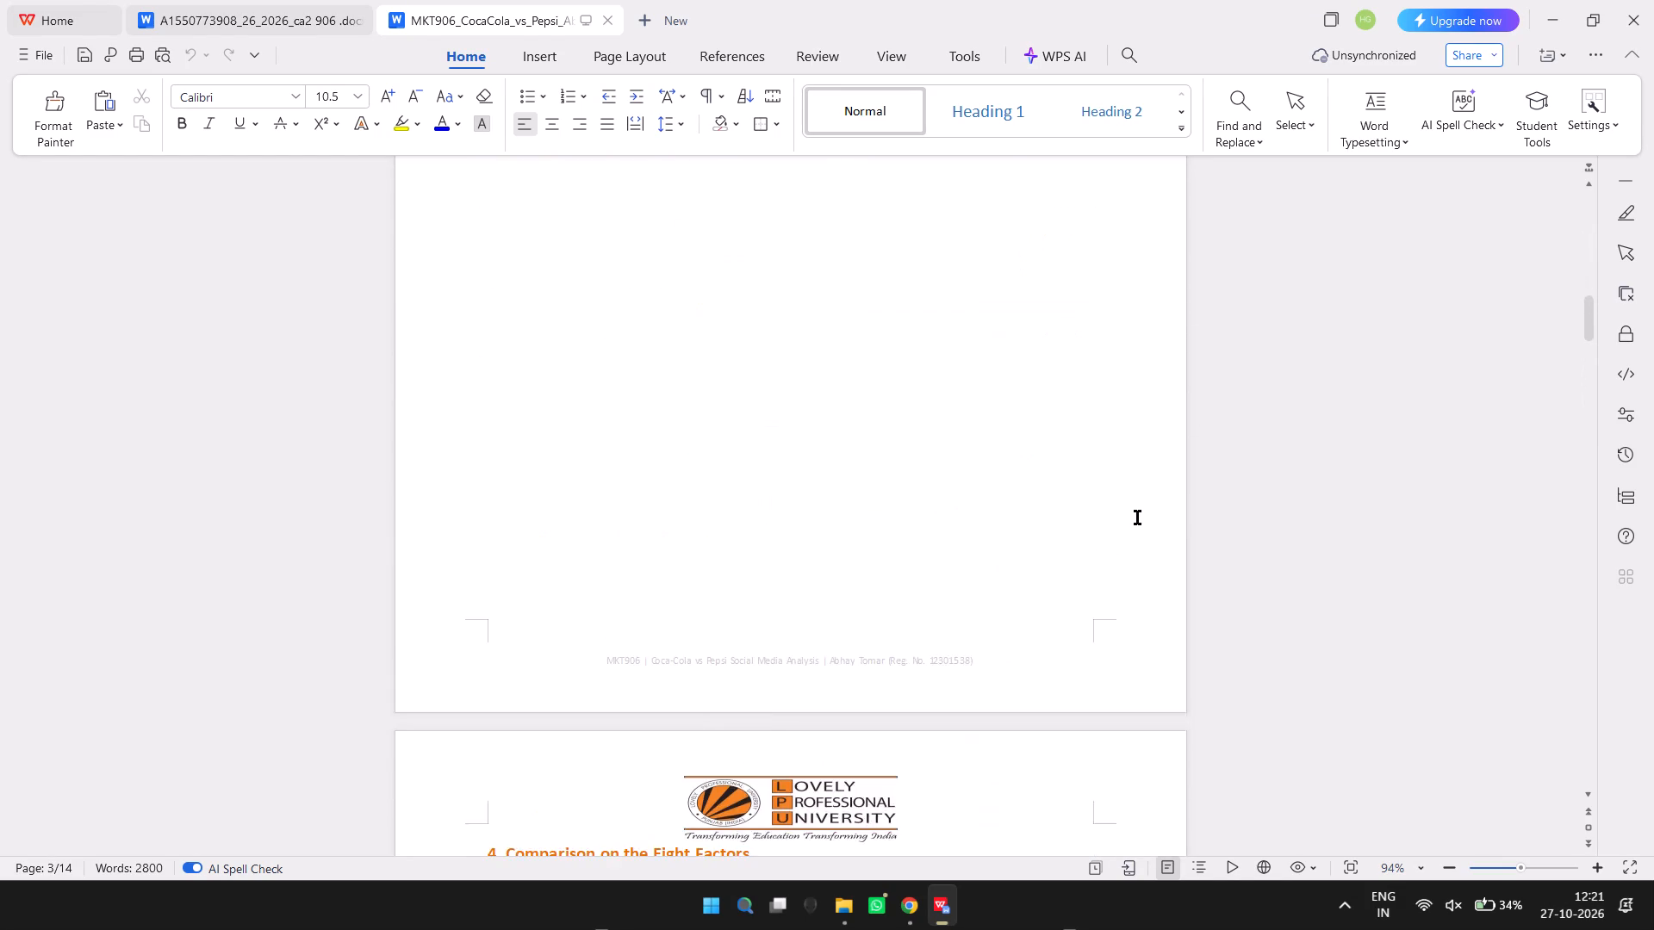
{"action": "scroll", "coordinate": [1137, 518], "scroll_direction": "up", "scroll_amount": 7}
{"action": "scroll", "coordinate": [1137, 518], "scroll_direction": "down", "scroll_amount": 1}
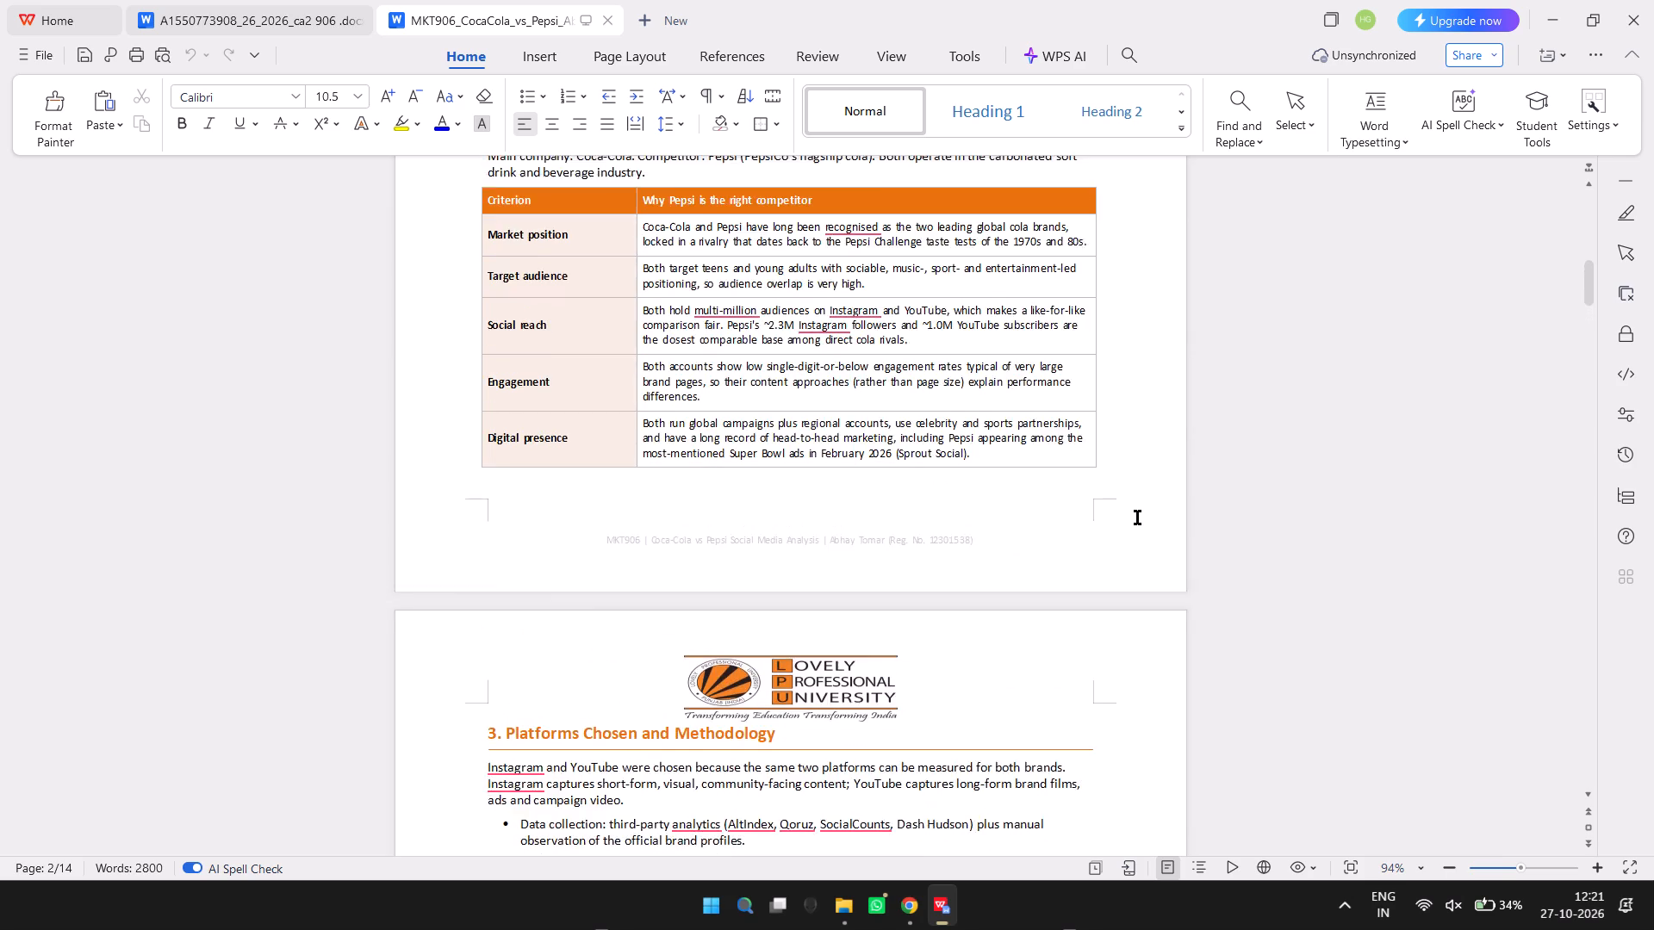
Look through the report up to section 4.1 Profile Optimization and its Coca-Cola and Pepsi Instagram profile screenshot placeholders.
{"action": "scroll", "coordinate": [1137, 518], "scroll_direction": "down", "scroll_amount": 6}
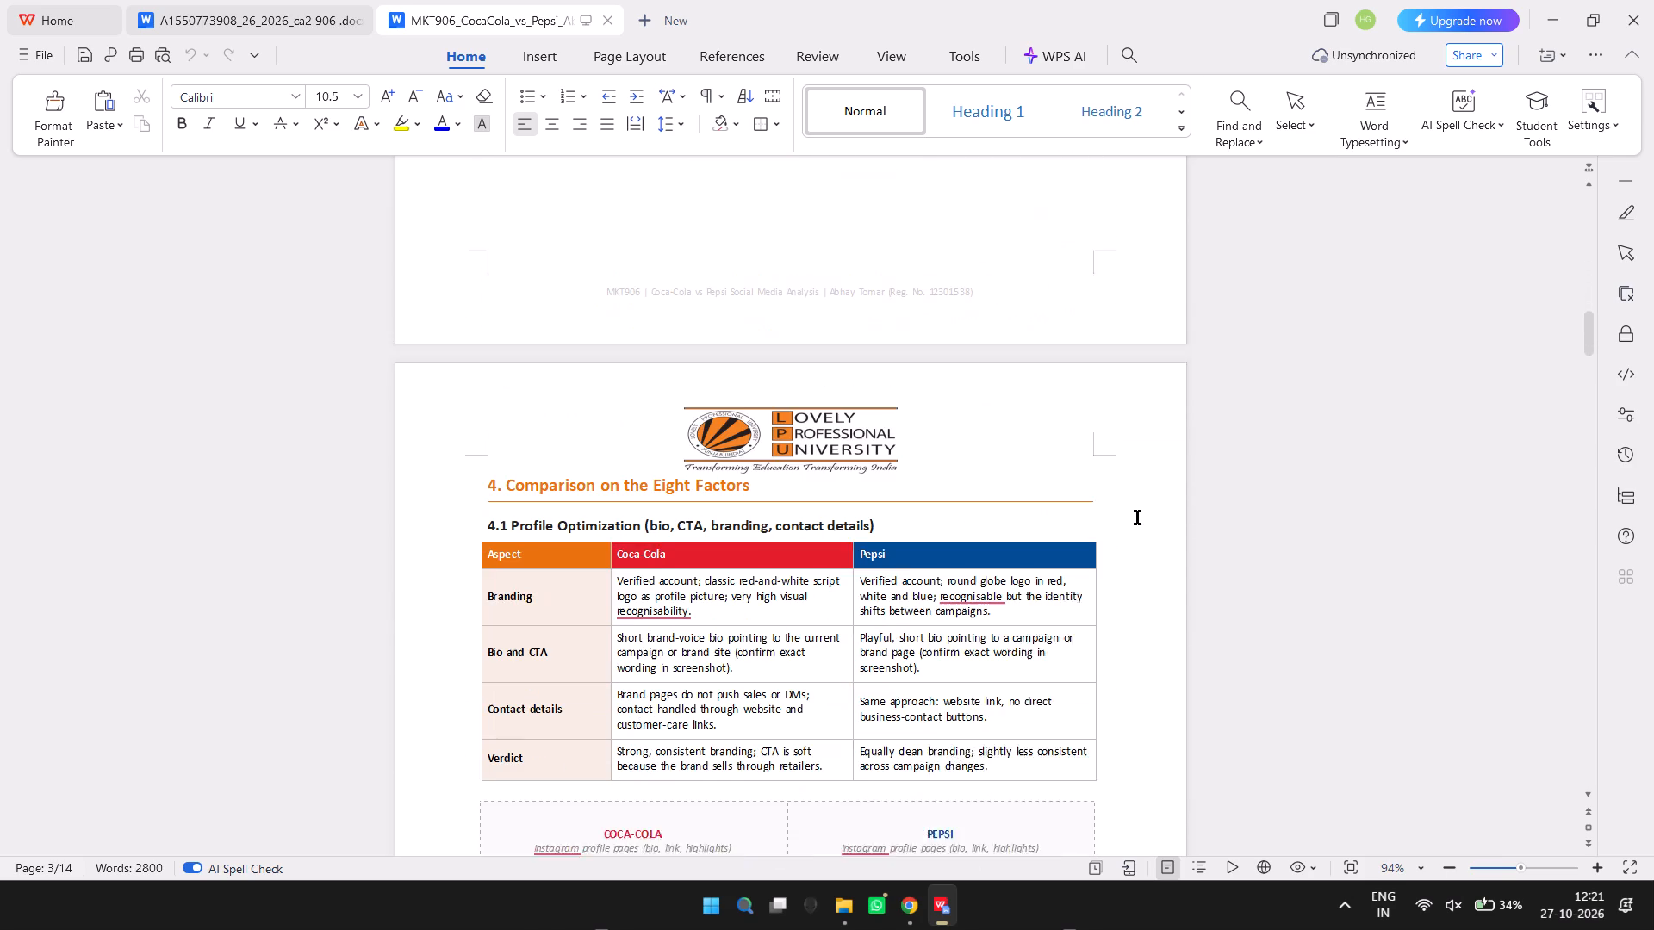
{"action": "scroll", "coordinate": [1137, 518], "scroll_direction": "down", "scroll_amount": 2}
{"action": "scroll", "coordinate": [1139, 423], "scroll_direction": "down", "scroll_amount": 2}
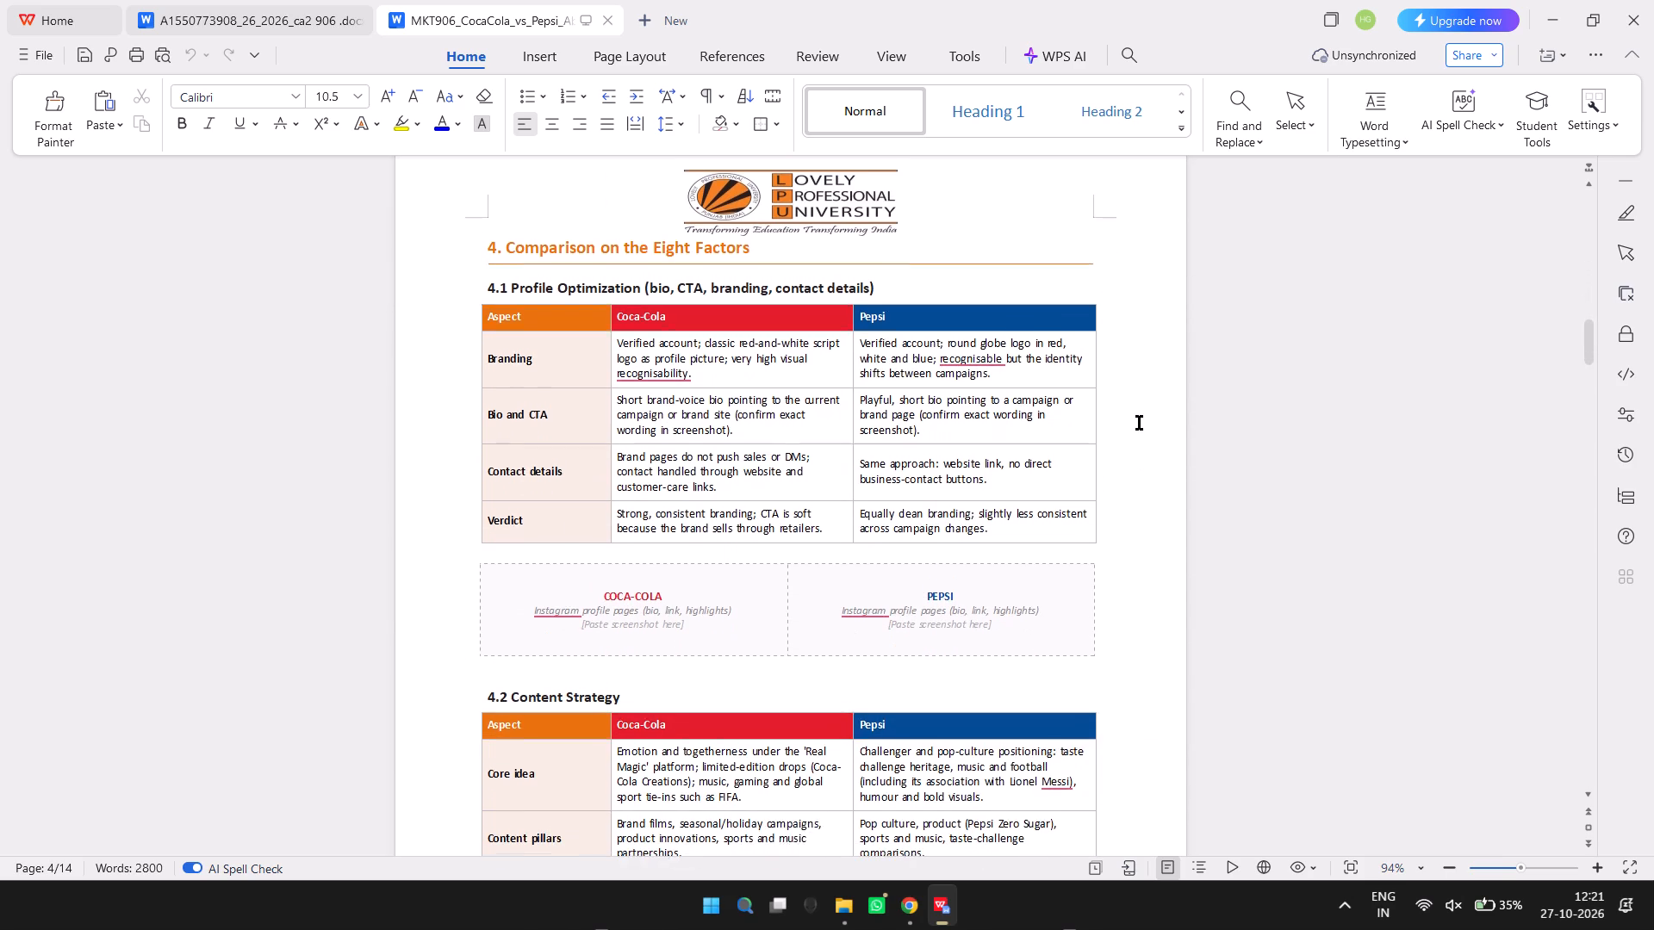
{"action": "scroll", "coordinate": [1139, 423], "scroll_direction": "down", "scroll_amount": 1}
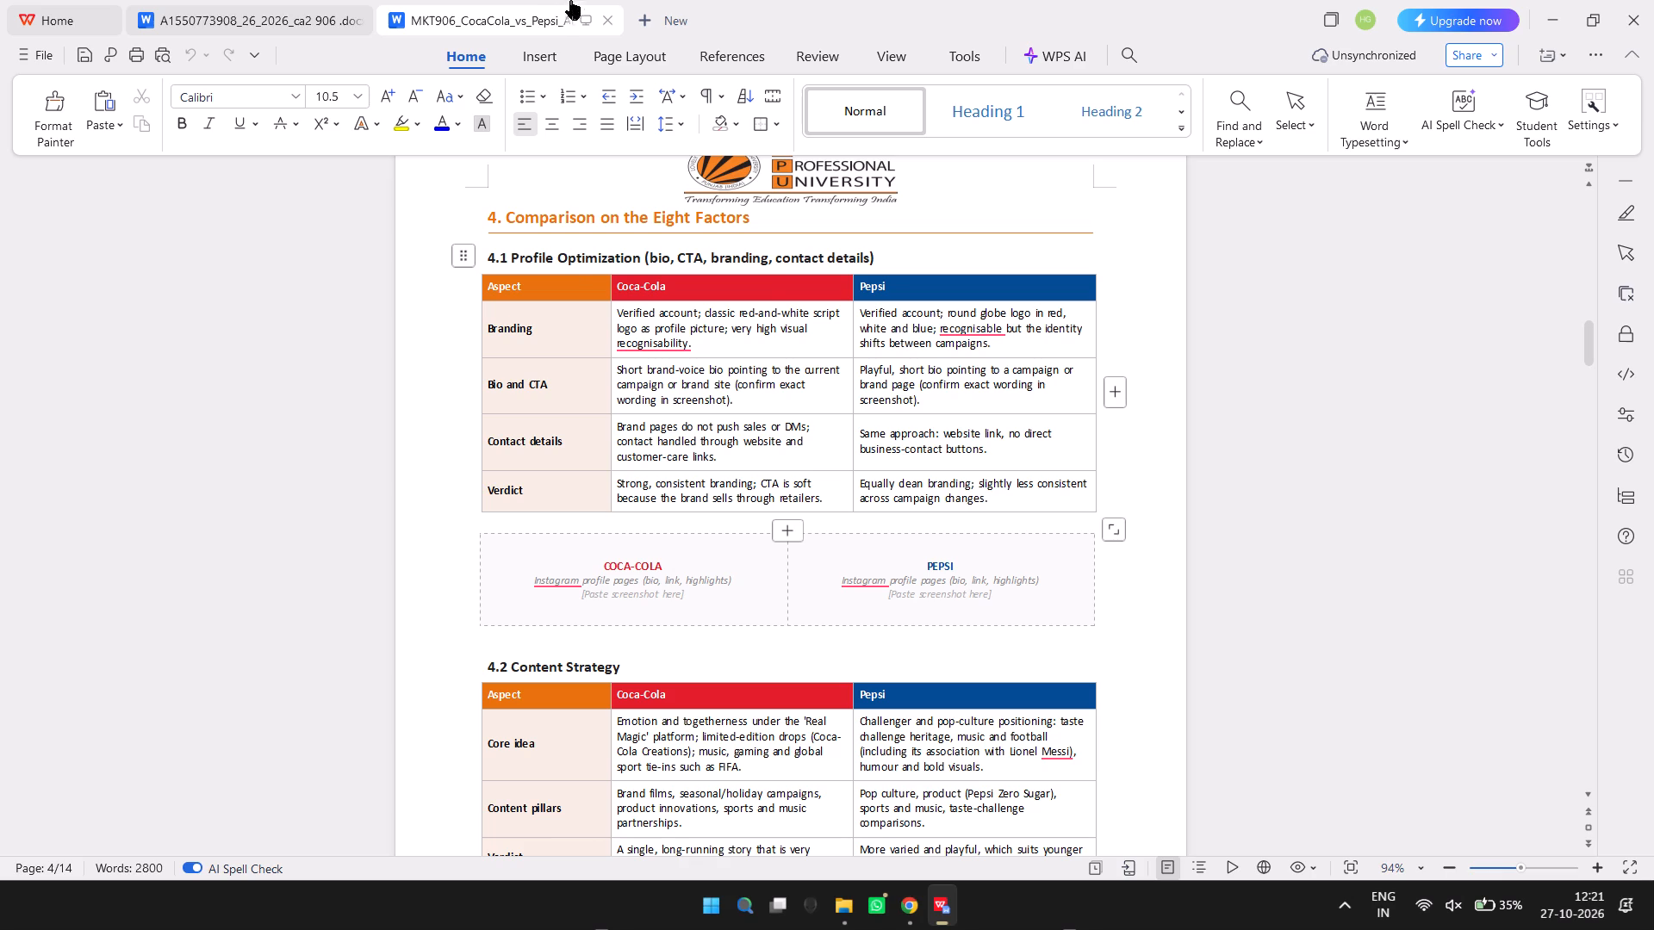
Switch to Chrome and open Instagram in a new tab.
{"action": "left_click", "coordinate": [903, 908]}
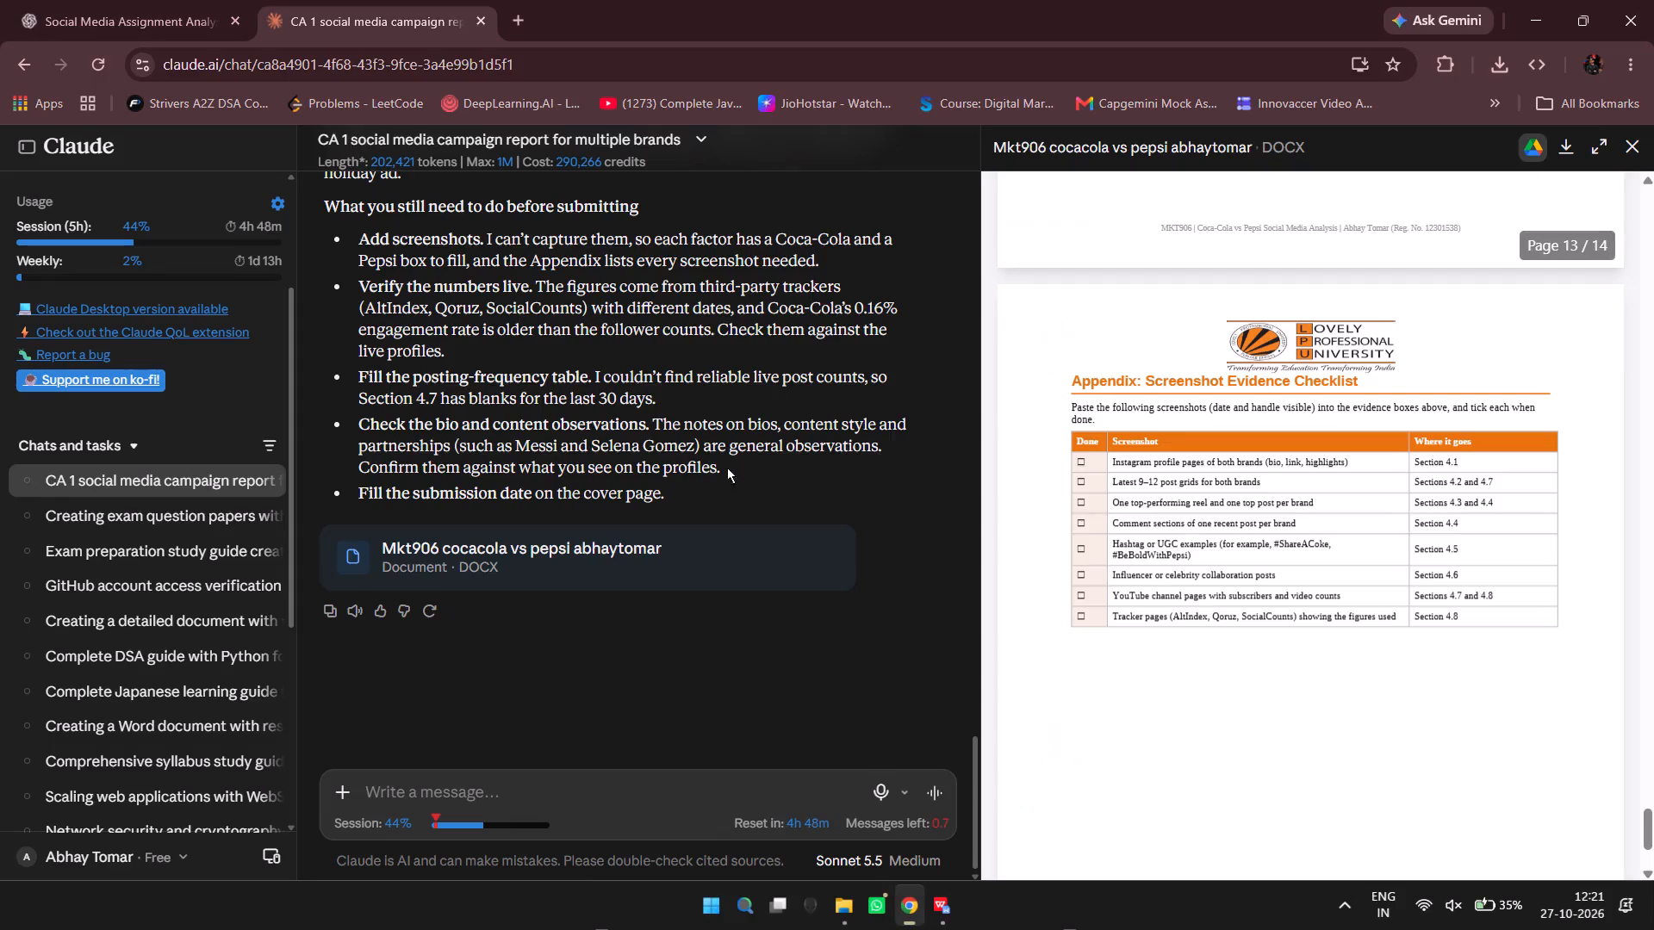
{"action": "left_click", "coordinate": [529, 16]}
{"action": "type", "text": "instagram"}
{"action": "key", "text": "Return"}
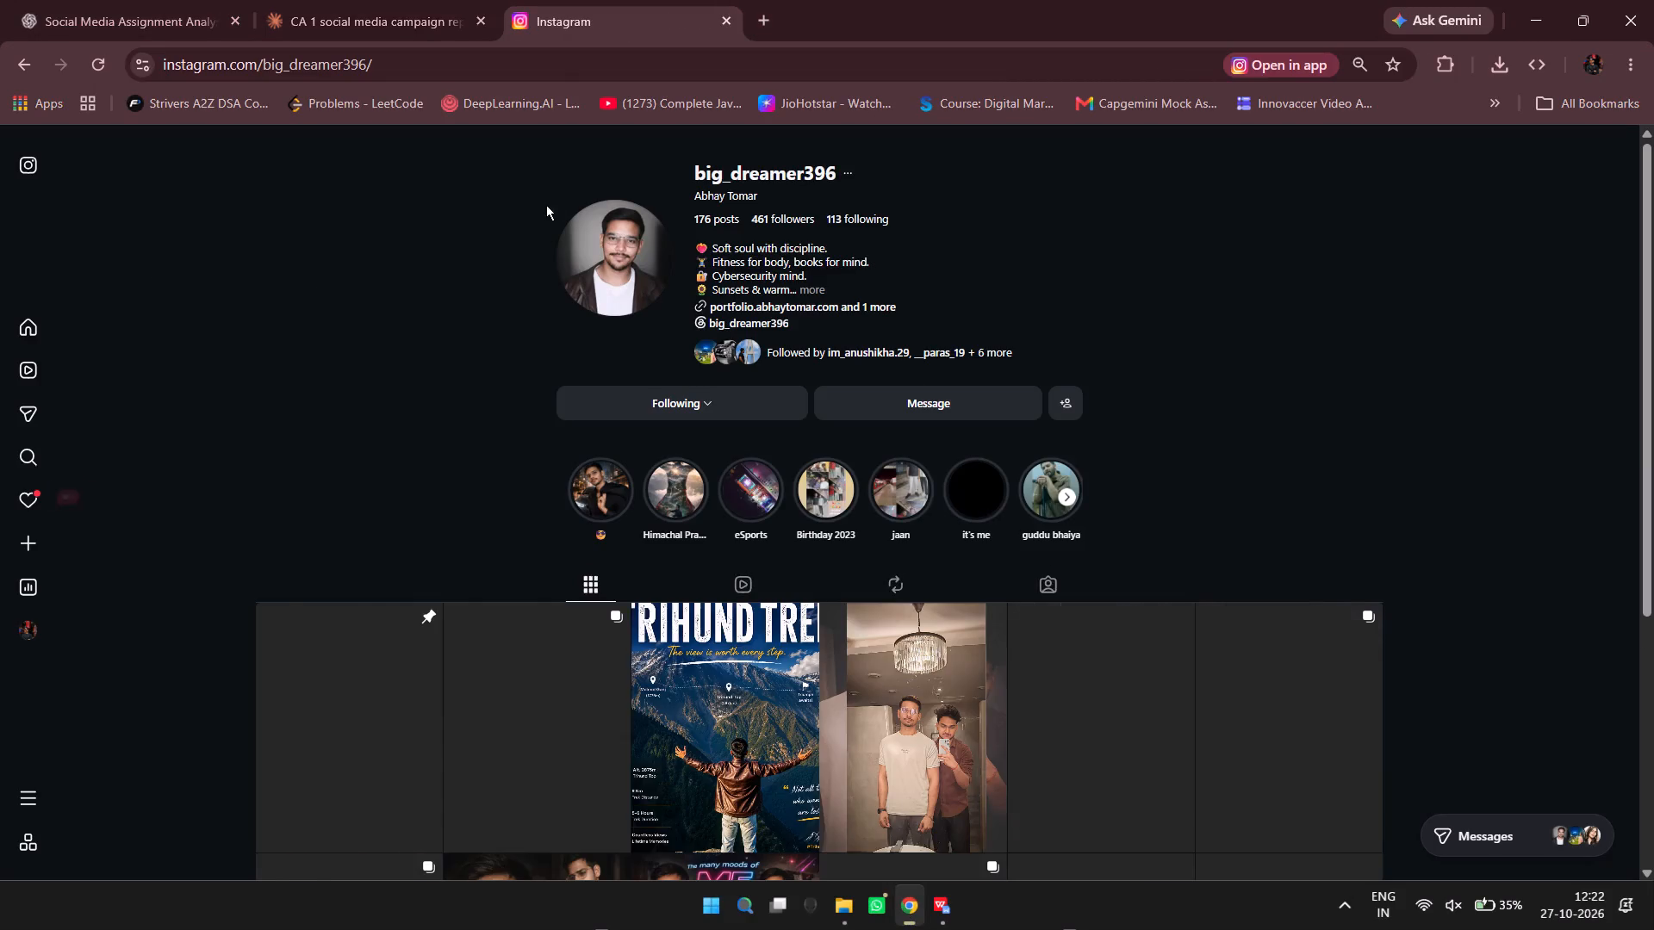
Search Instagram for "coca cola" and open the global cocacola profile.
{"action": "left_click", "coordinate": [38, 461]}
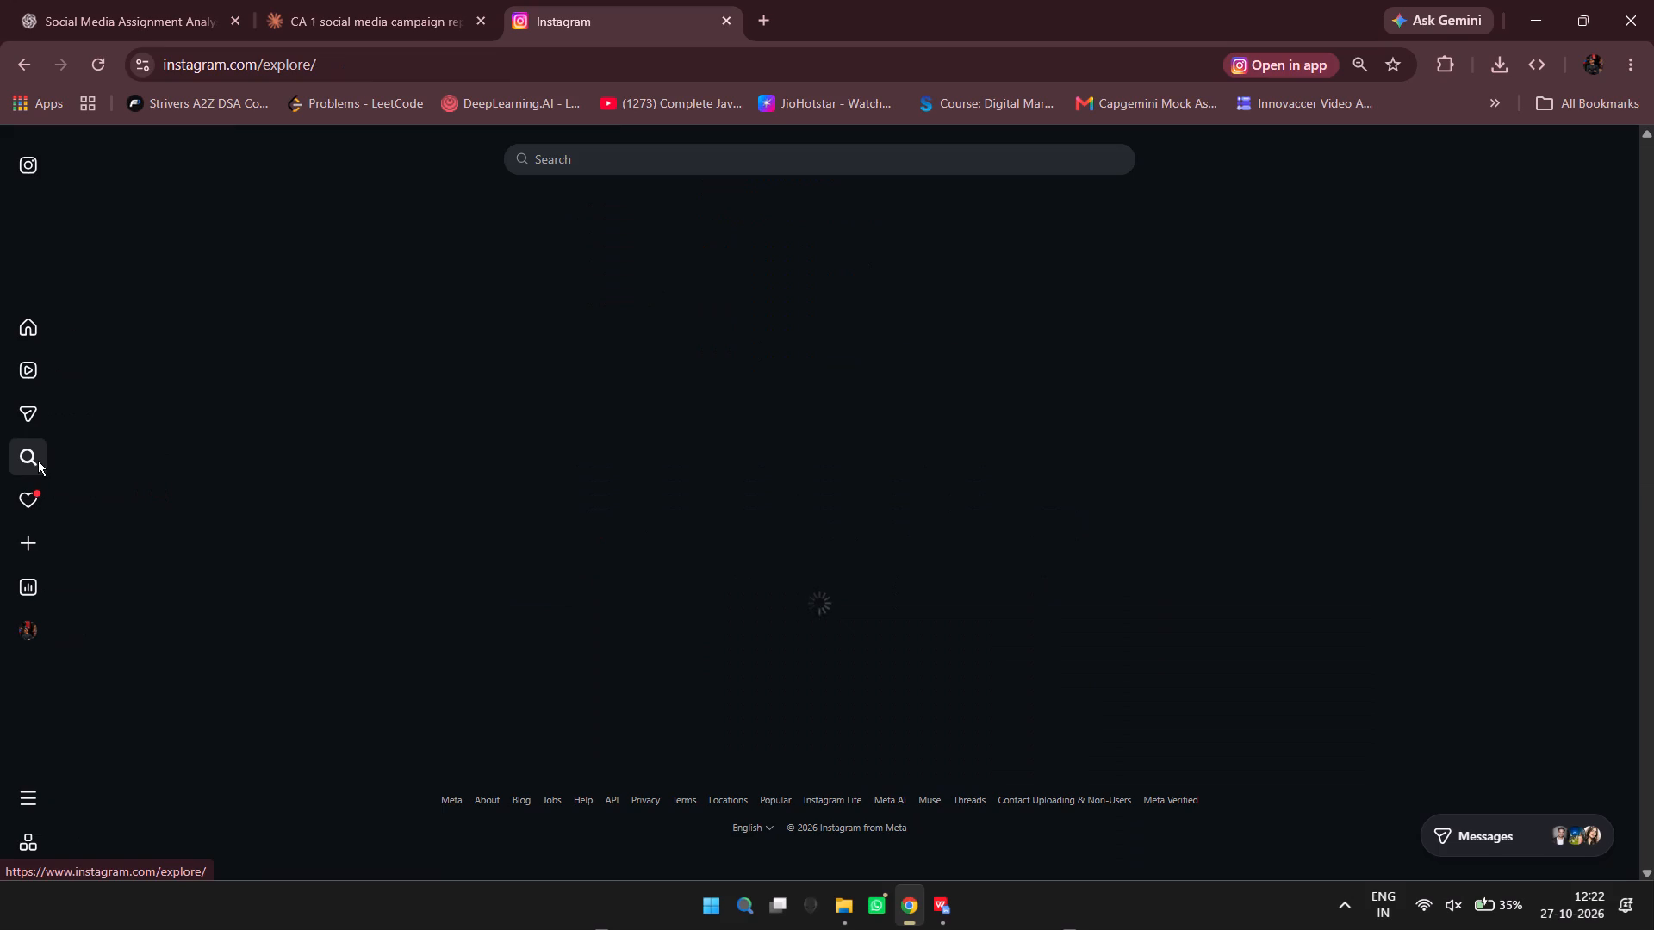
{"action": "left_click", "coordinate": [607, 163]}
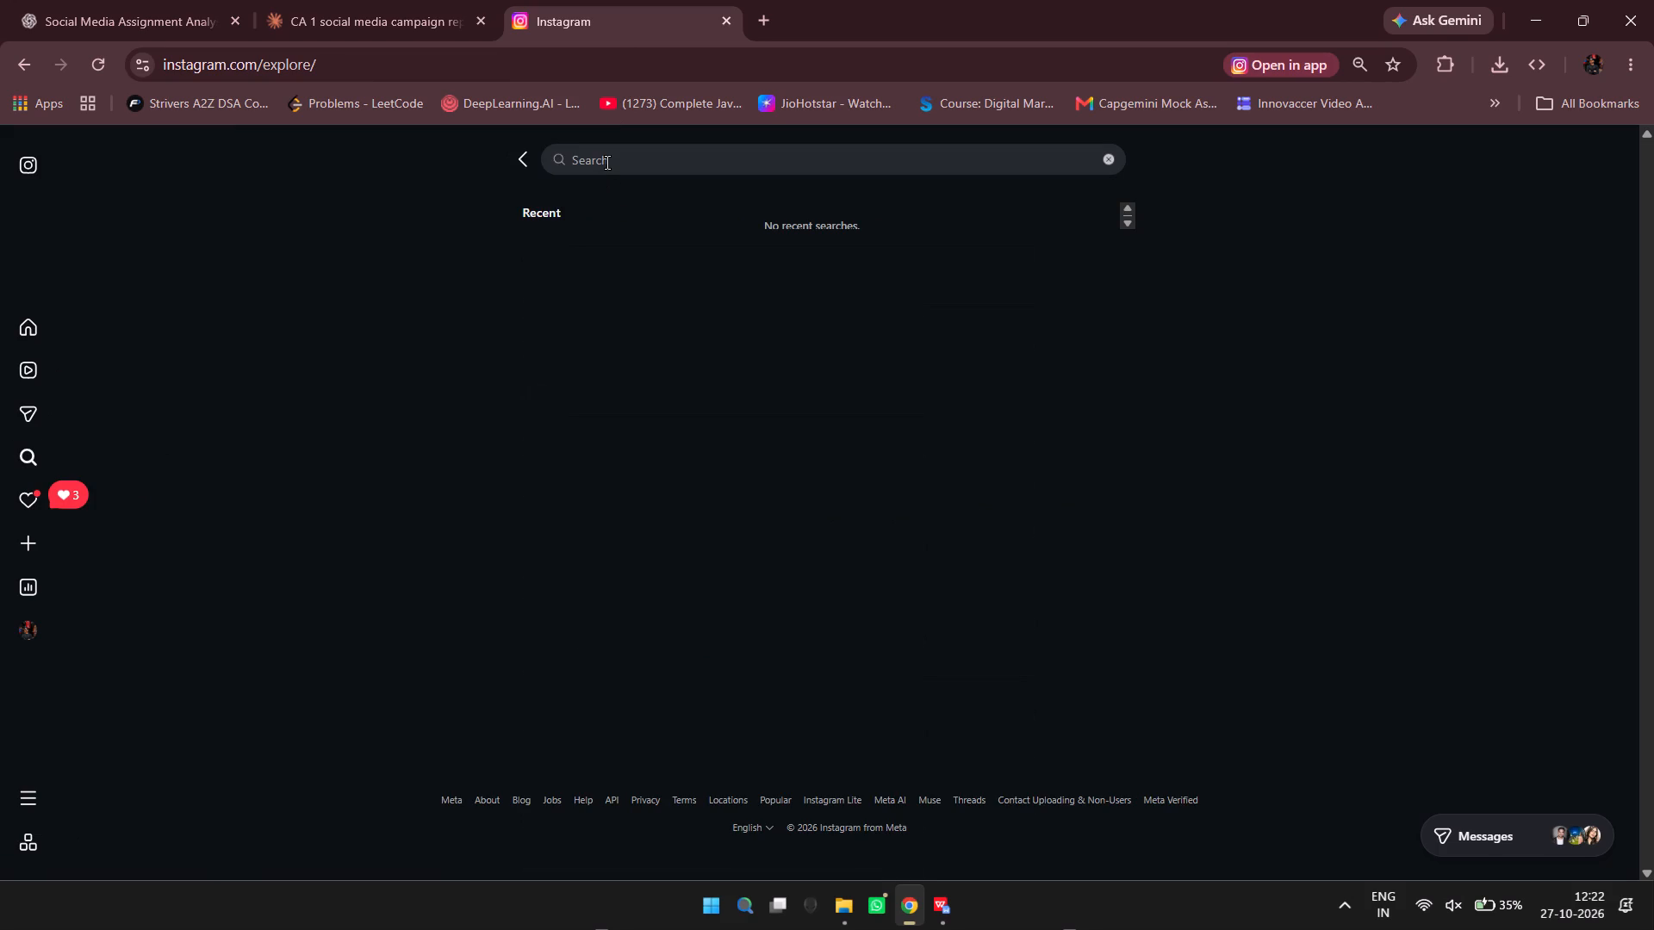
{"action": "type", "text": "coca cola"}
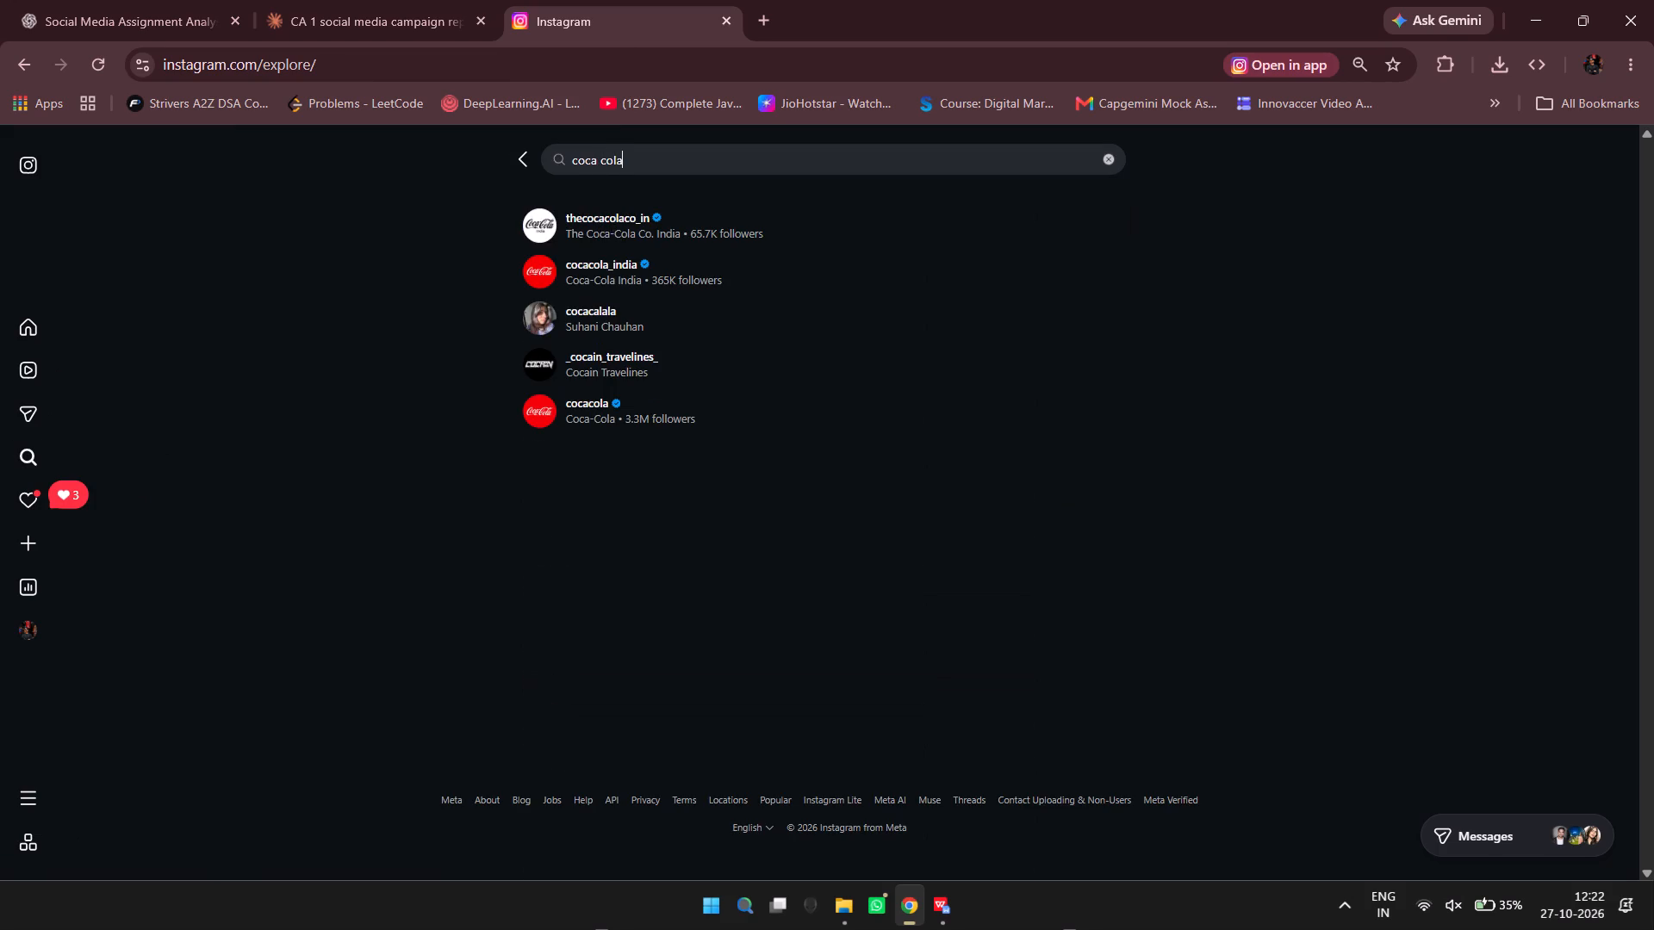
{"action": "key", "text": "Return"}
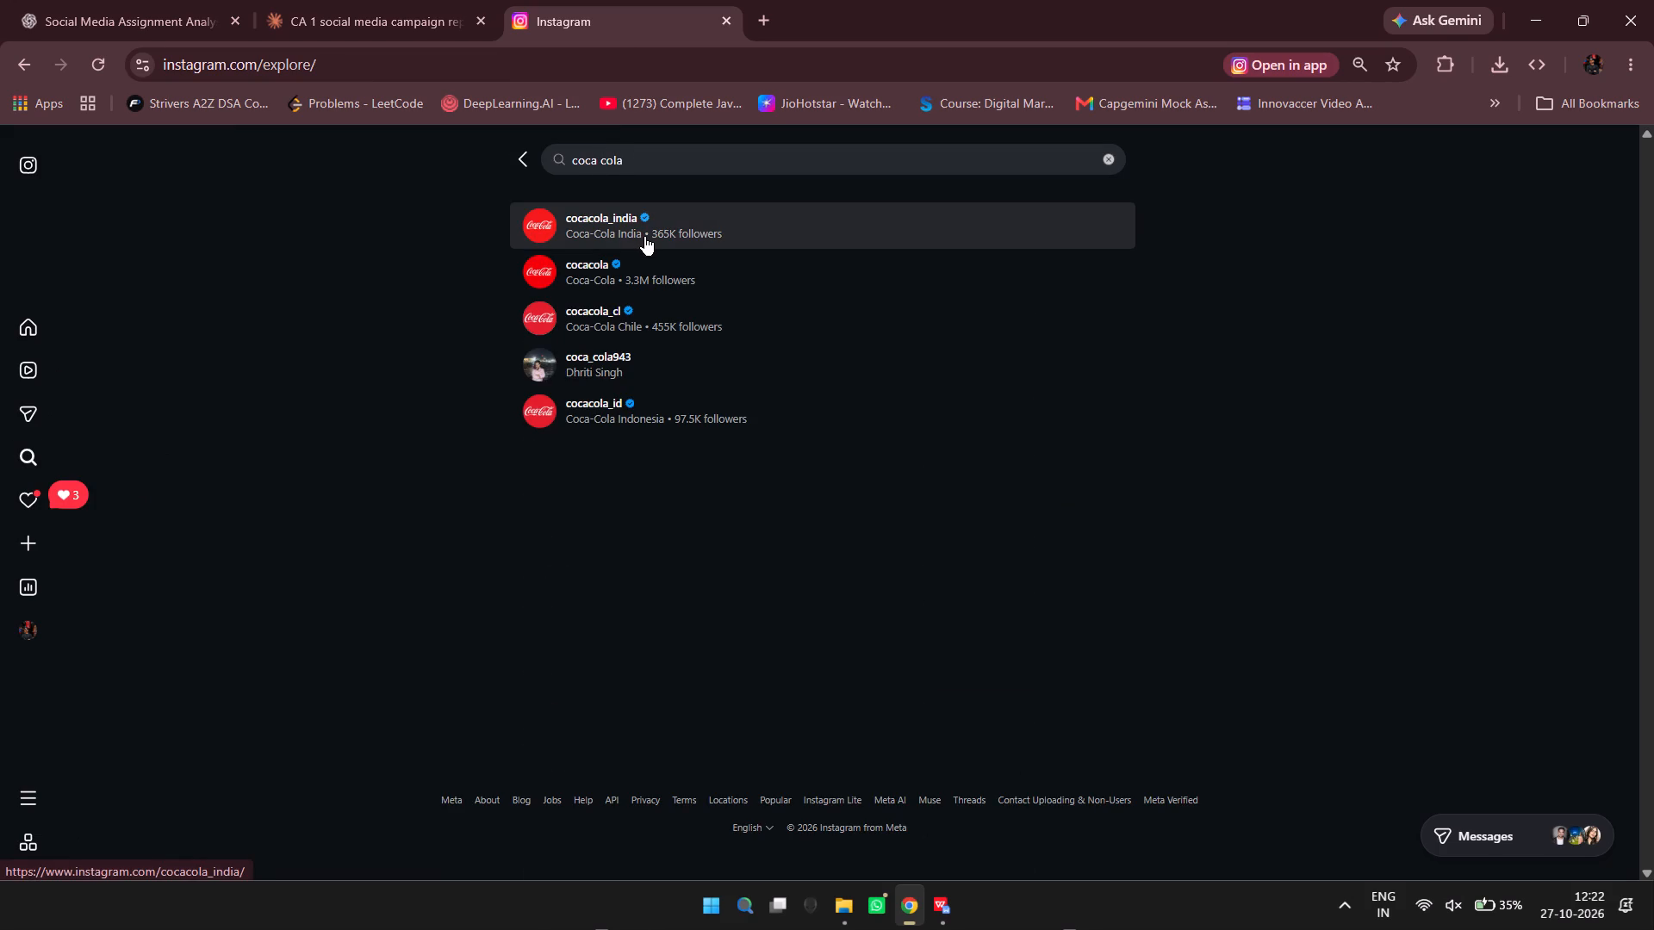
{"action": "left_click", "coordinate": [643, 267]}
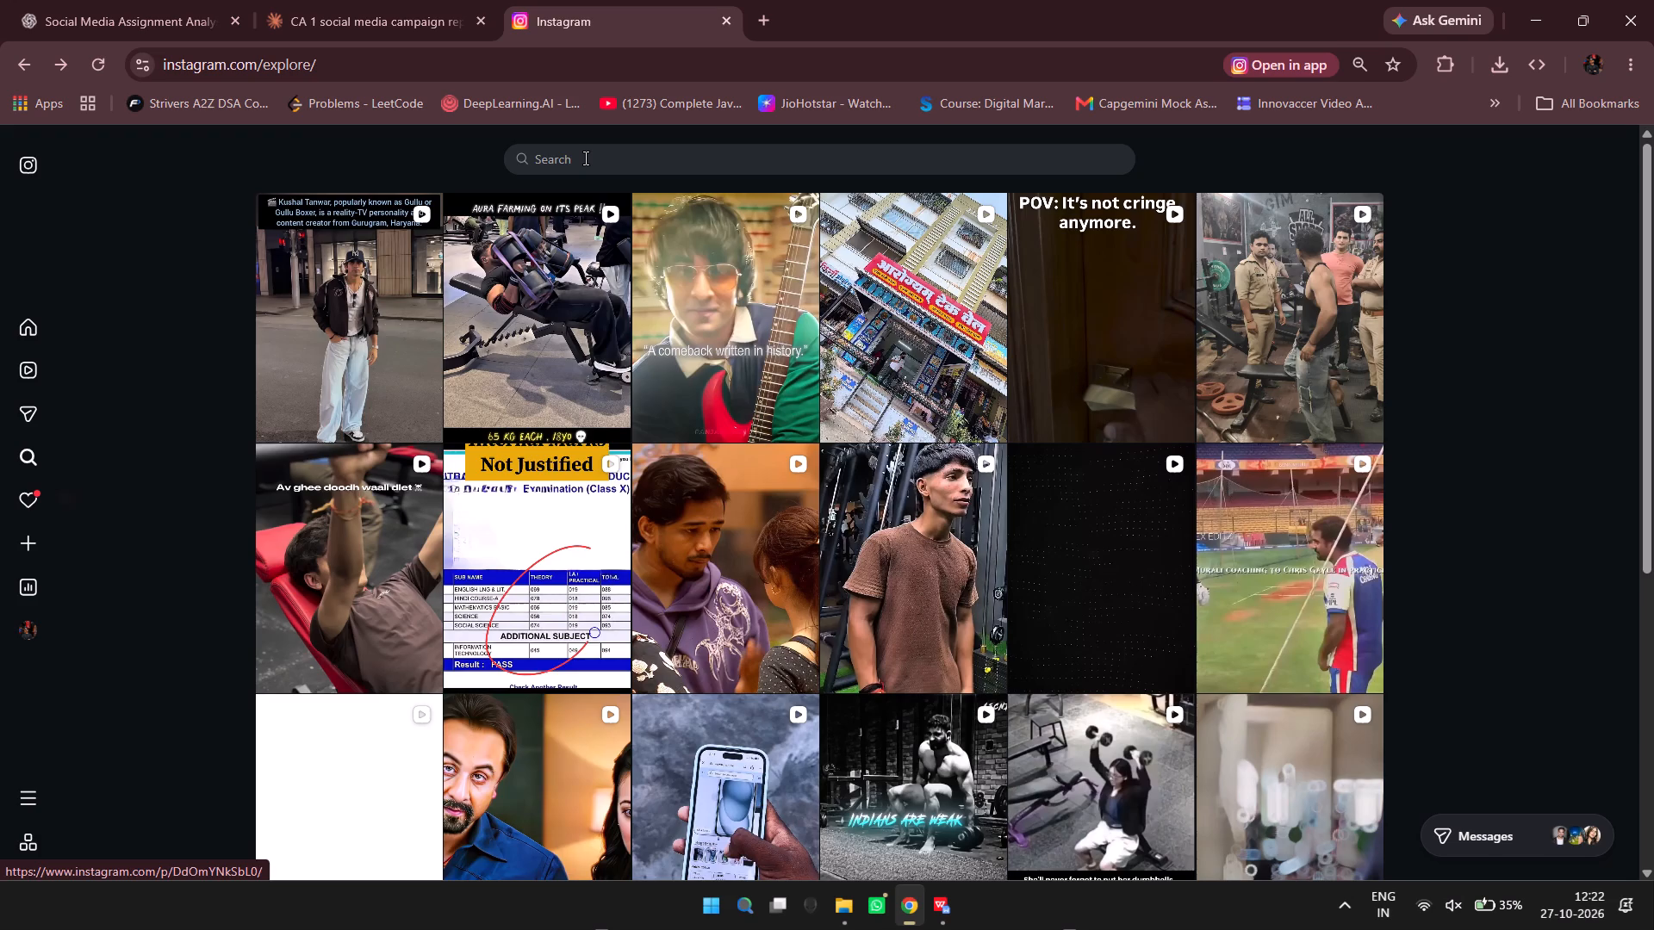
Search Instagram for "coca" and open the cocacola_india profile.
{"action": "left_click", "coordinate": [586, 158]}
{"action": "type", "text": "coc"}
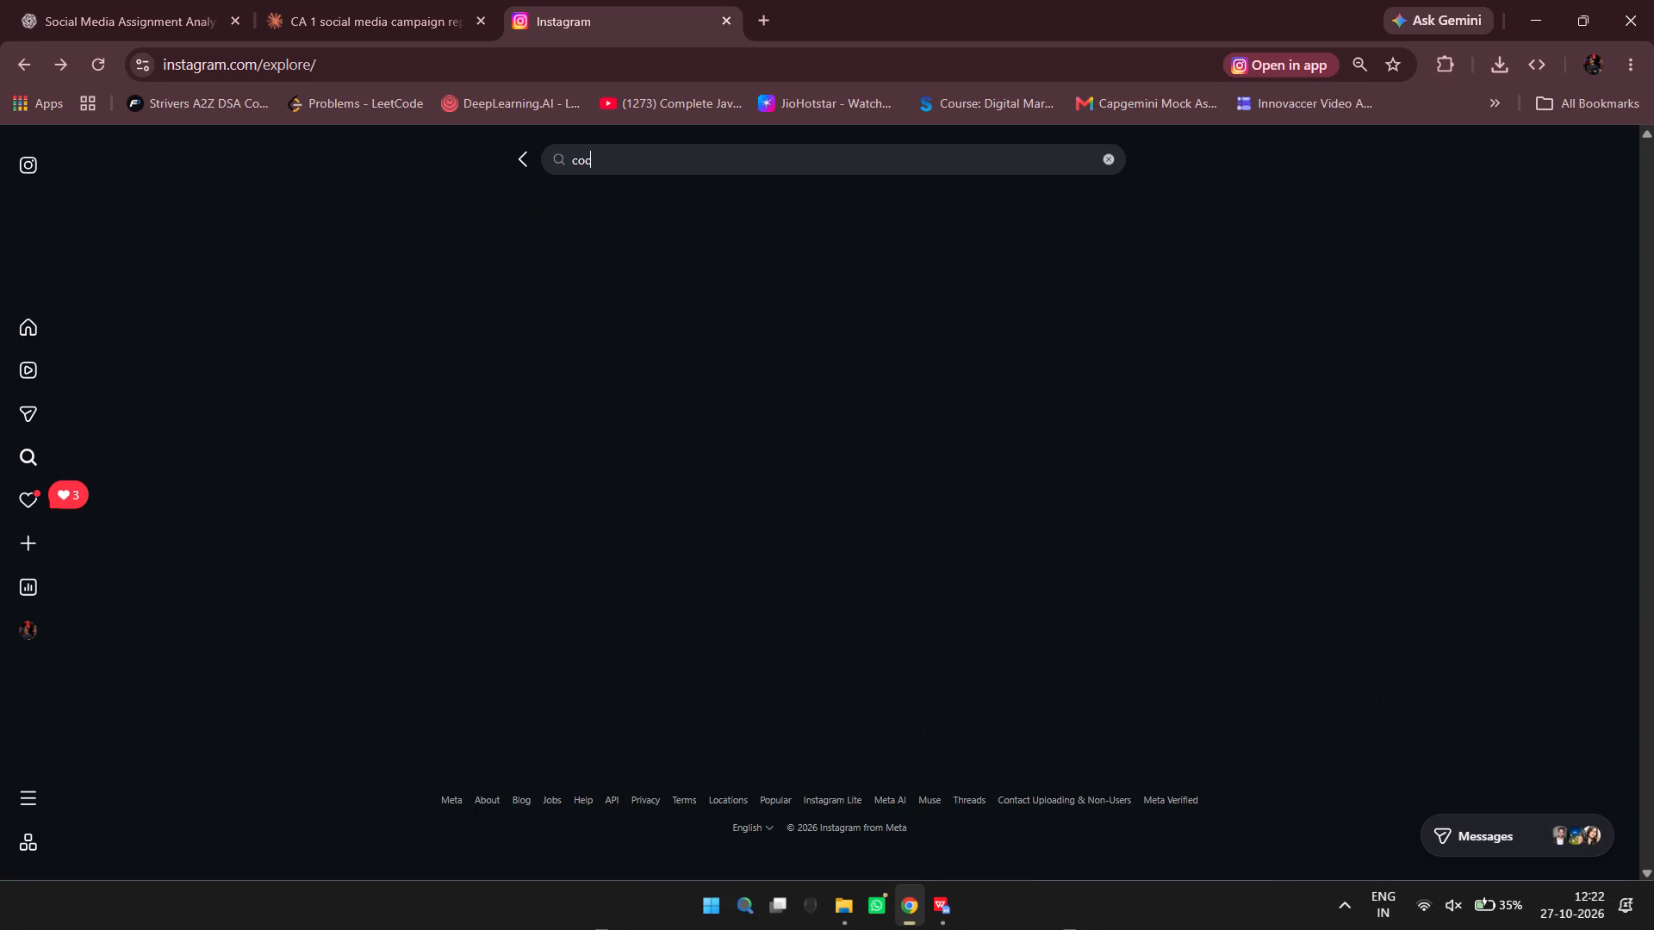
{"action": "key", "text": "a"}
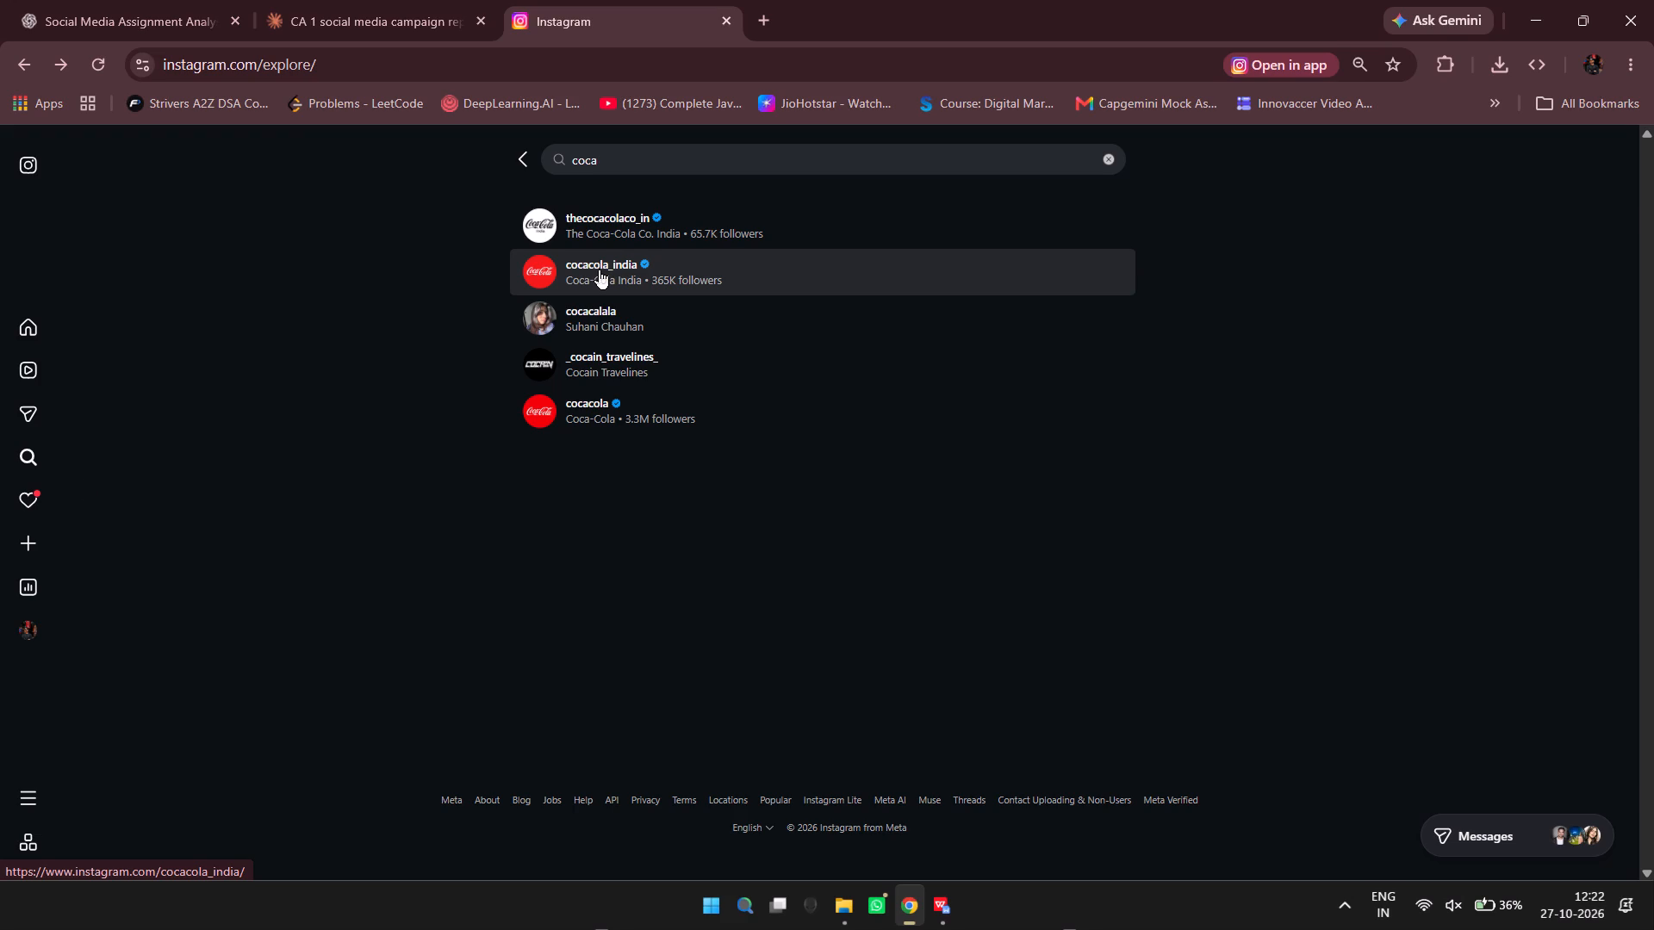
{"action": "left_click", "coordinate": [686, 262]}
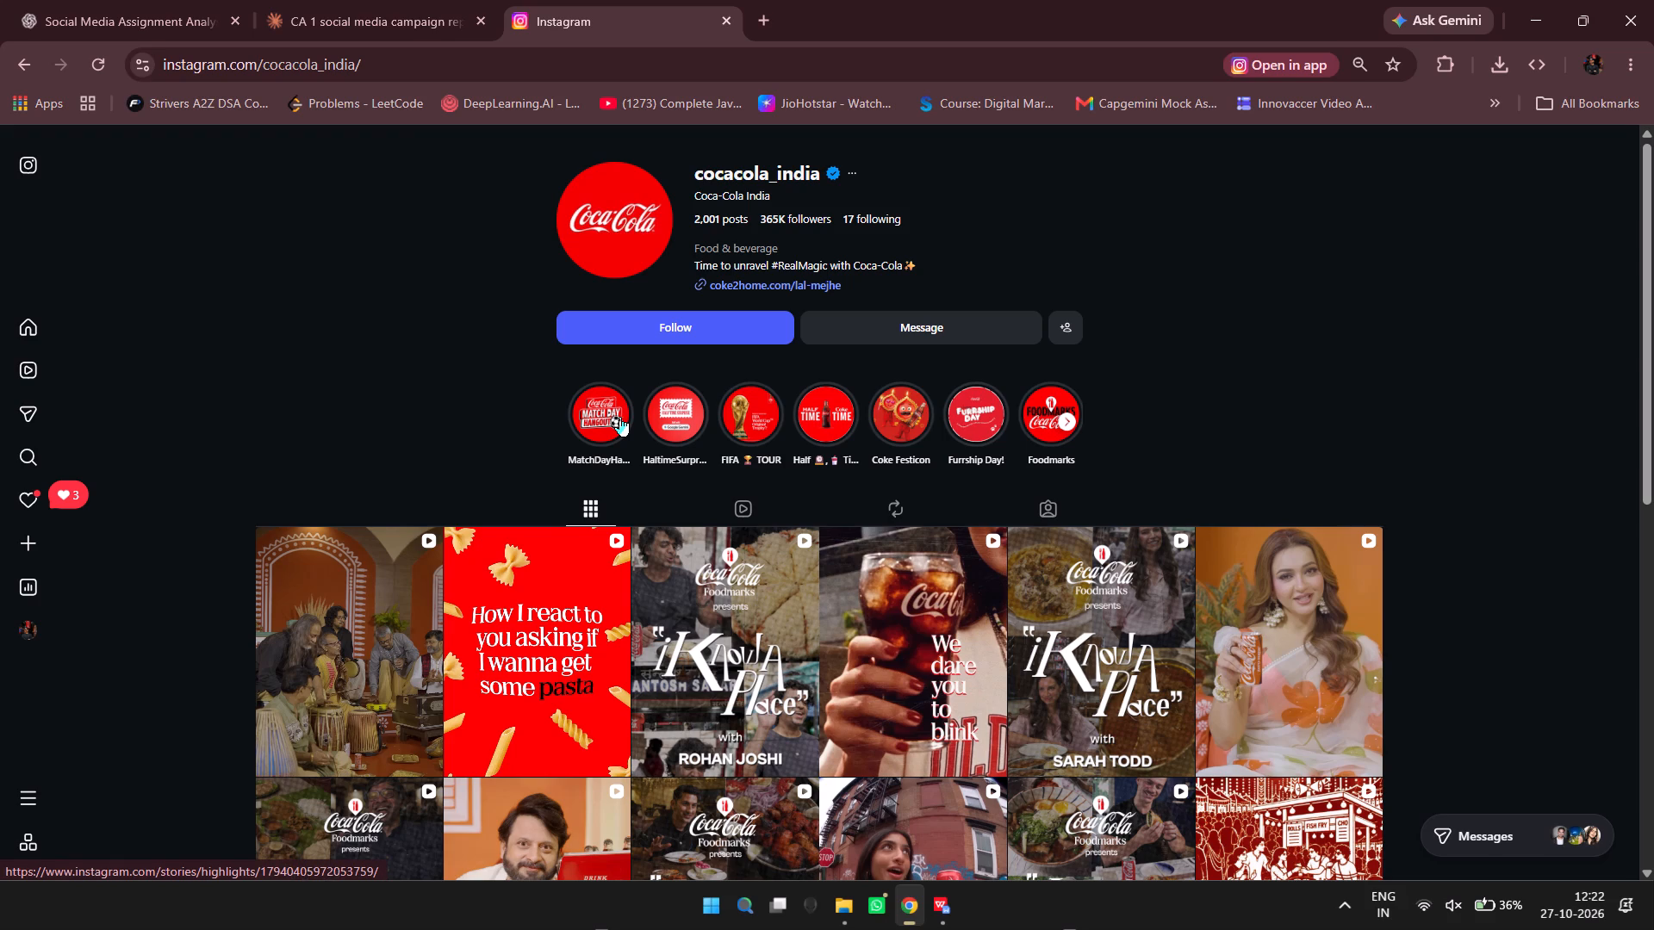
Capture a screenshot of the cocacola_india profile header, from the logo and bio down to the Follow and Message row.
{"action": "scroll", "coordinate": [619, 417], "scroll_direction": "down", "scroll_amount": 5}
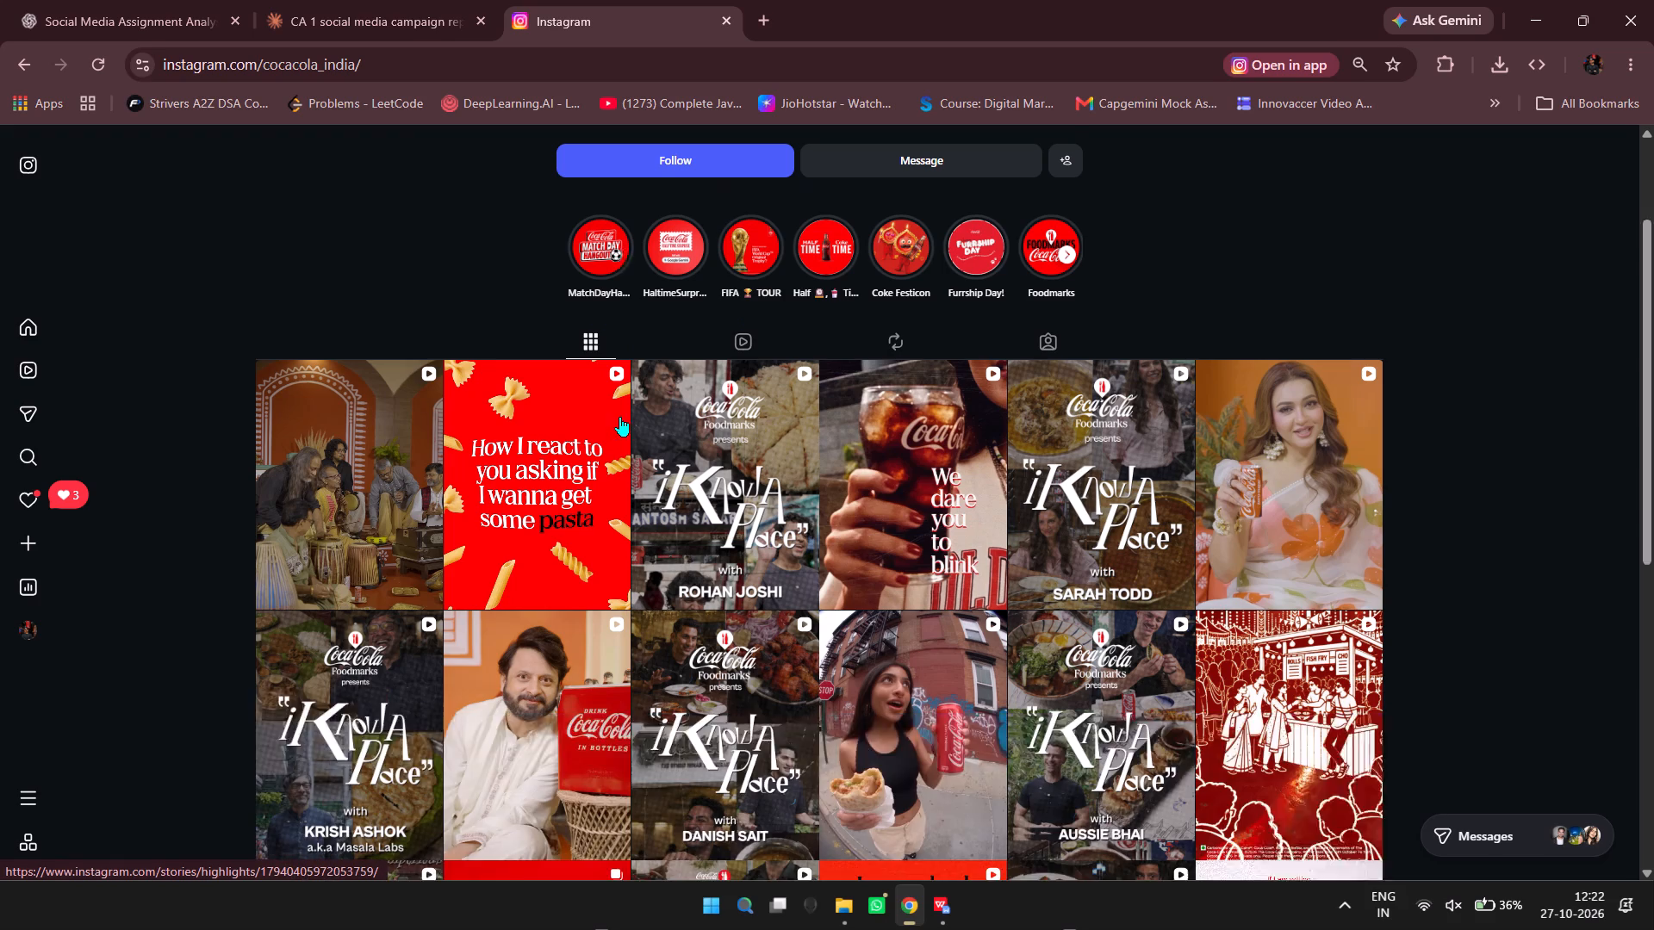
{"action": "scroll", "coordinate": [619, 417], "scroll_direction": "down", "scroll_amount": 4}
{"action": "scroll", "coordinate": [619, 417], "scroll_direction": "up", "scroll_amount": 8}
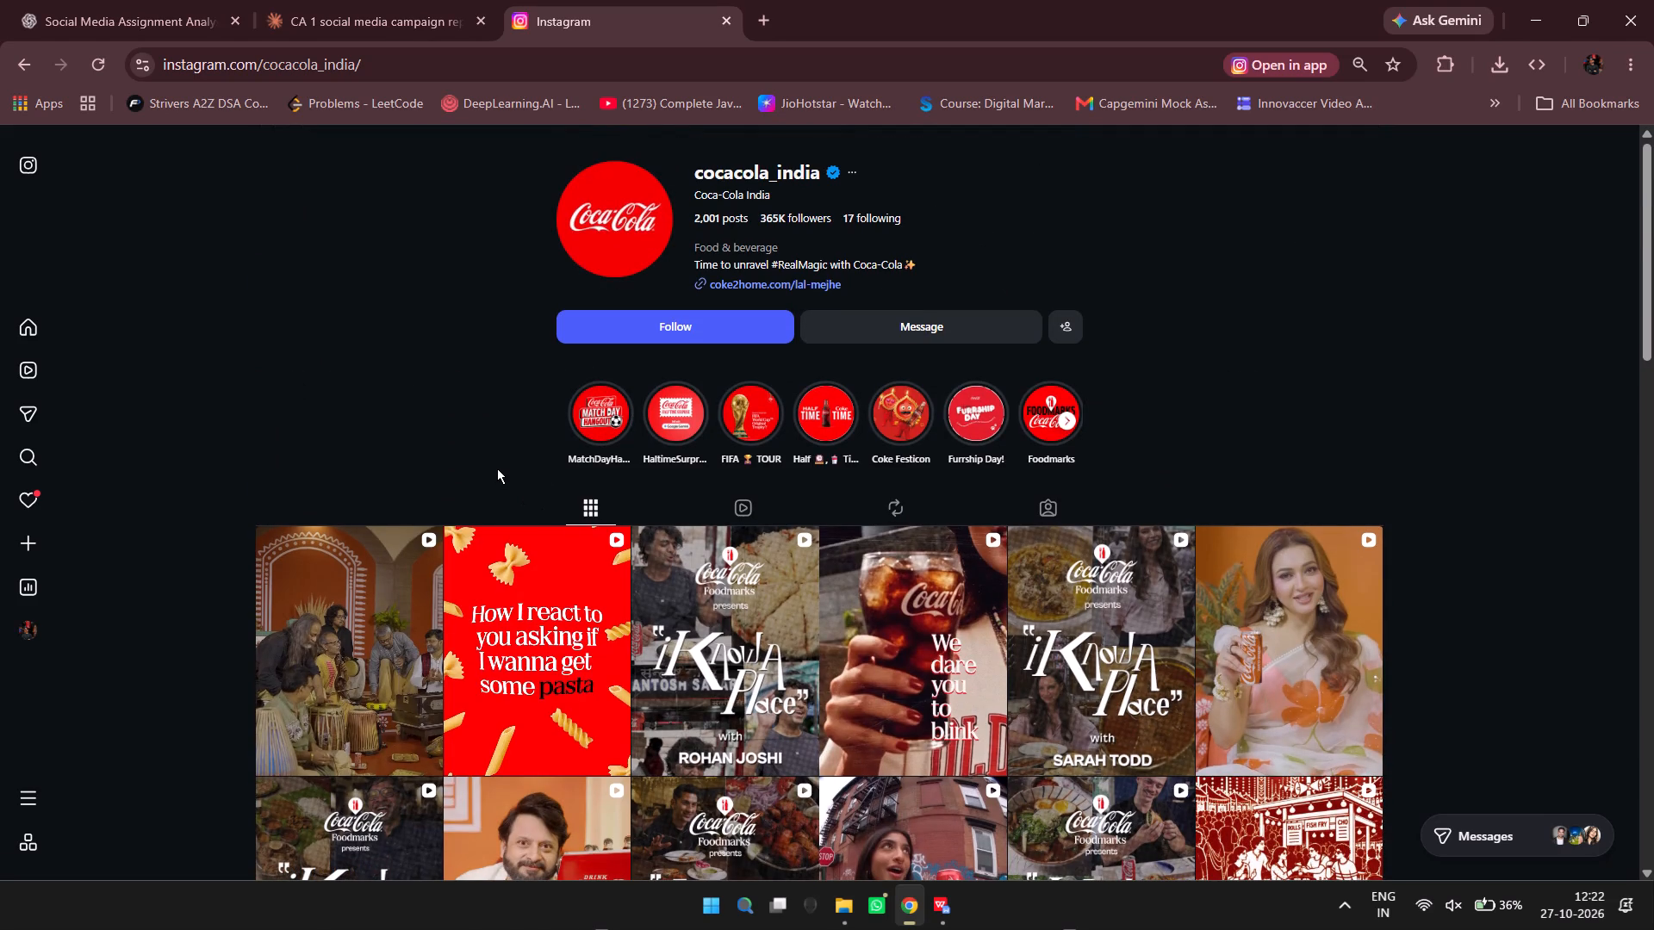
{"action": "key", "text": "shift+super+s"}
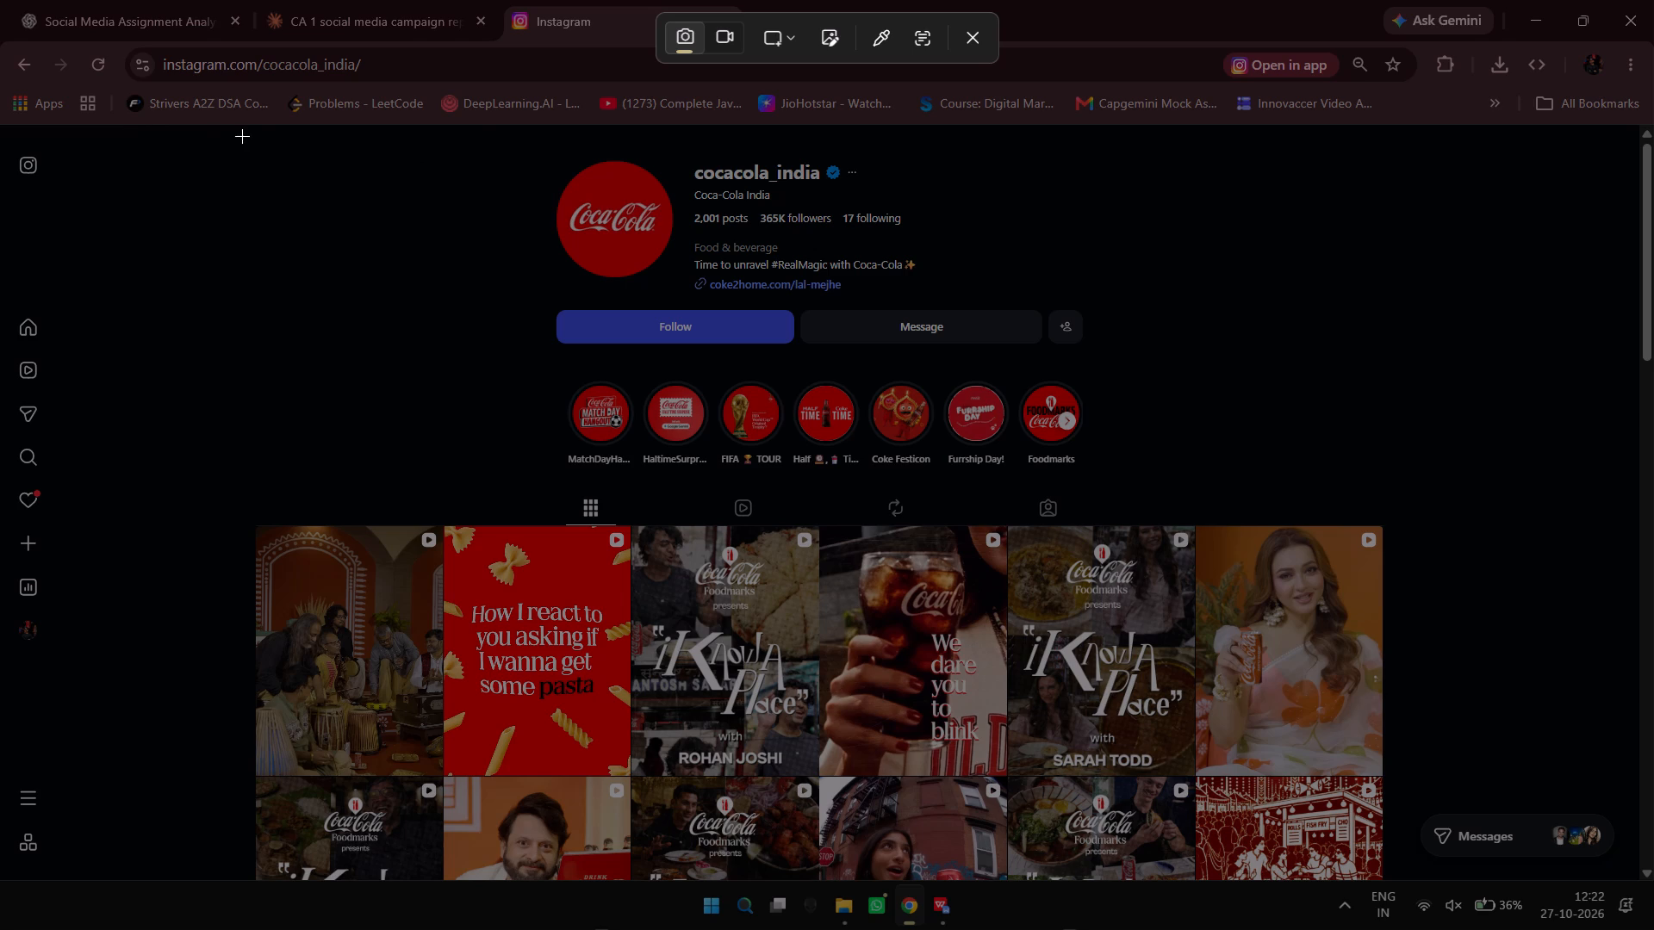
{"action": "left_click_drag", "start_coordinate": [456, 132], "coordinate": [1207, 325]}
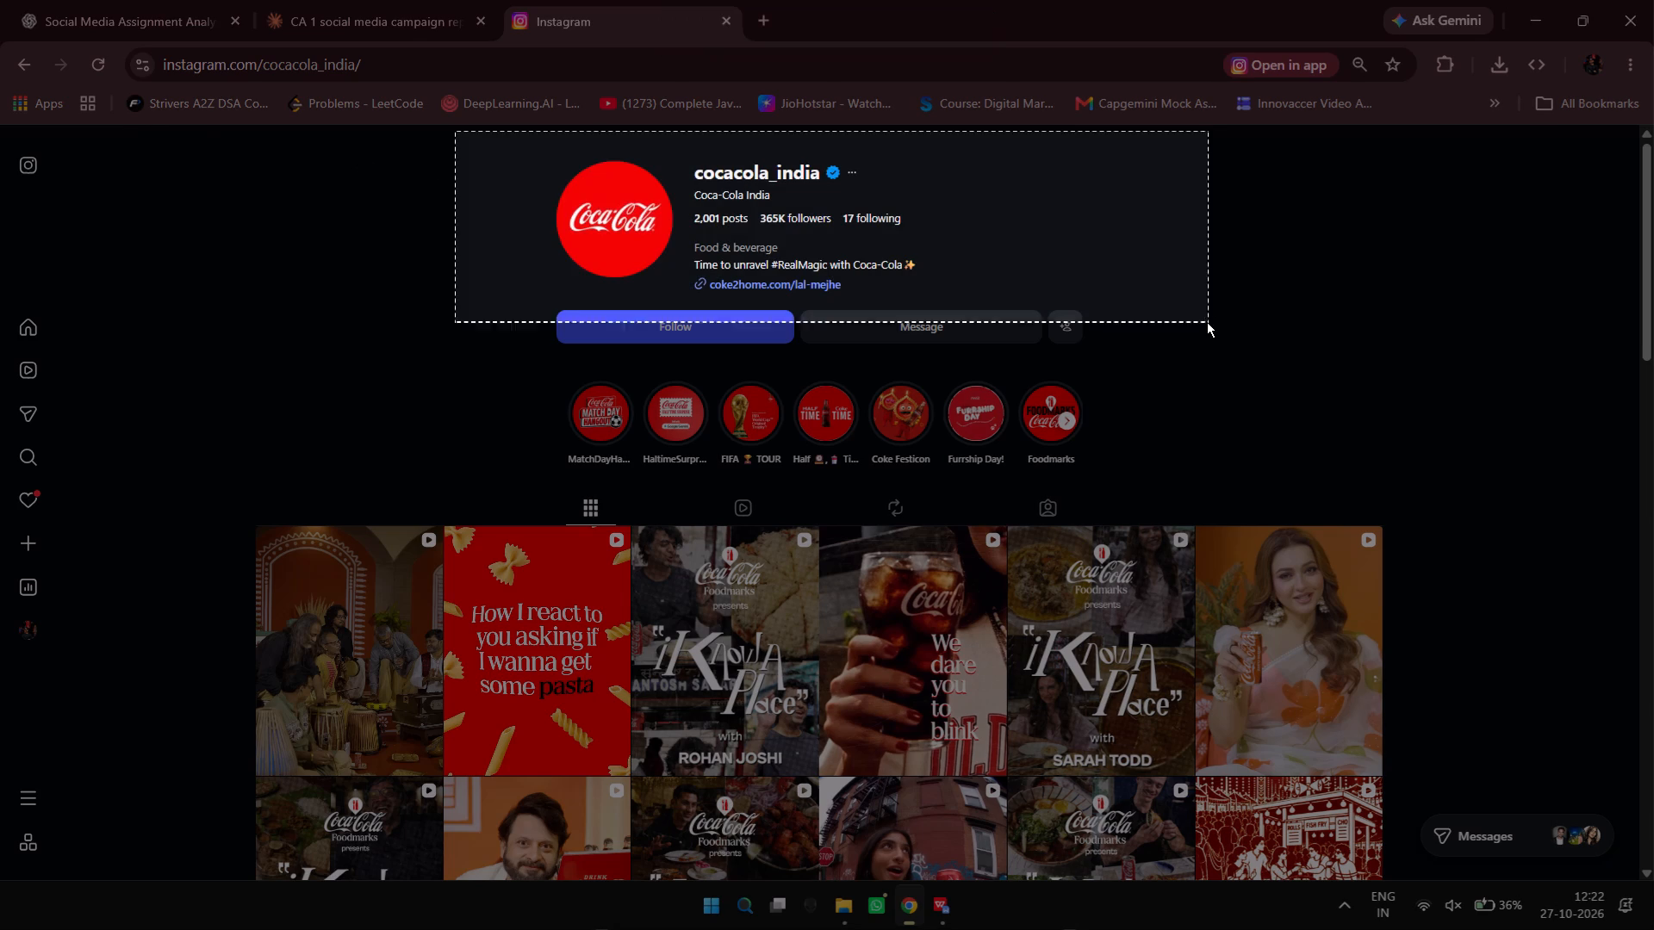
{"action": "left_click_drag", "start_coordinate": [1207, 325], "coordinate": [1200, 352]}
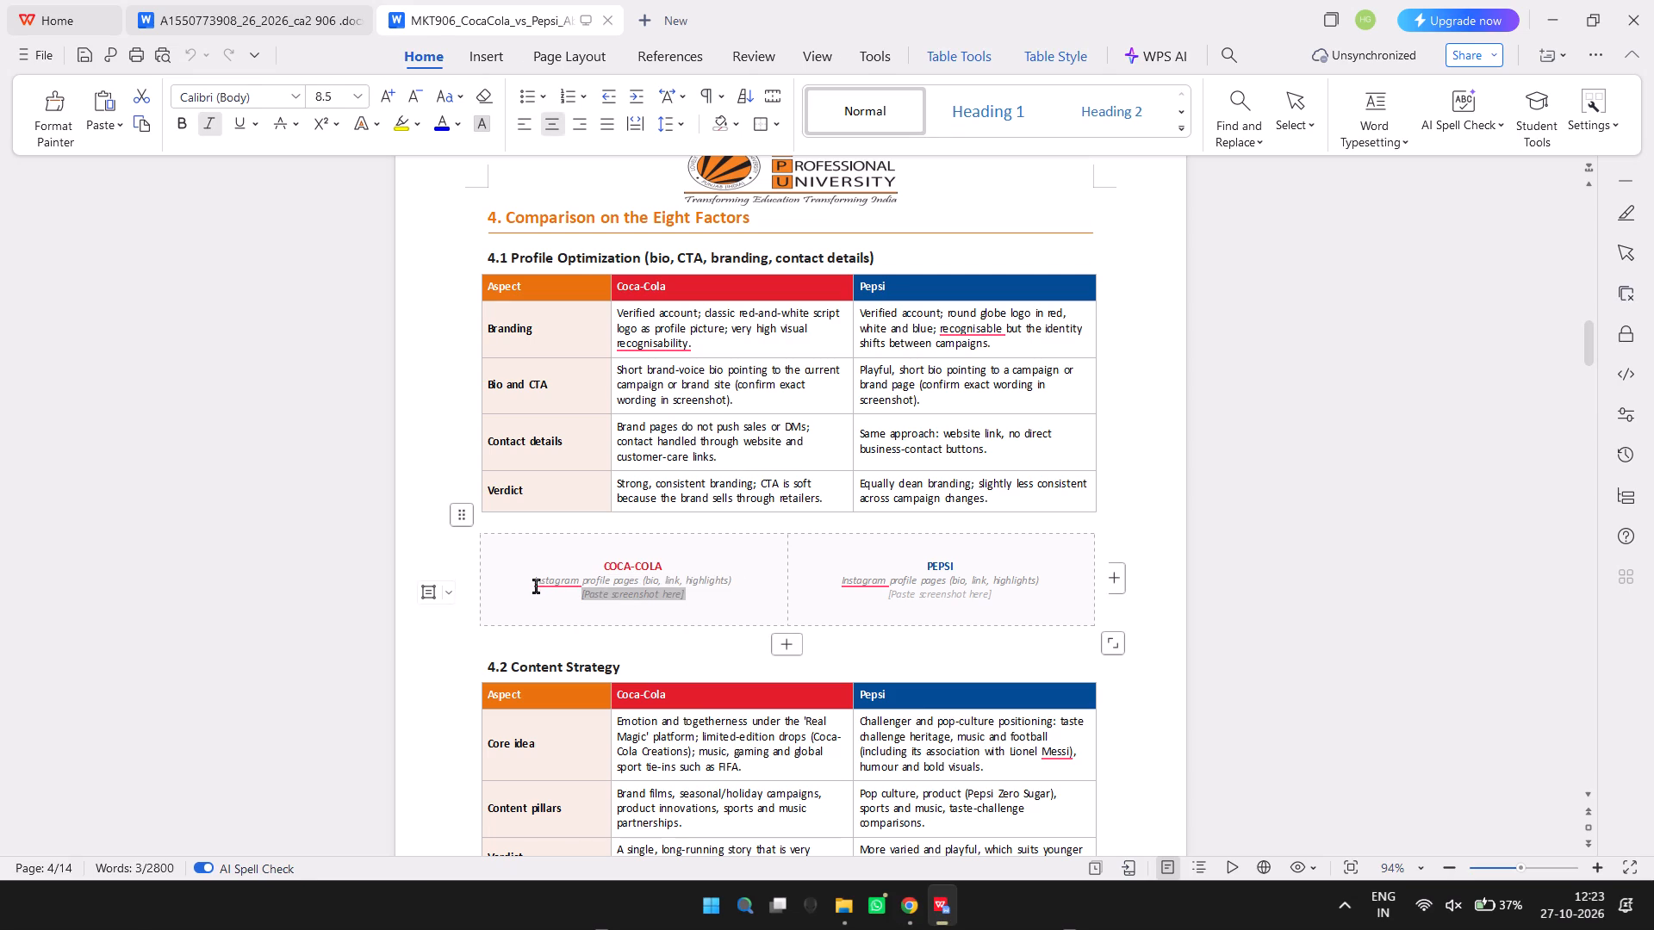
Replace the Coca-Cola placeholder text under the section 4.1 table with the copied cocacola_india Instagram profile capture.
{"action": "left_click_drag", "start_coordinate": [536, 586], "coordinate": [529, 578]}
{"action": "key", "text": "BackSpace"}
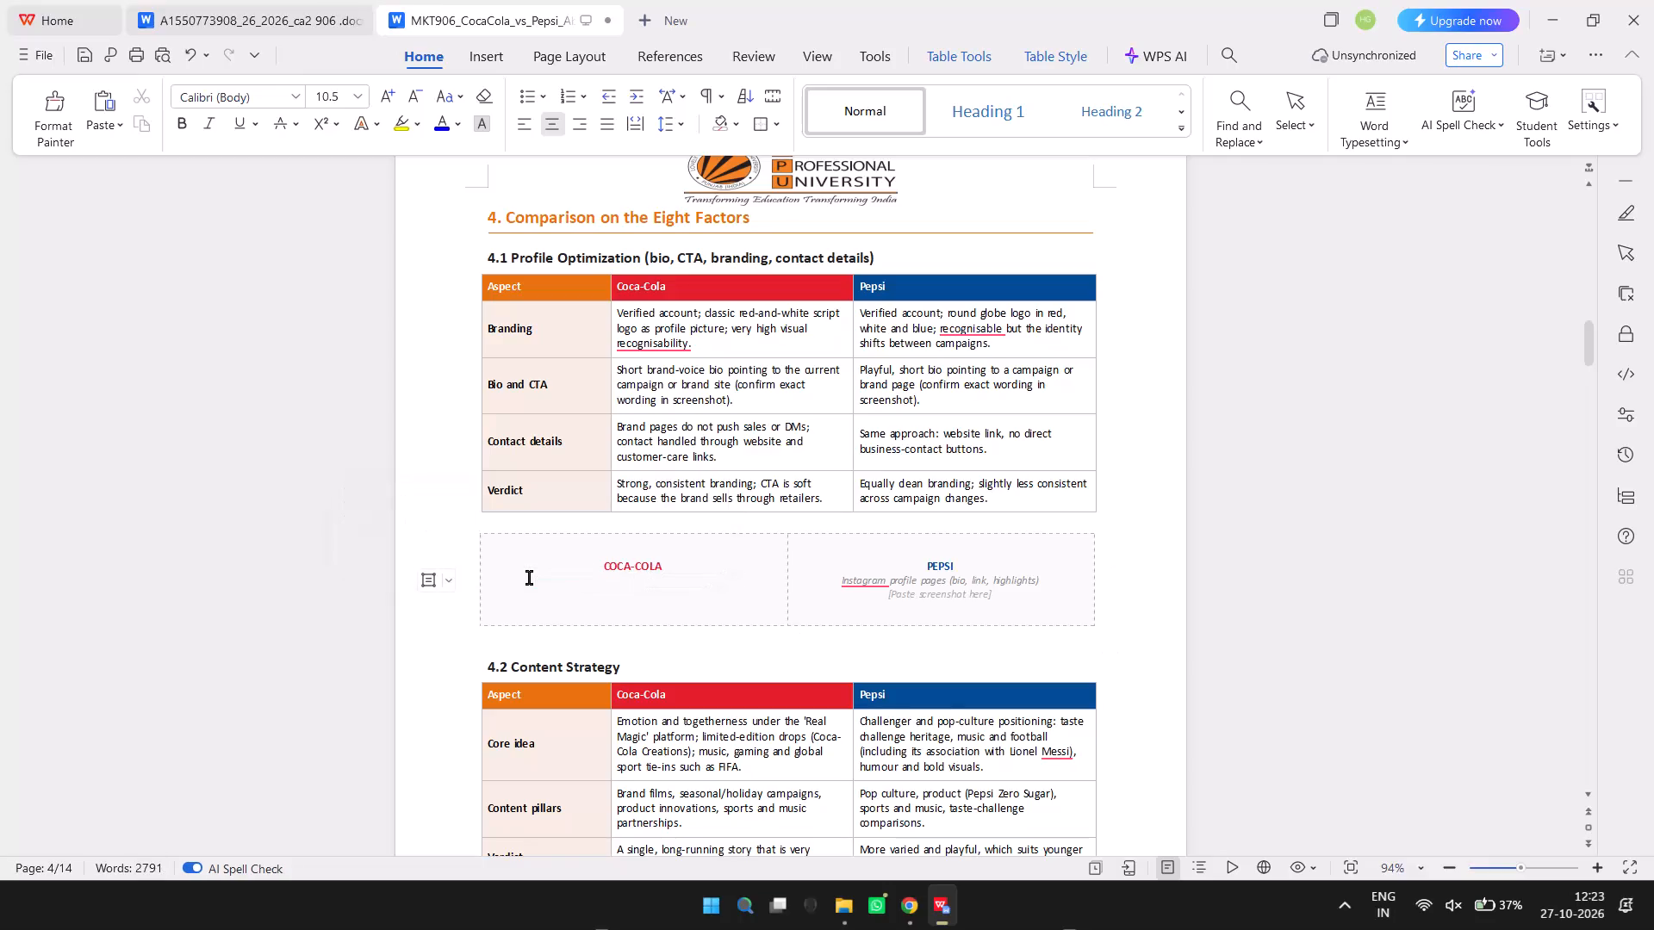
{"action": "key", "text": "ctrl+v"}
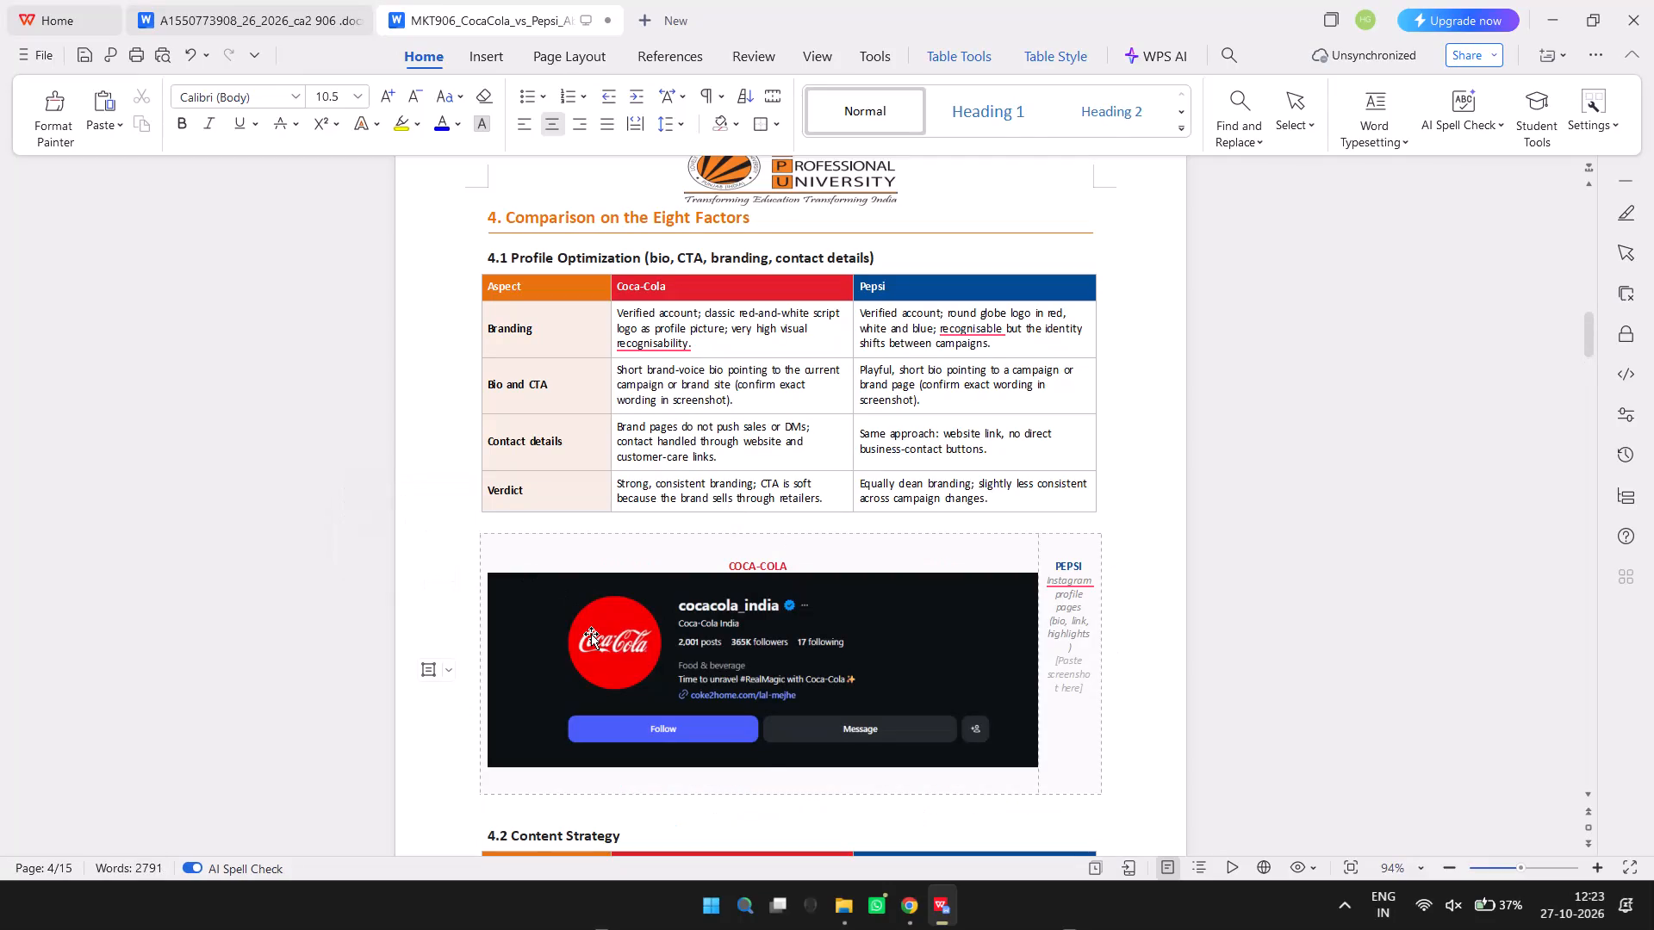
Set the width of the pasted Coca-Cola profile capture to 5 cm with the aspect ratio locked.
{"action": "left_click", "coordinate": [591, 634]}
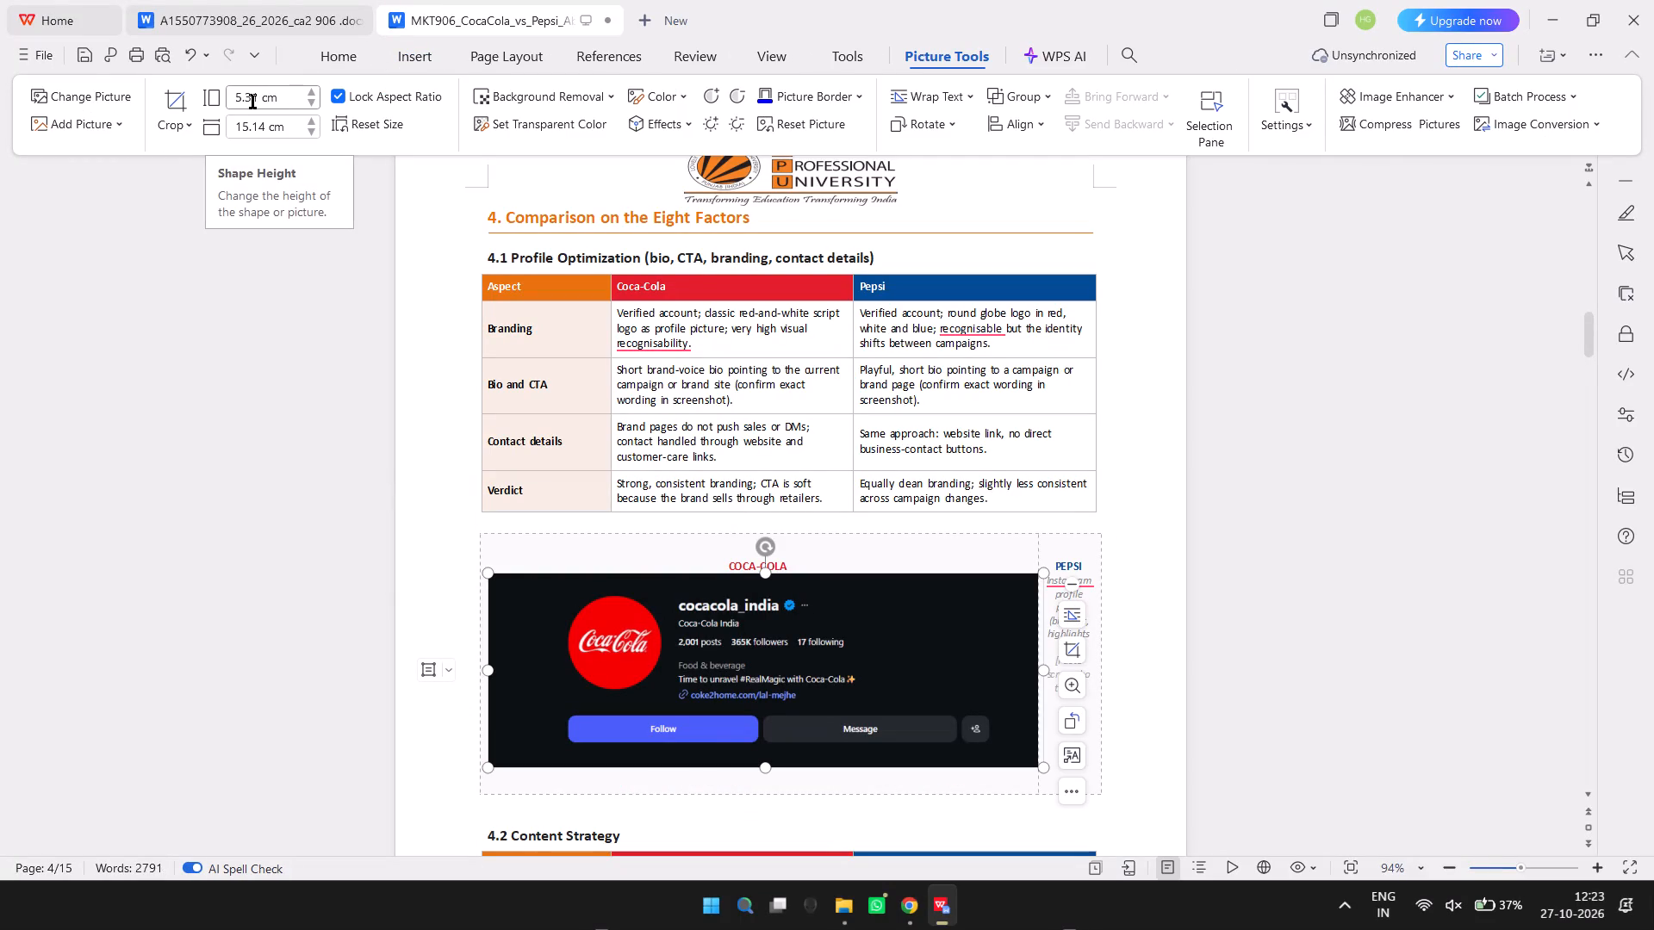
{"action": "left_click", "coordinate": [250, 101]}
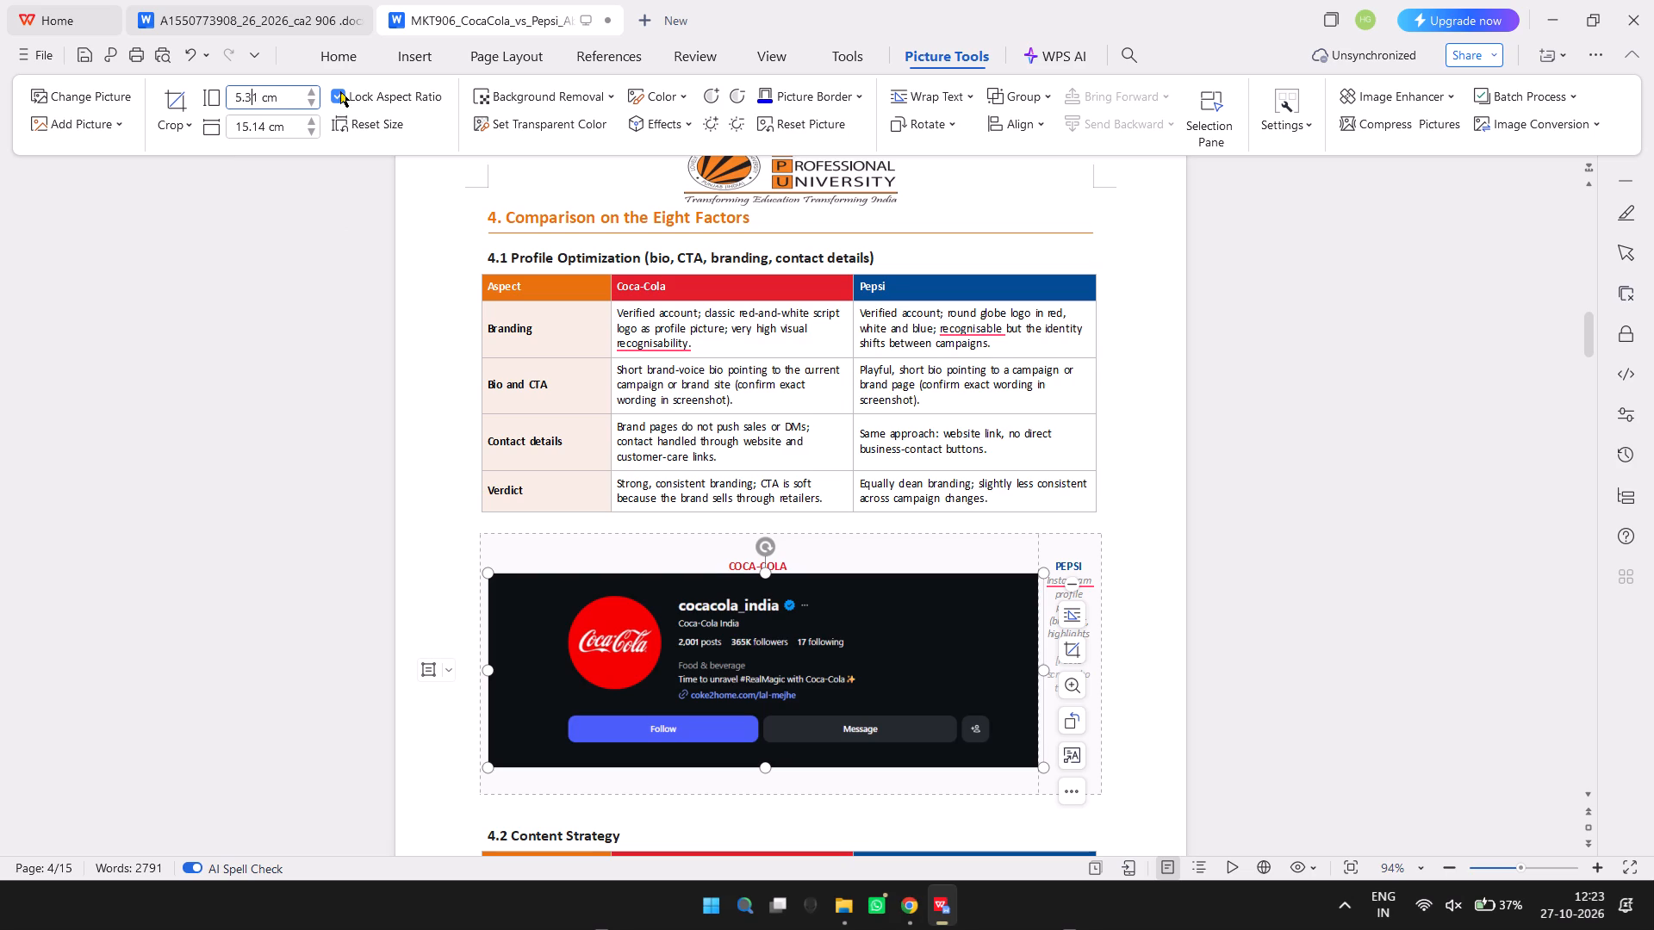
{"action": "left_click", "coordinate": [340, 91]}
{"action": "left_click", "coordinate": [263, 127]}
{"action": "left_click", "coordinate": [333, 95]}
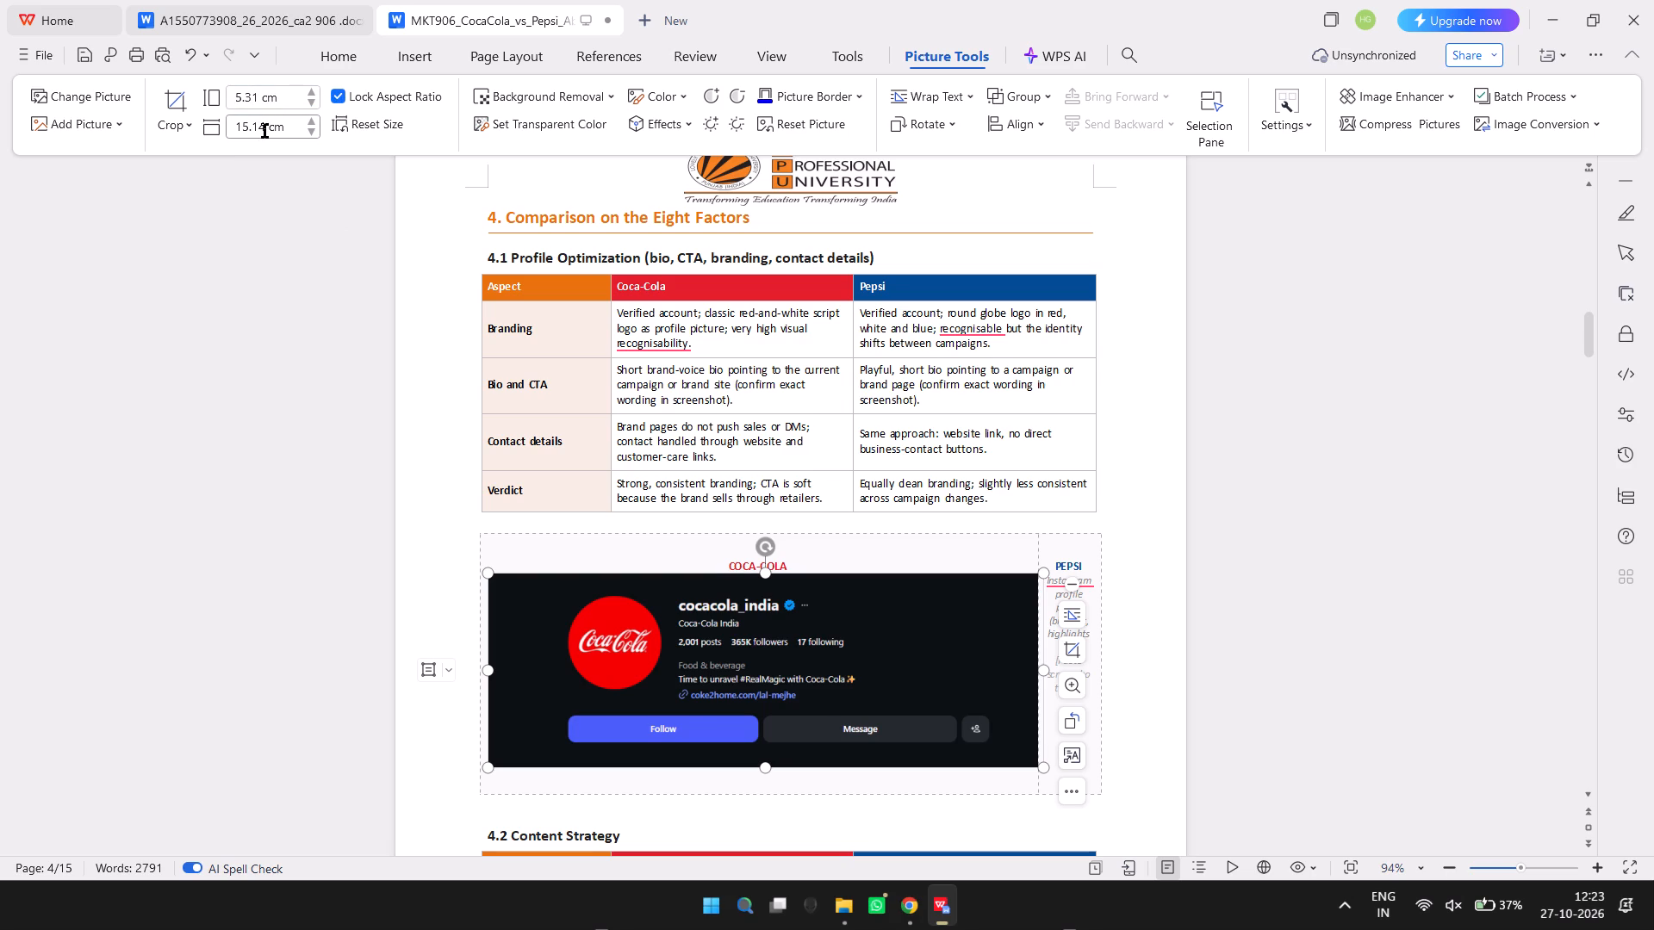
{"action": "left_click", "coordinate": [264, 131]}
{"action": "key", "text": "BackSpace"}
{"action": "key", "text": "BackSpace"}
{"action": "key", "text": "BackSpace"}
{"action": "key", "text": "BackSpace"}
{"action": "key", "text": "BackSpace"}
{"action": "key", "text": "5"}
Set the height of the Coca-Cola profile capture in section 4.1 to 5 cm.
{"action": "left_click", "coordinate": [257, 98]}
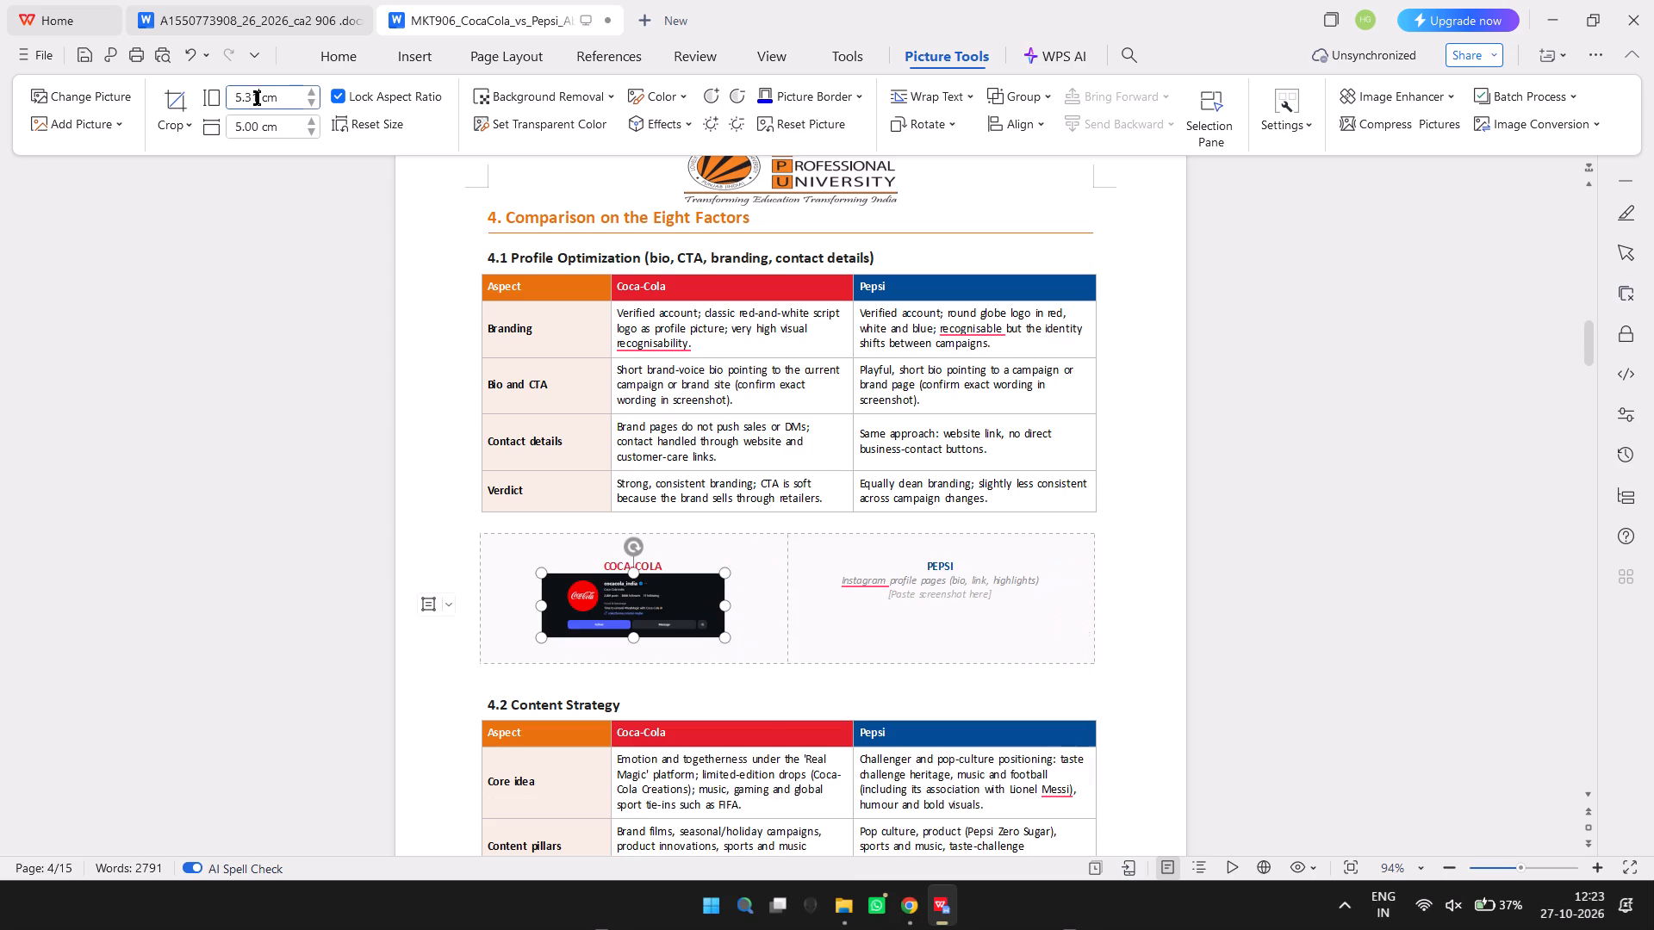
{"action": "key", "text": "BackSpace"}
{"action": "key", "text": "BackSpace"}
{"action": "key", "text": "BackSpace"}
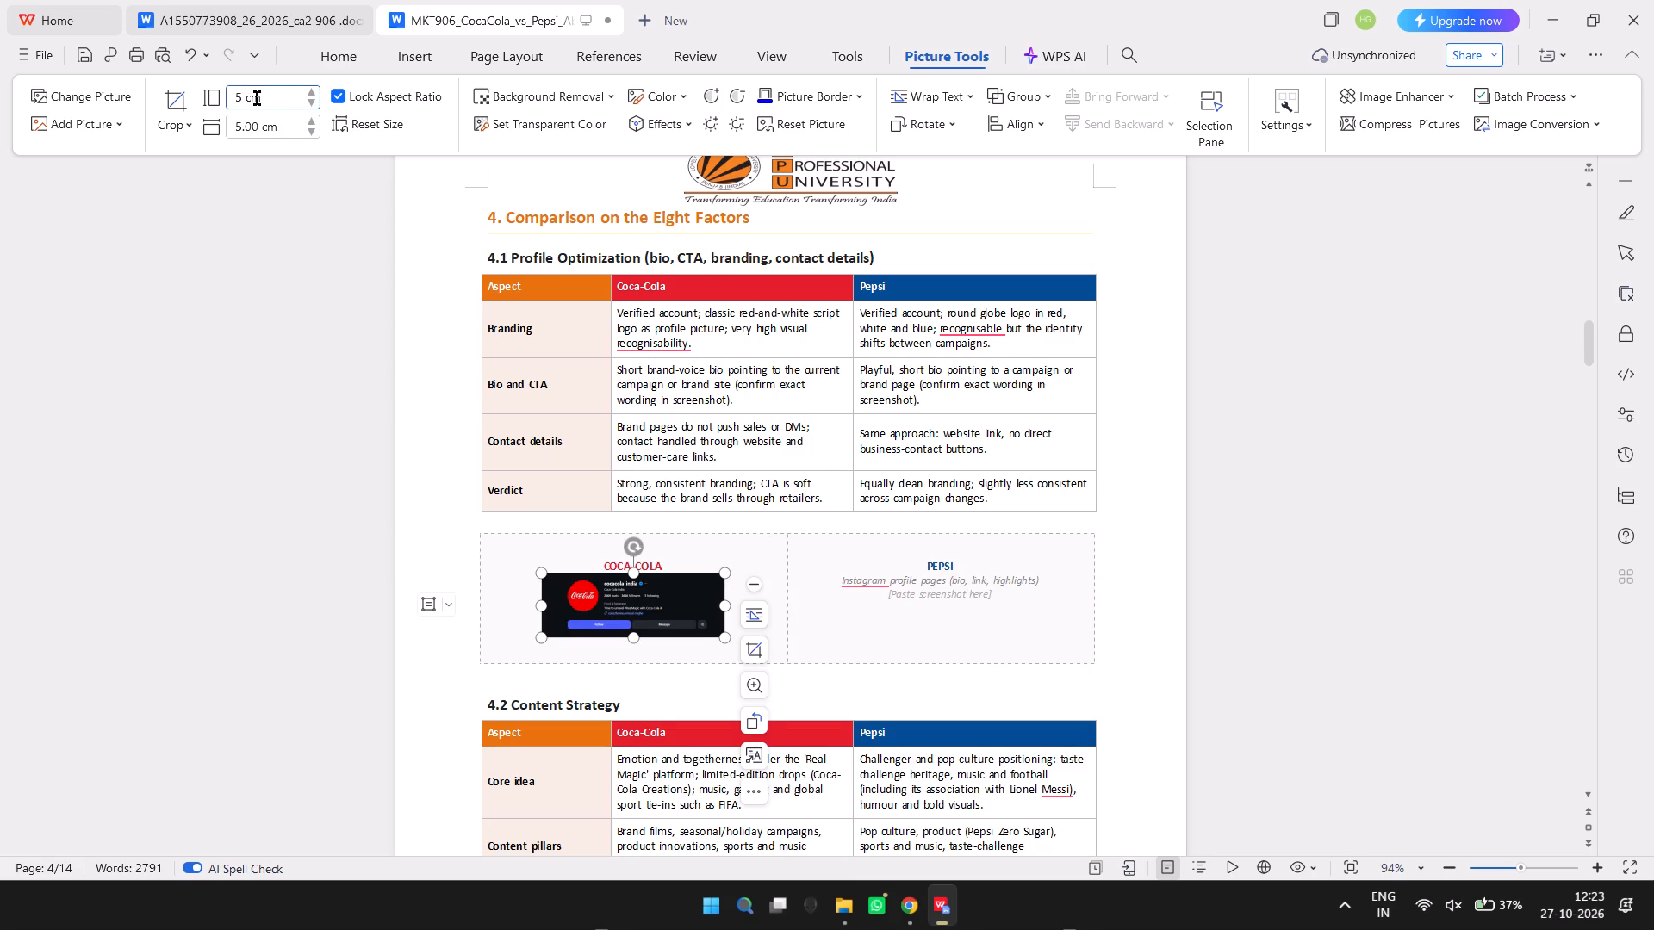
{"action": "key", "text": "Return"}
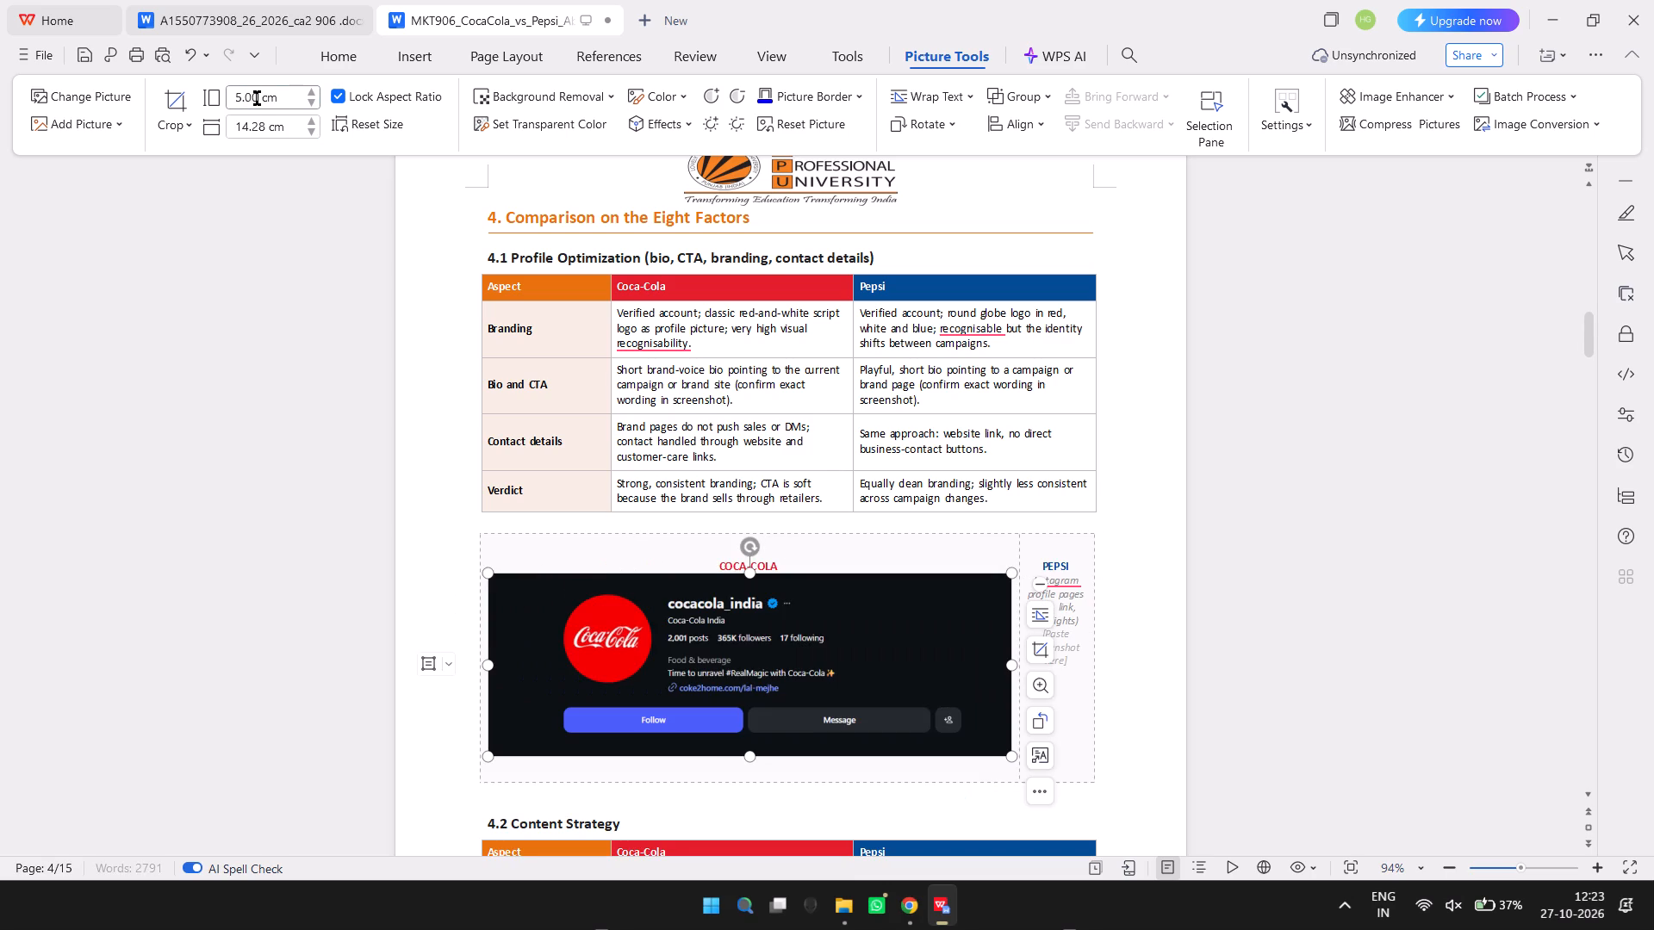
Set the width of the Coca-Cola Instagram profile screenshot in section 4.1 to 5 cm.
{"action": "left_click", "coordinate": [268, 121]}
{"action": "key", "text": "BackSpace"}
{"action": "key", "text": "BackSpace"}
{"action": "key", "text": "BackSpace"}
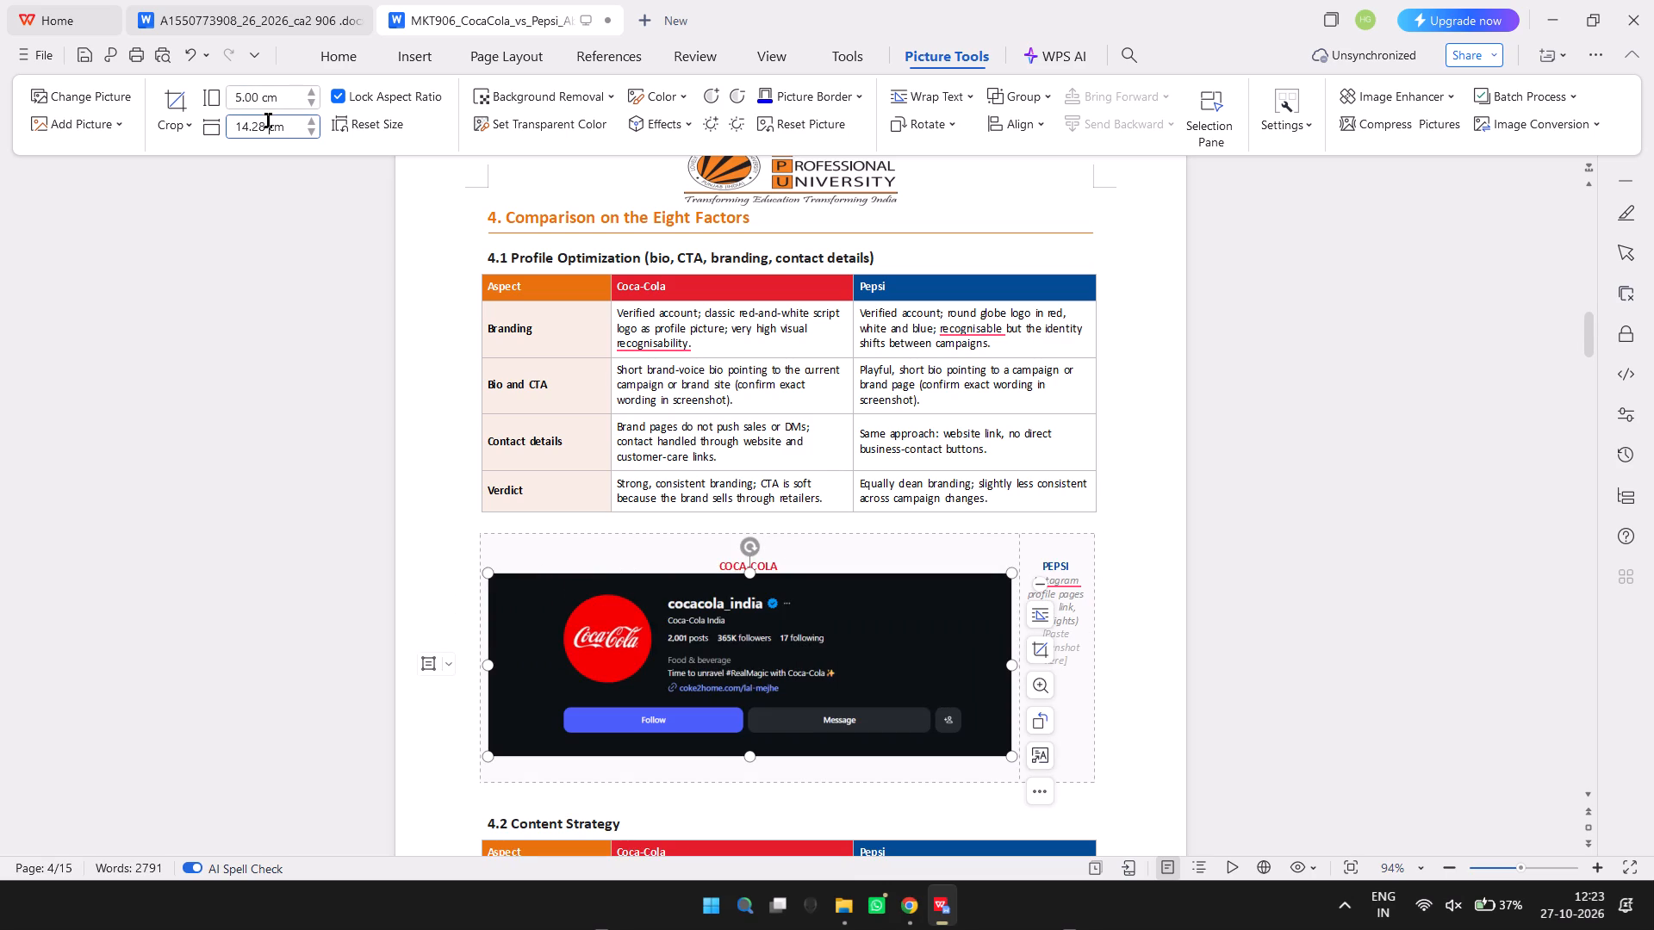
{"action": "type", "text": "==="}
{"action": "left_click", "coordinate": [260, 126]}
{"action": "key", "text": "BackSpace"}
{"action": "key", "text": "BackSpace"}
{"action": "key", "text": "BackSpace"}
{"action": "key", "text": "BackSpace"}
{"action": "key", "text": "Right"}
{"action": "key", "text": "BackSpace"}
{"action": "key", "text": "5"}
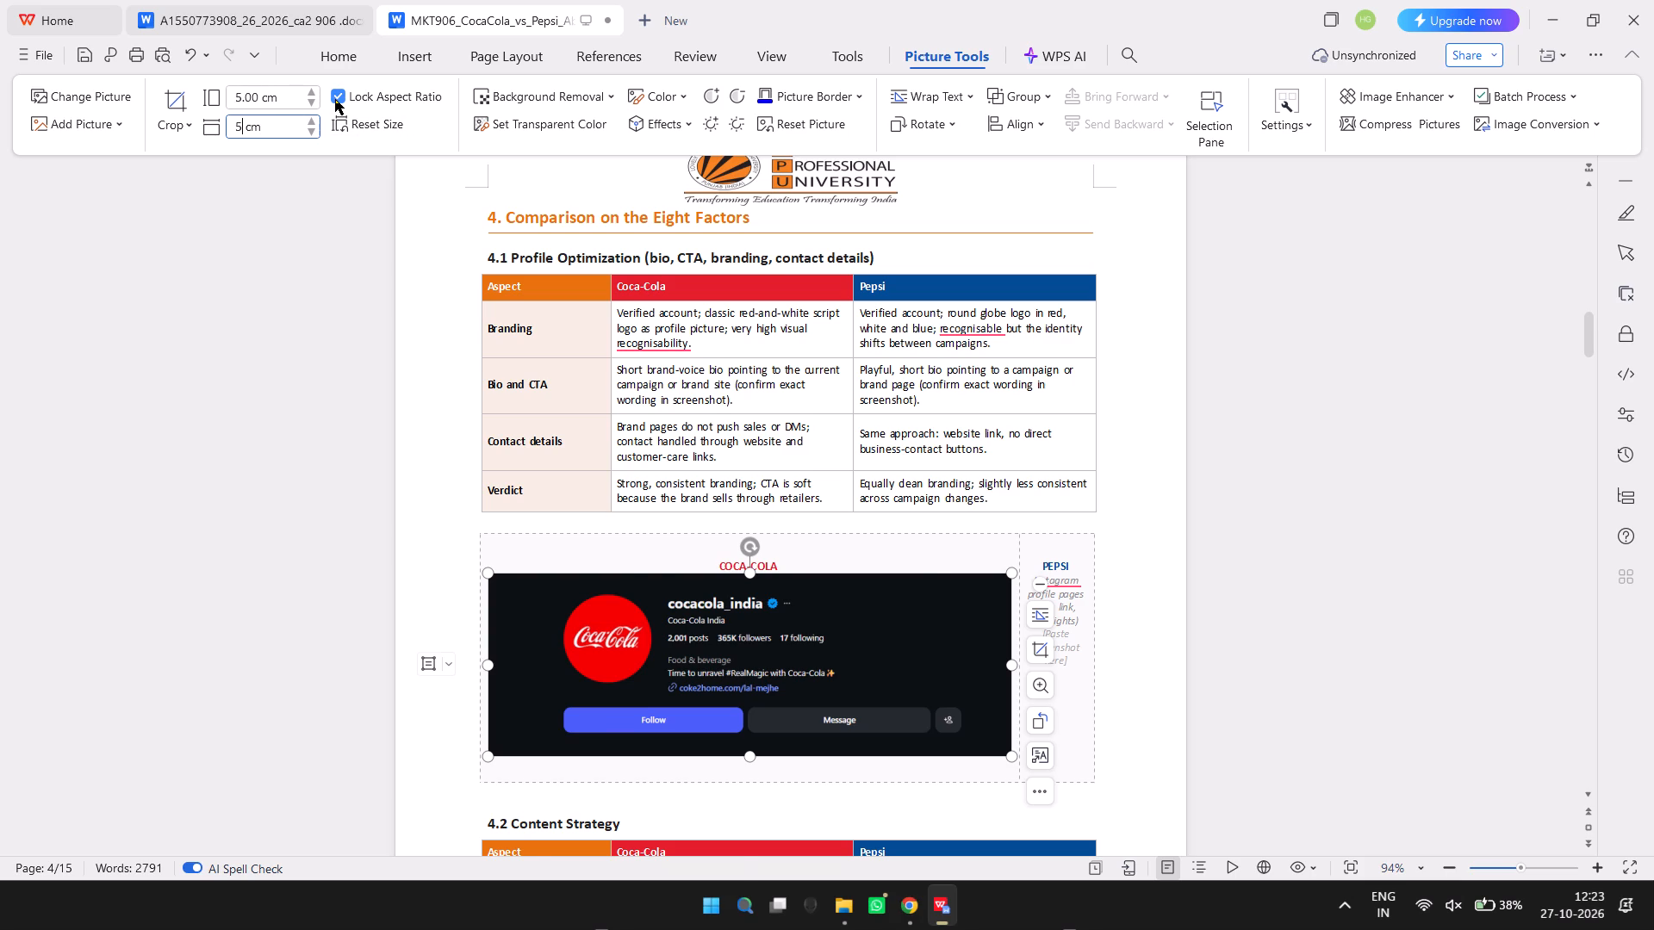
Unlock the aspect ratio of the Coca-Cola Instagram screenshot in section 4.1 and set its height to 5 cm.
{"action": "left_click", "coordinate": [335, 99]}
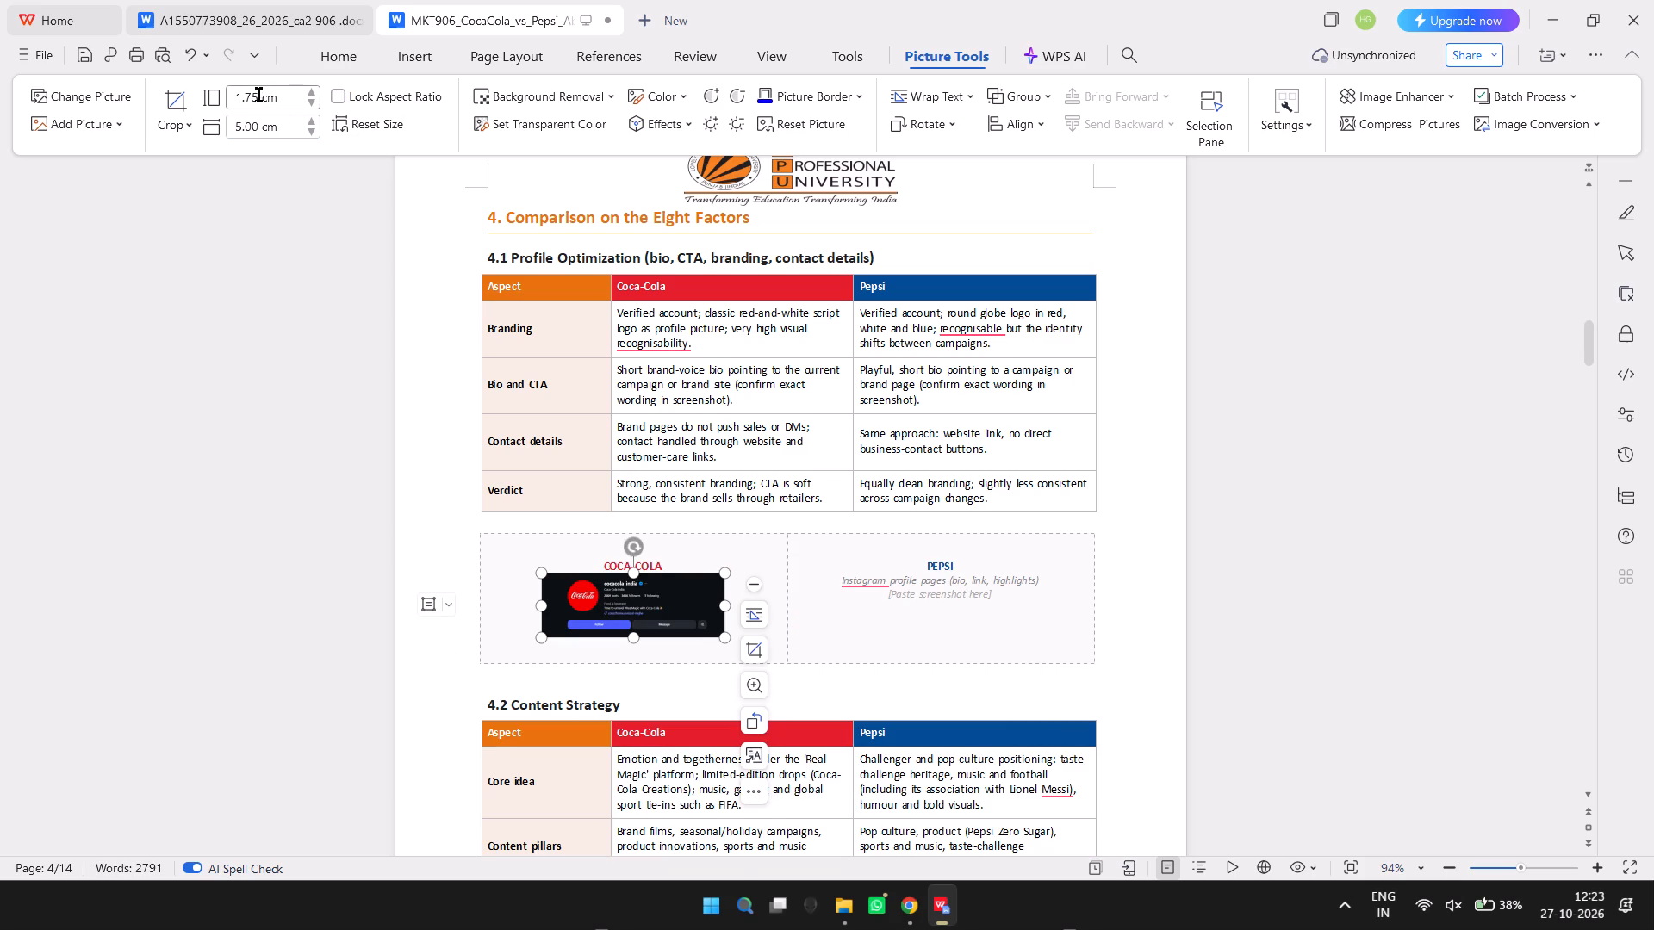
{"action": "left_click", "coordinate": [258, 94]}
{"action": "key", "text": "equal"}
{"action": "key", "text": "BackSpace"}
{"action": "key", "text": "BackSpace"}
{"action": "key", "text": "BackSpace"}
{"action": "key", "text": "BackSpace"}
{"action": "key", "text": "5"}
{"action": "key", "text": "Return"}
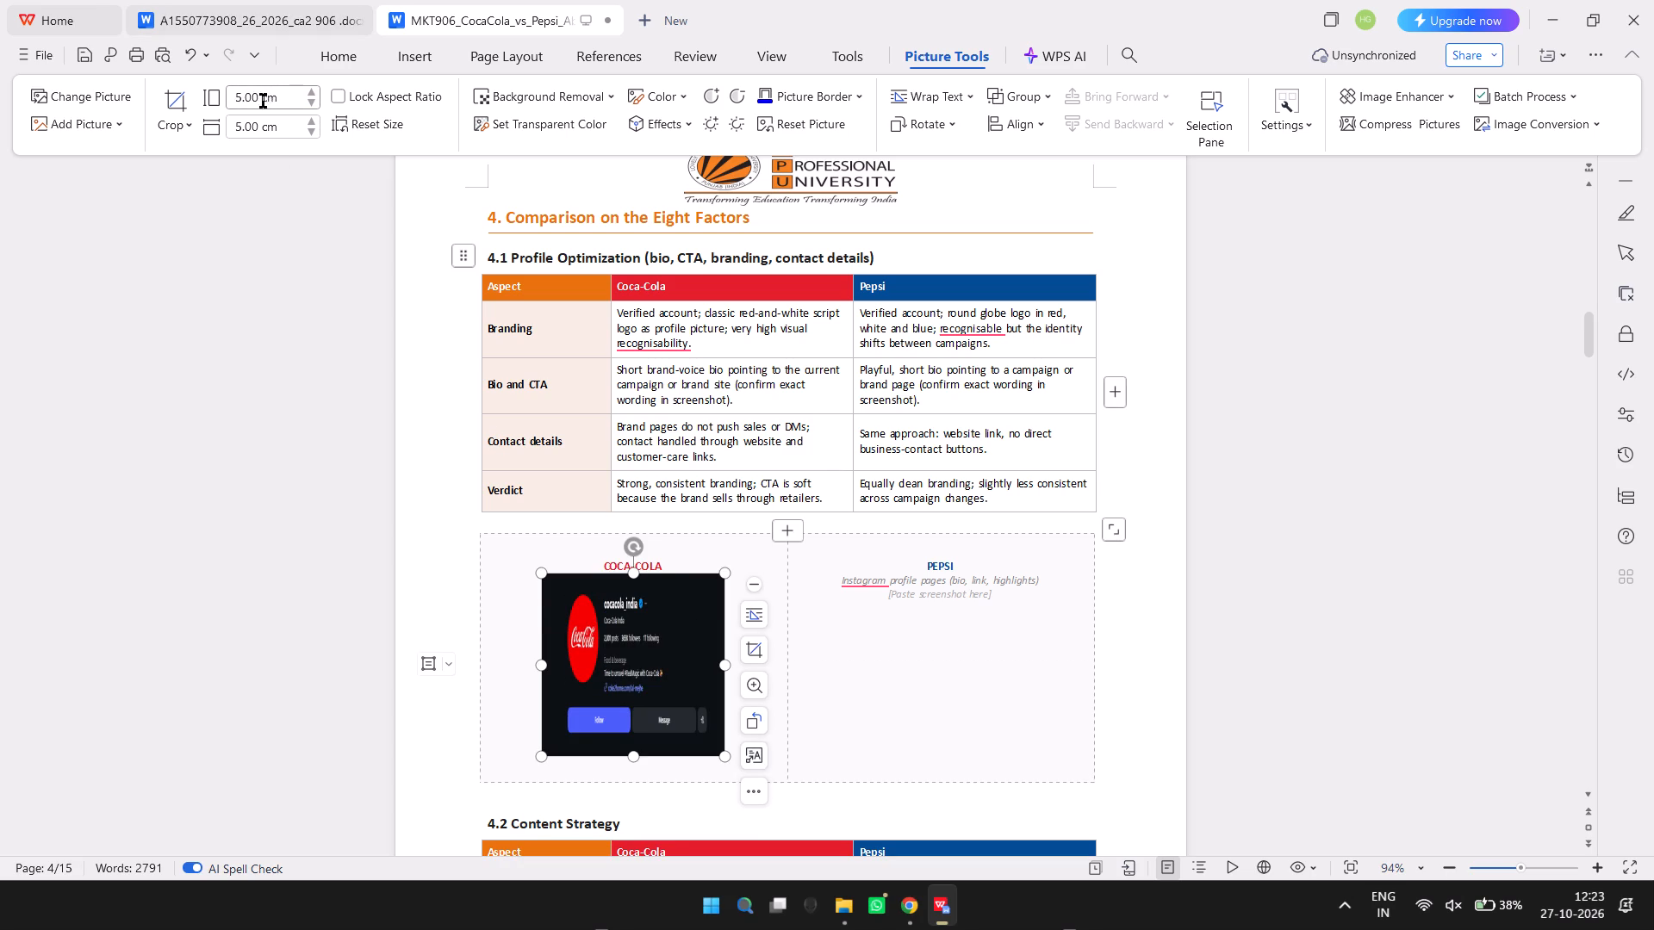
Set the height of the Coca-Cola Instagram screenshot in section 4.1 to 2 cm.
{"action": "left_click", "coordinate": [258, 97]}
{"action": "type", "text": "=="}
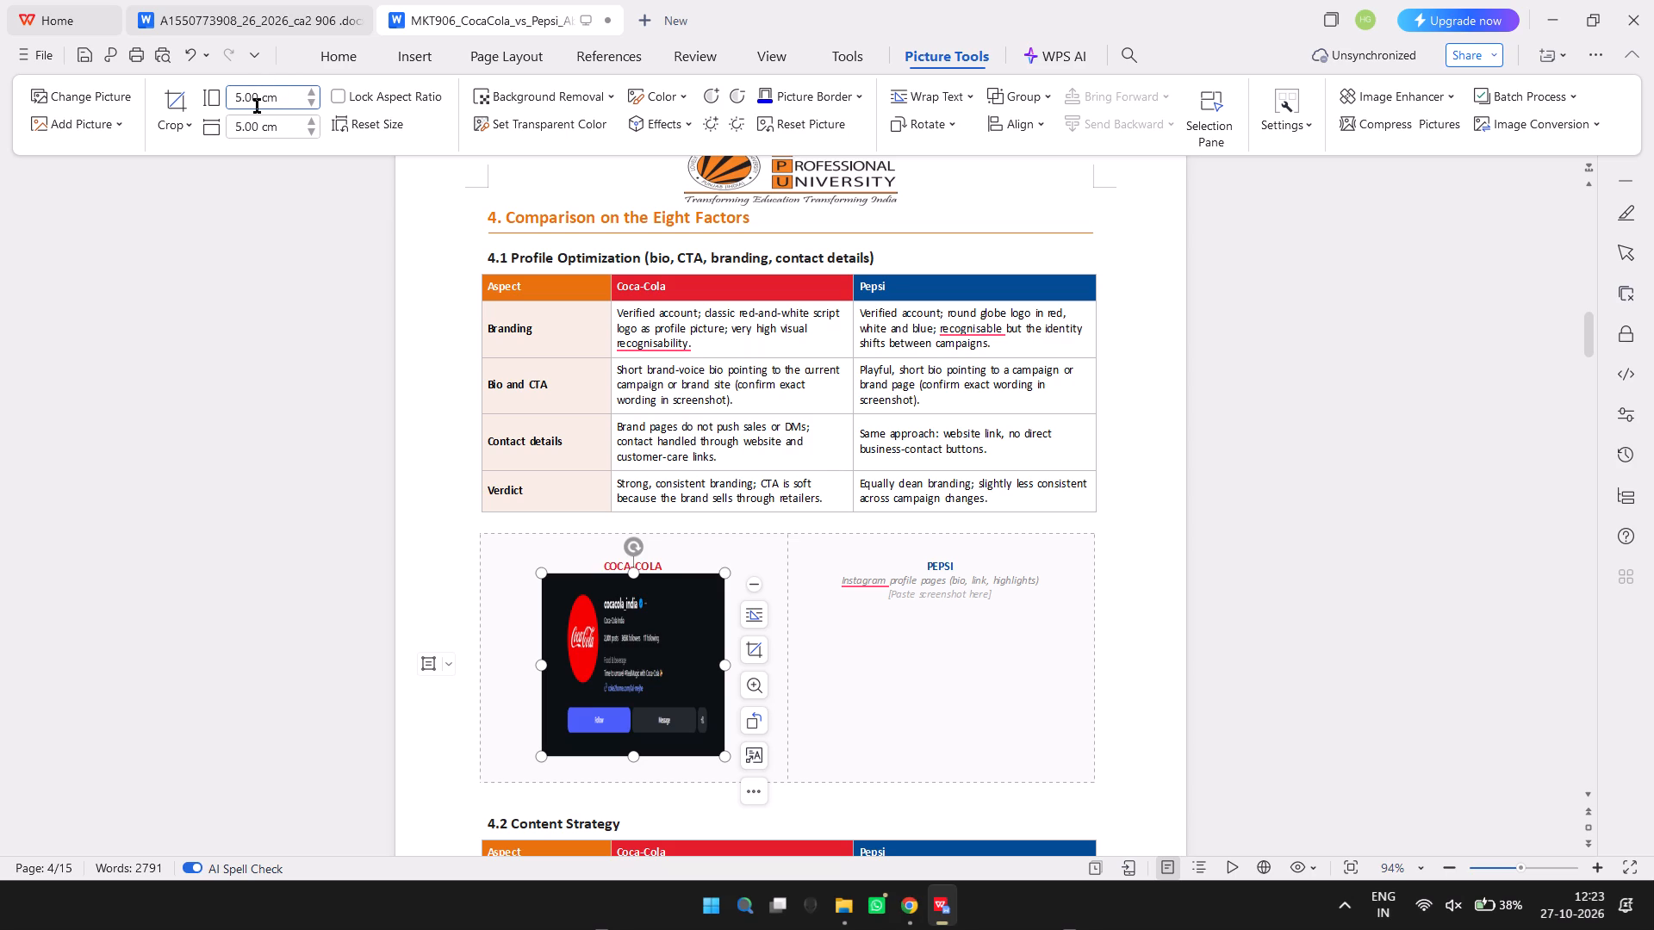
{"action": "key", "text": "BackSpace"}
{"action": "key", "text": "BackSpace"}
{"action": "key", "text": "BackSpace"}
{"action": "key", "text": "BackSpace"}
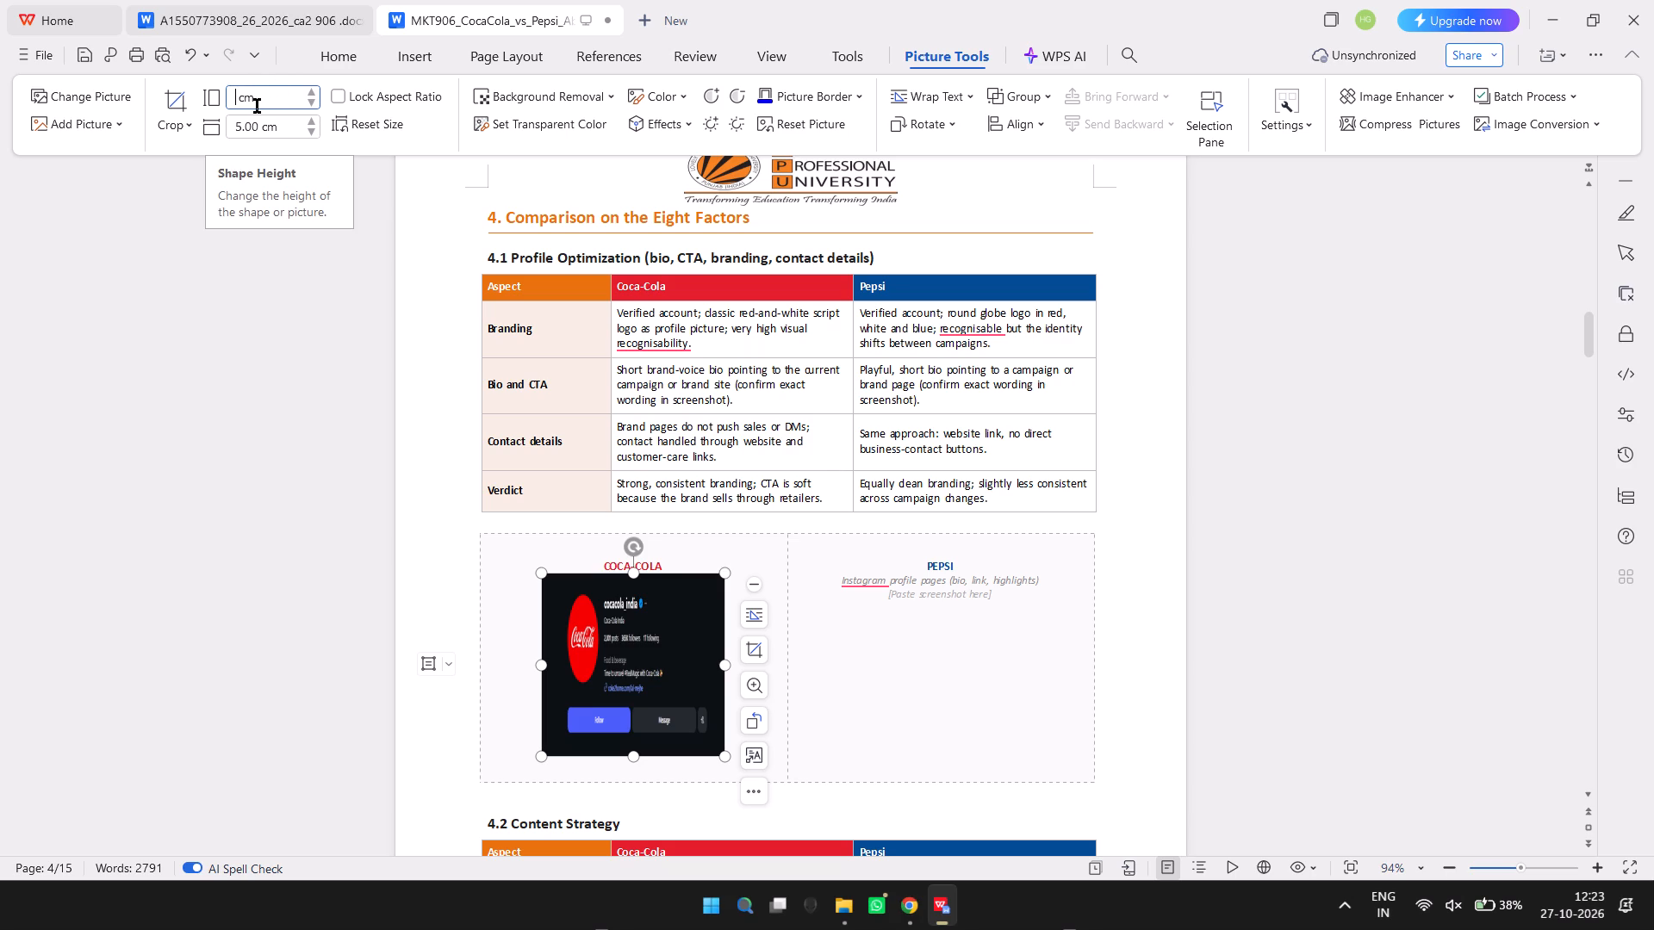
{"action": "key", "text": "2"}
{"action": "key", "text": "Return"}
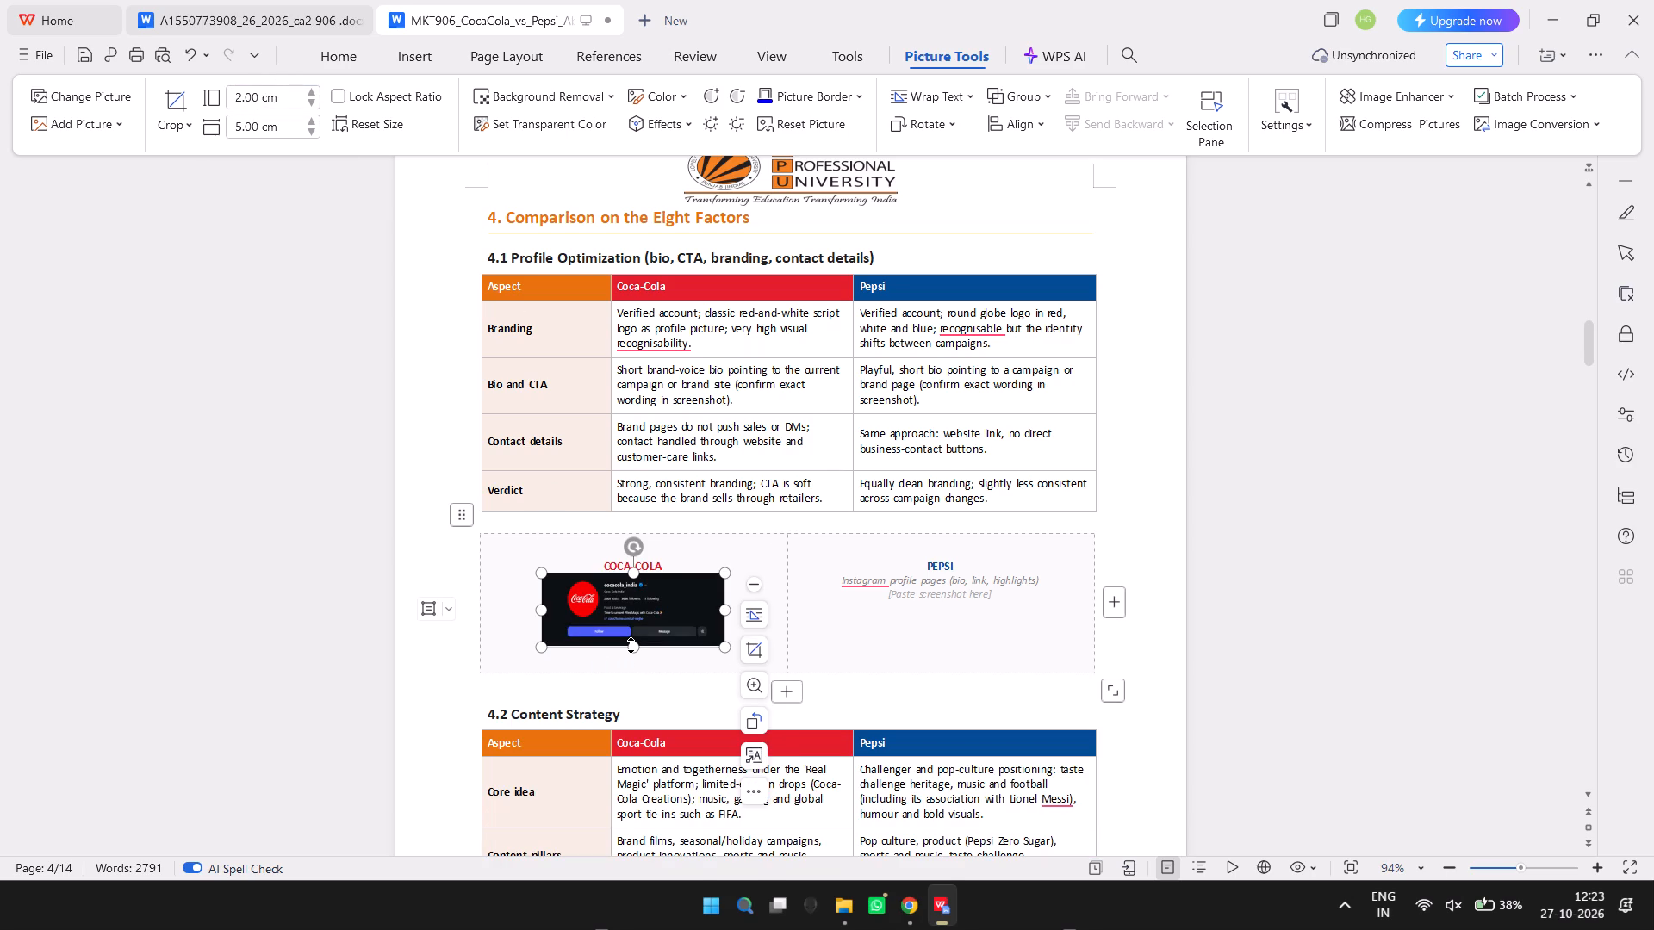
Switch to Chrome and open the cocacola_india Instagram profile address in an additional browser tab.
{"action": "left_click", "coordinate": [913, 911]}
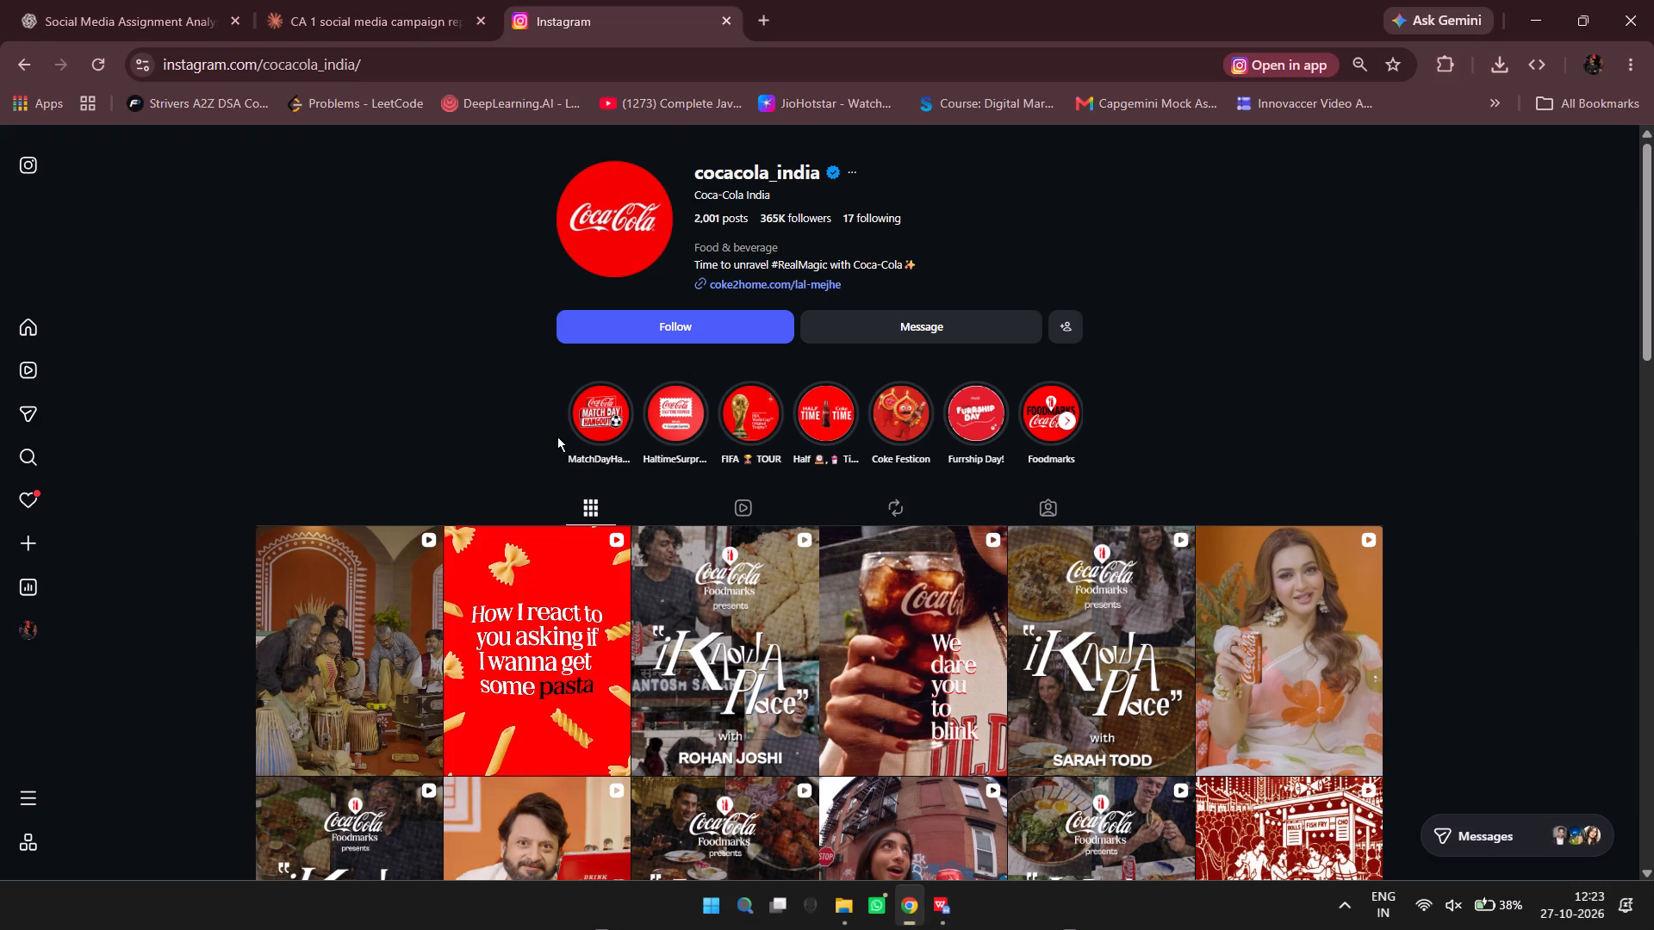
{"action": "left_click", "coordinate": [529, 65]}
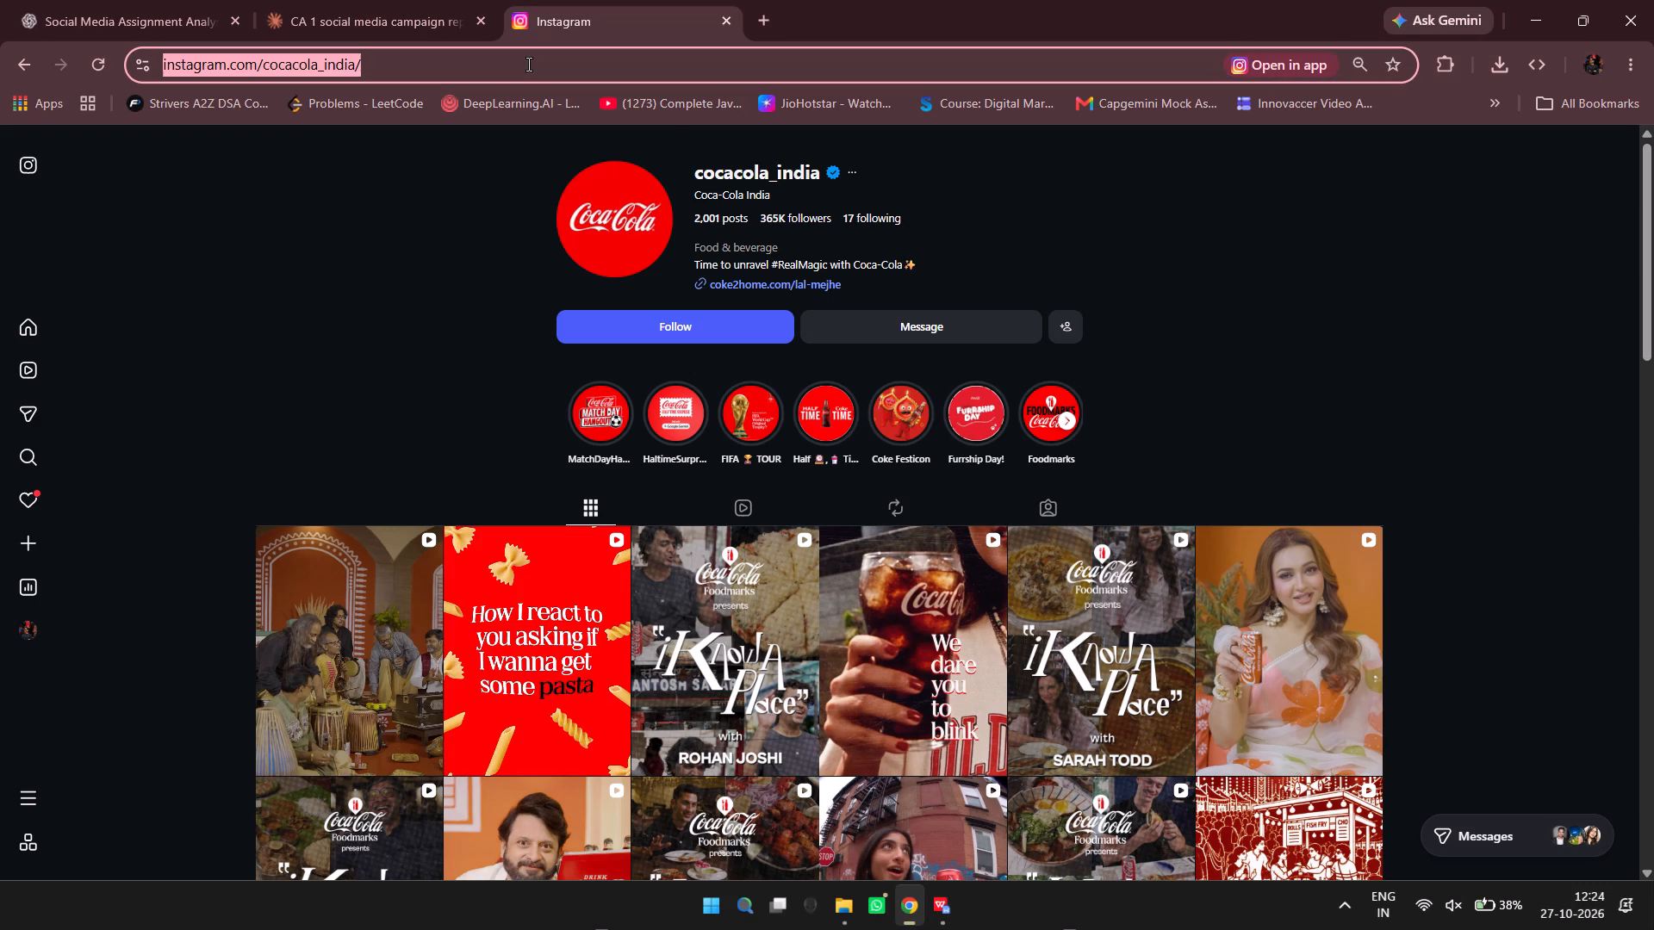
{"action": "key", "text": "ctrl+c"}
{"action": "left_click", "coordinate": [755, 11]}
{"action": "key", "text": "ctrl+v"}
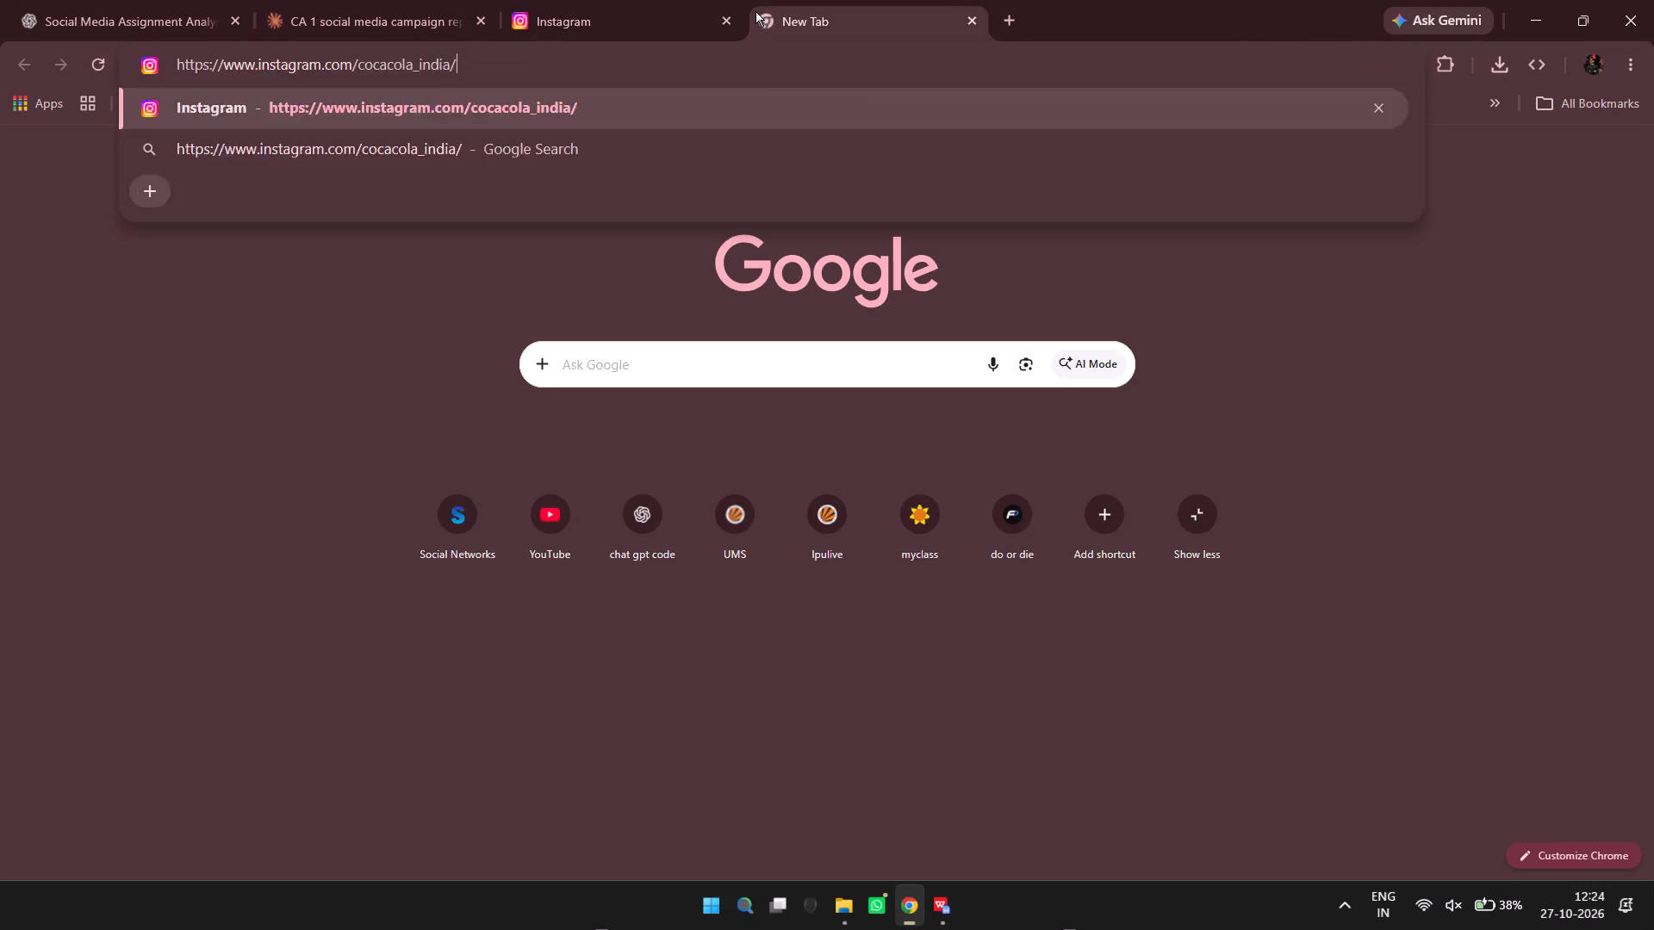
{"action": "key", "text": "Return"}
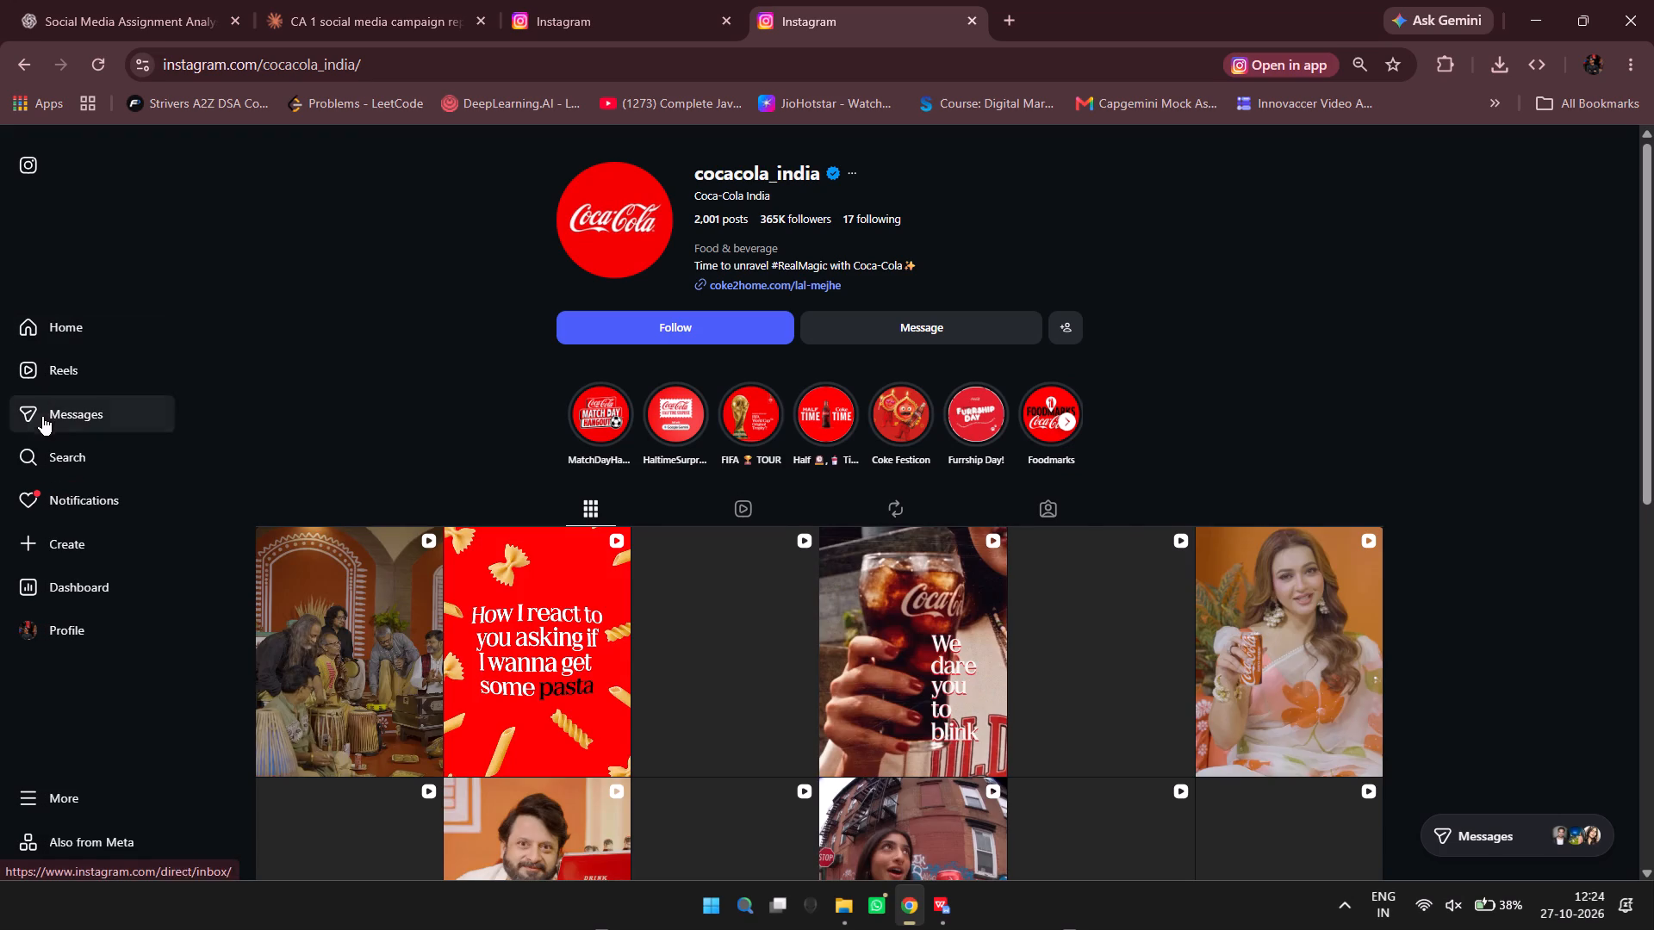
Search Instagram for pepsi in the new tab and open the verified pepsi profile.
{"action": "left_click", "coordinate": [61, 469]}
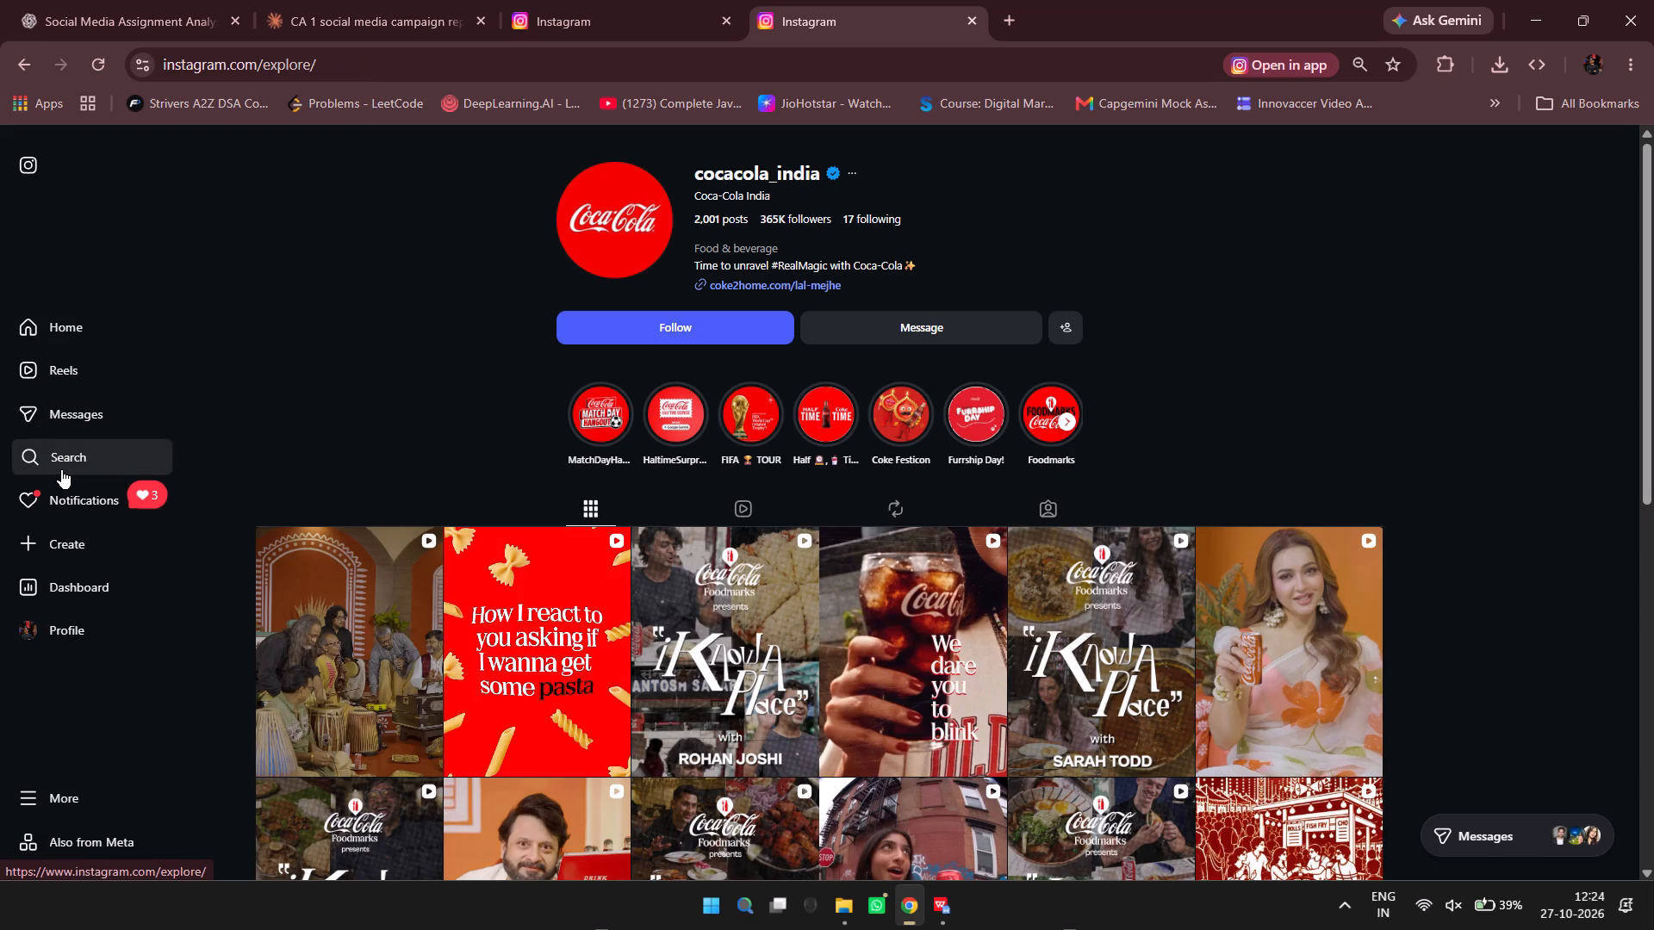
{"action": "left_click", "coordinate": [728, 154]}
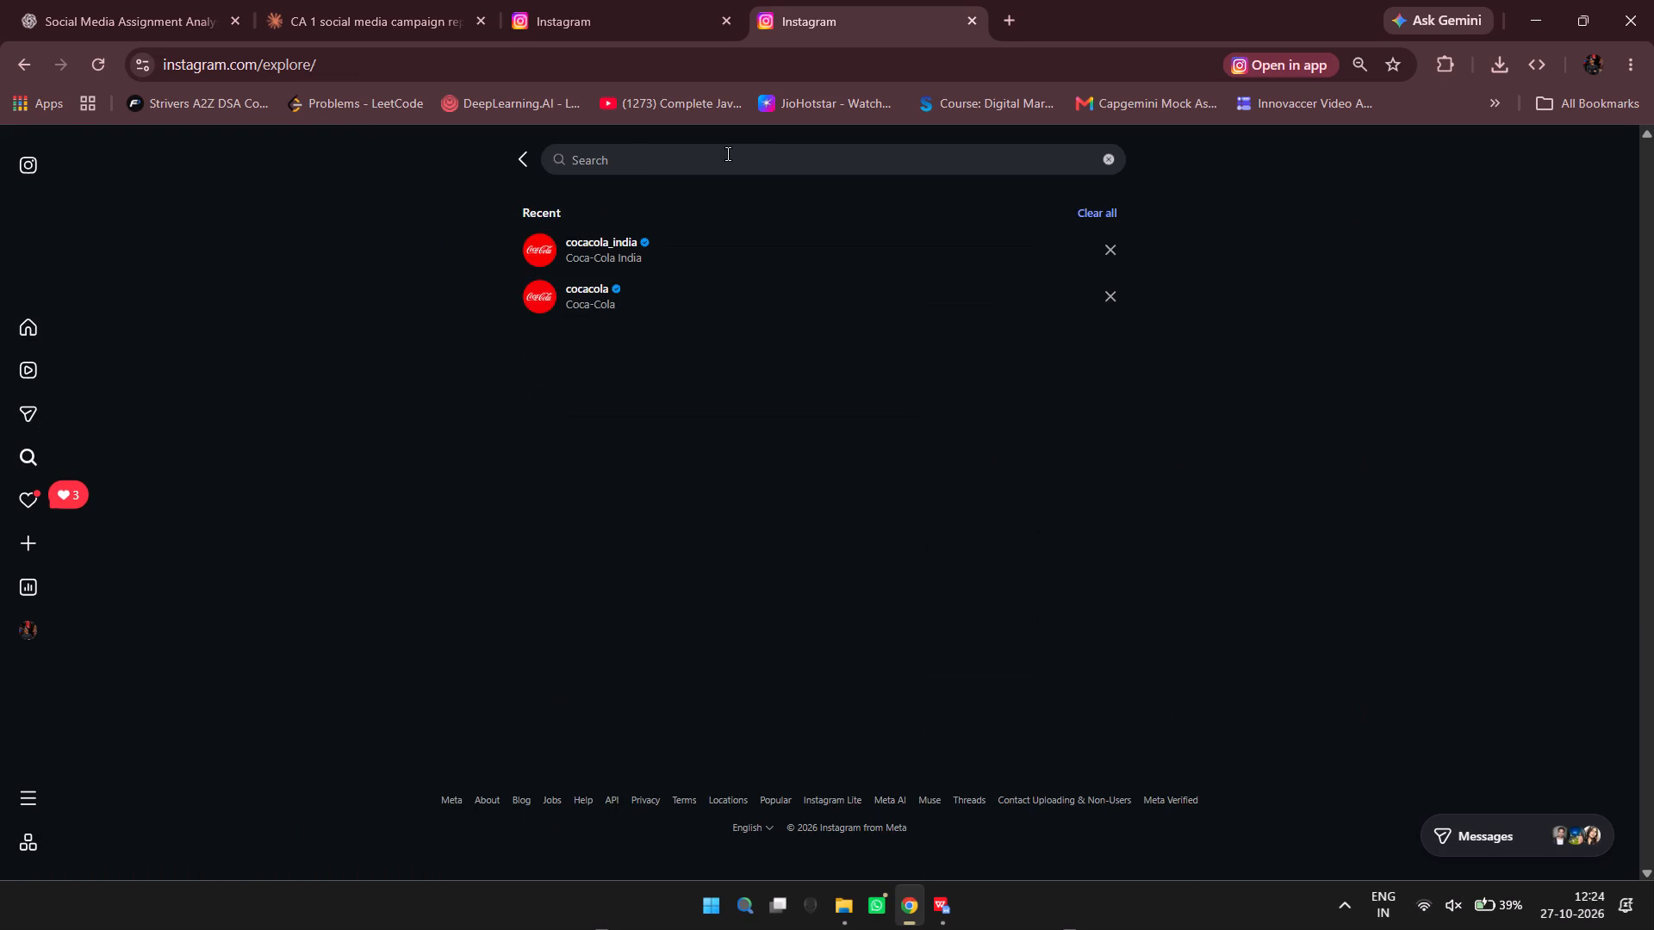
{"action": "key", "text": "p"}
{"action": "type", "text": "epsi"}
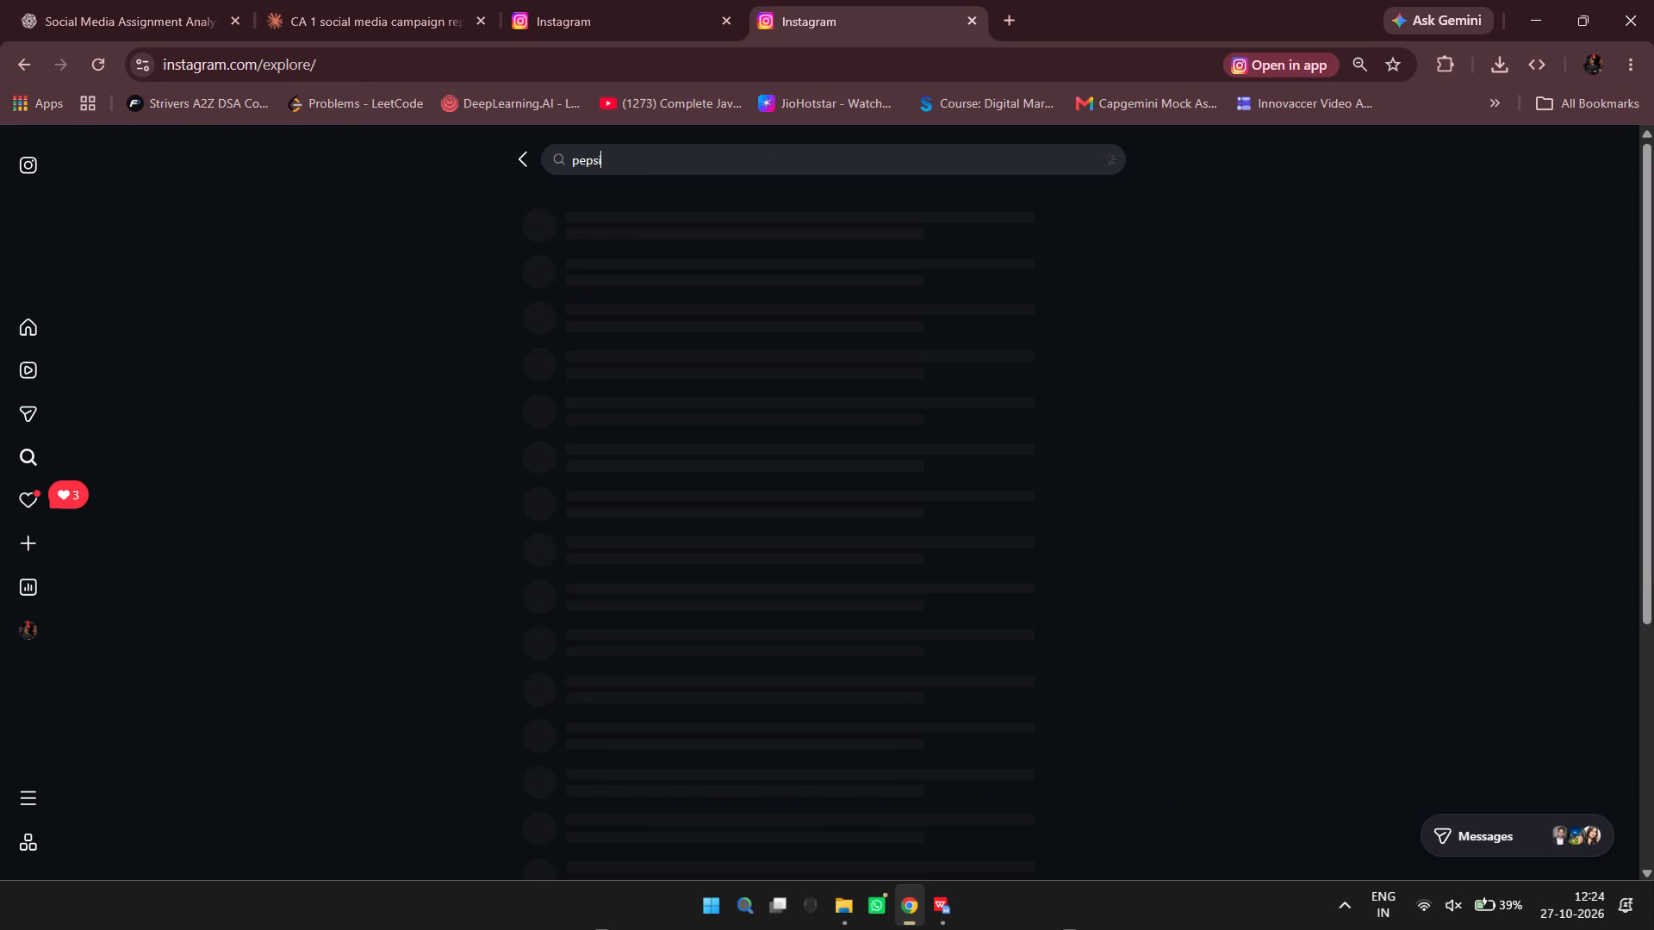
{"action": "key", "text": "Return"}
{"action": "left_click", "coordinate": [609, 235]}
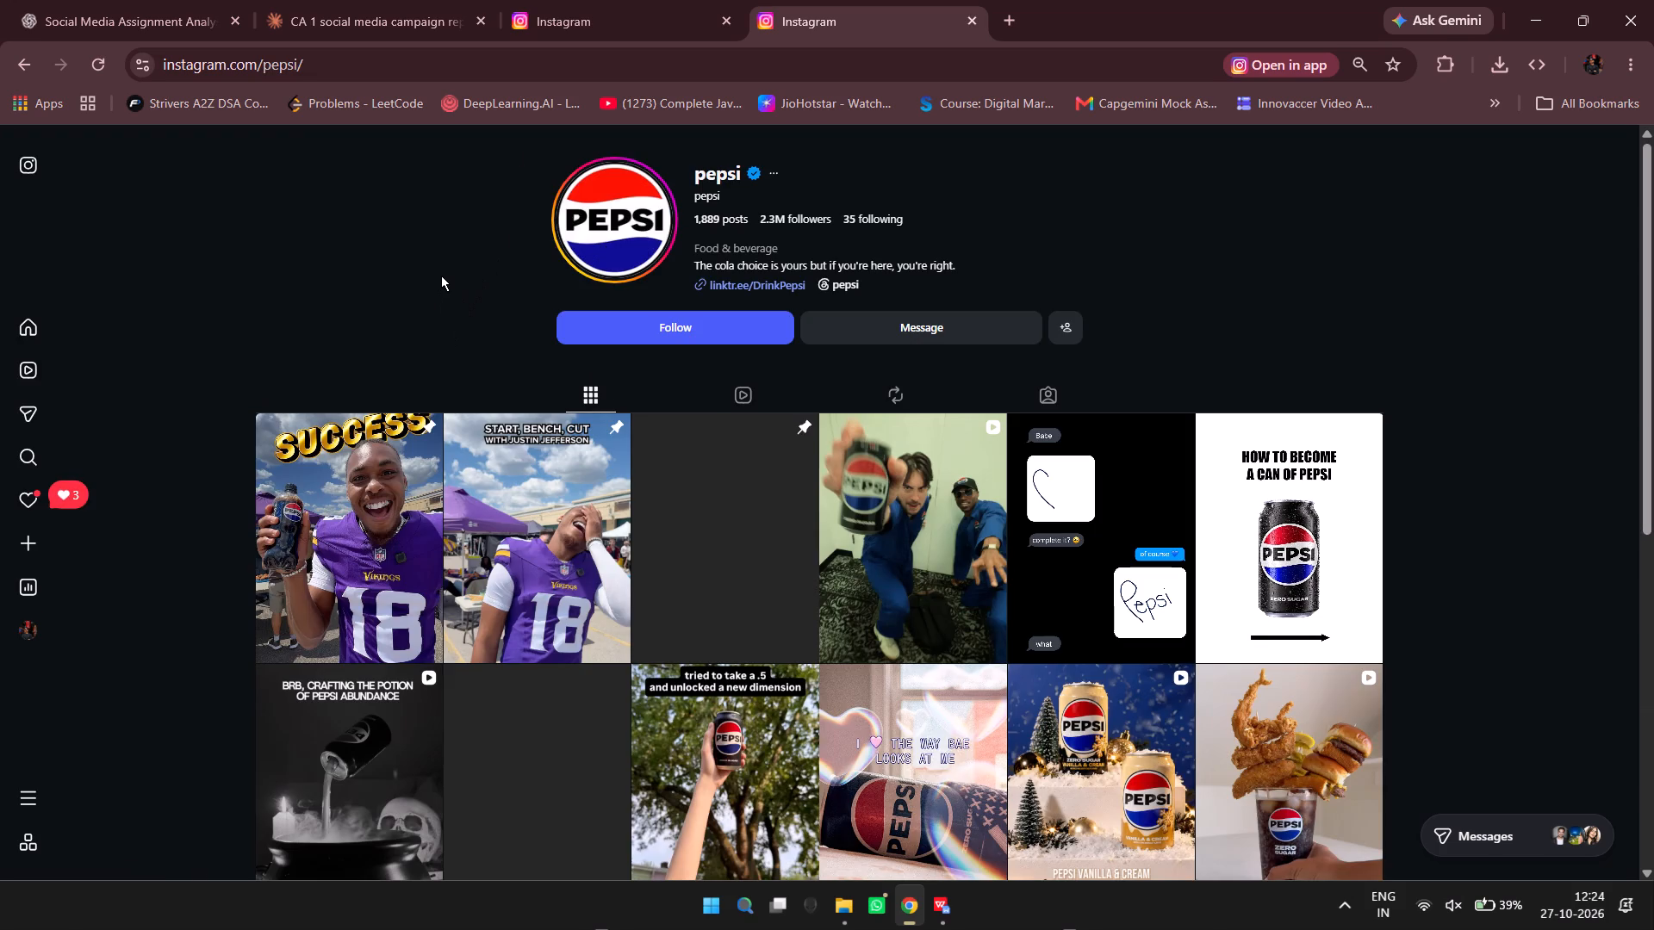
Capture a screen snip of the pepsi profile header, from the logo and bio down to the Follow and Message row.
{"action": "key", "text": "shift+super+s"}
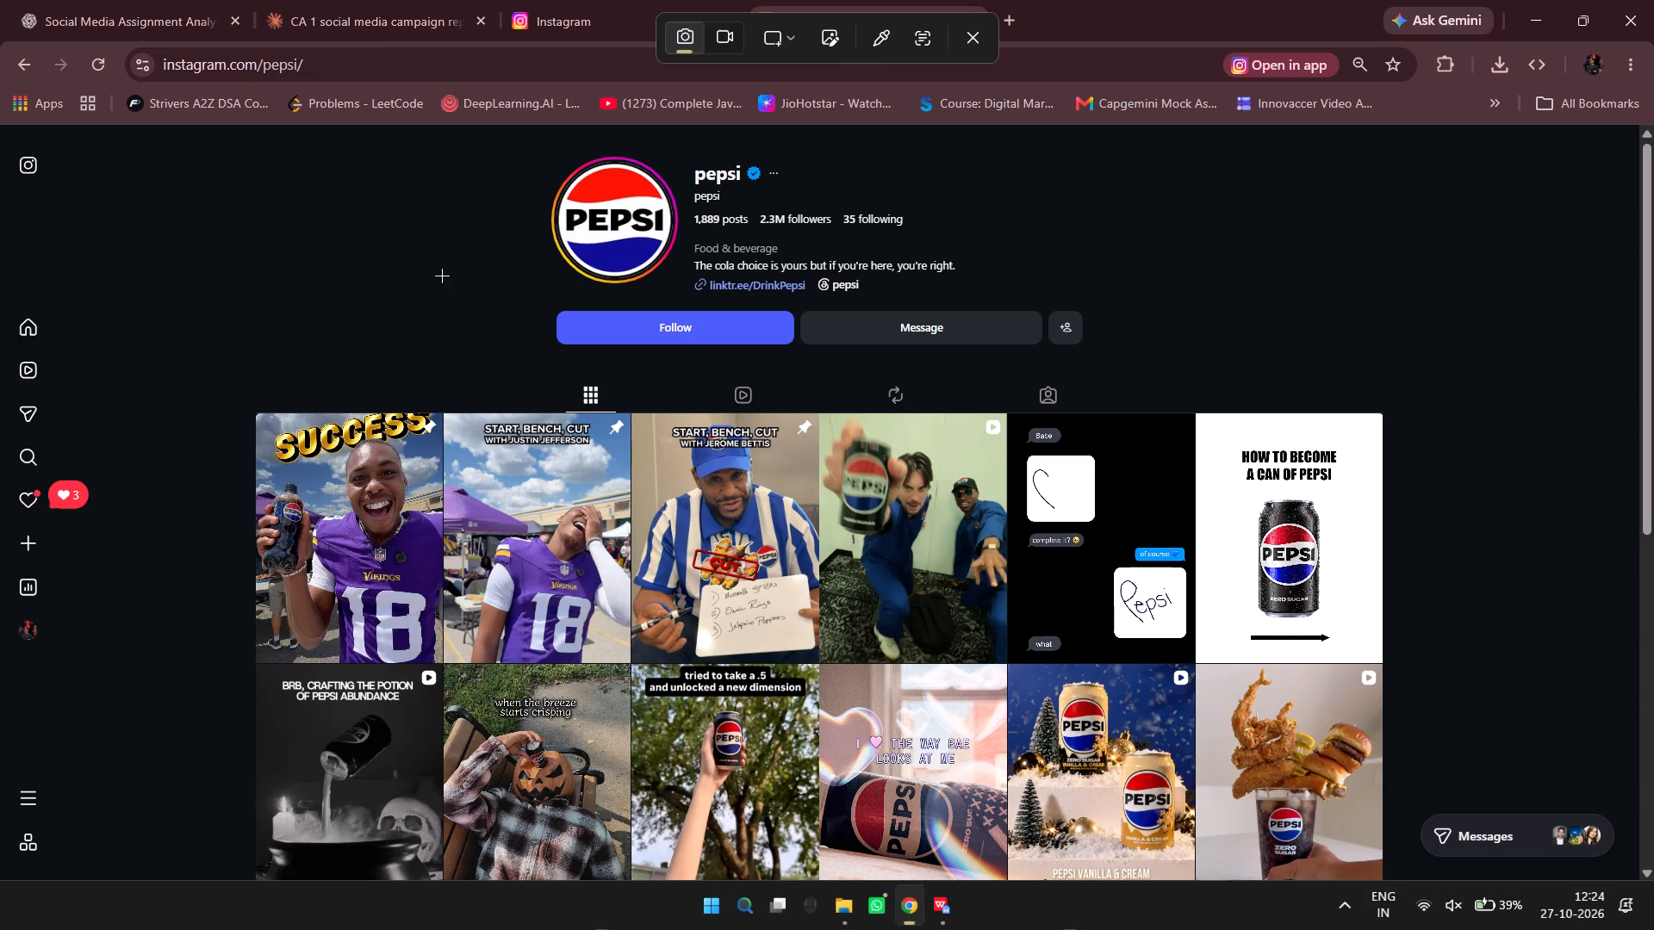
{"action": "left_click_drag", "start_coordinate": [488, 145], "coordinate": [1042, 324]}
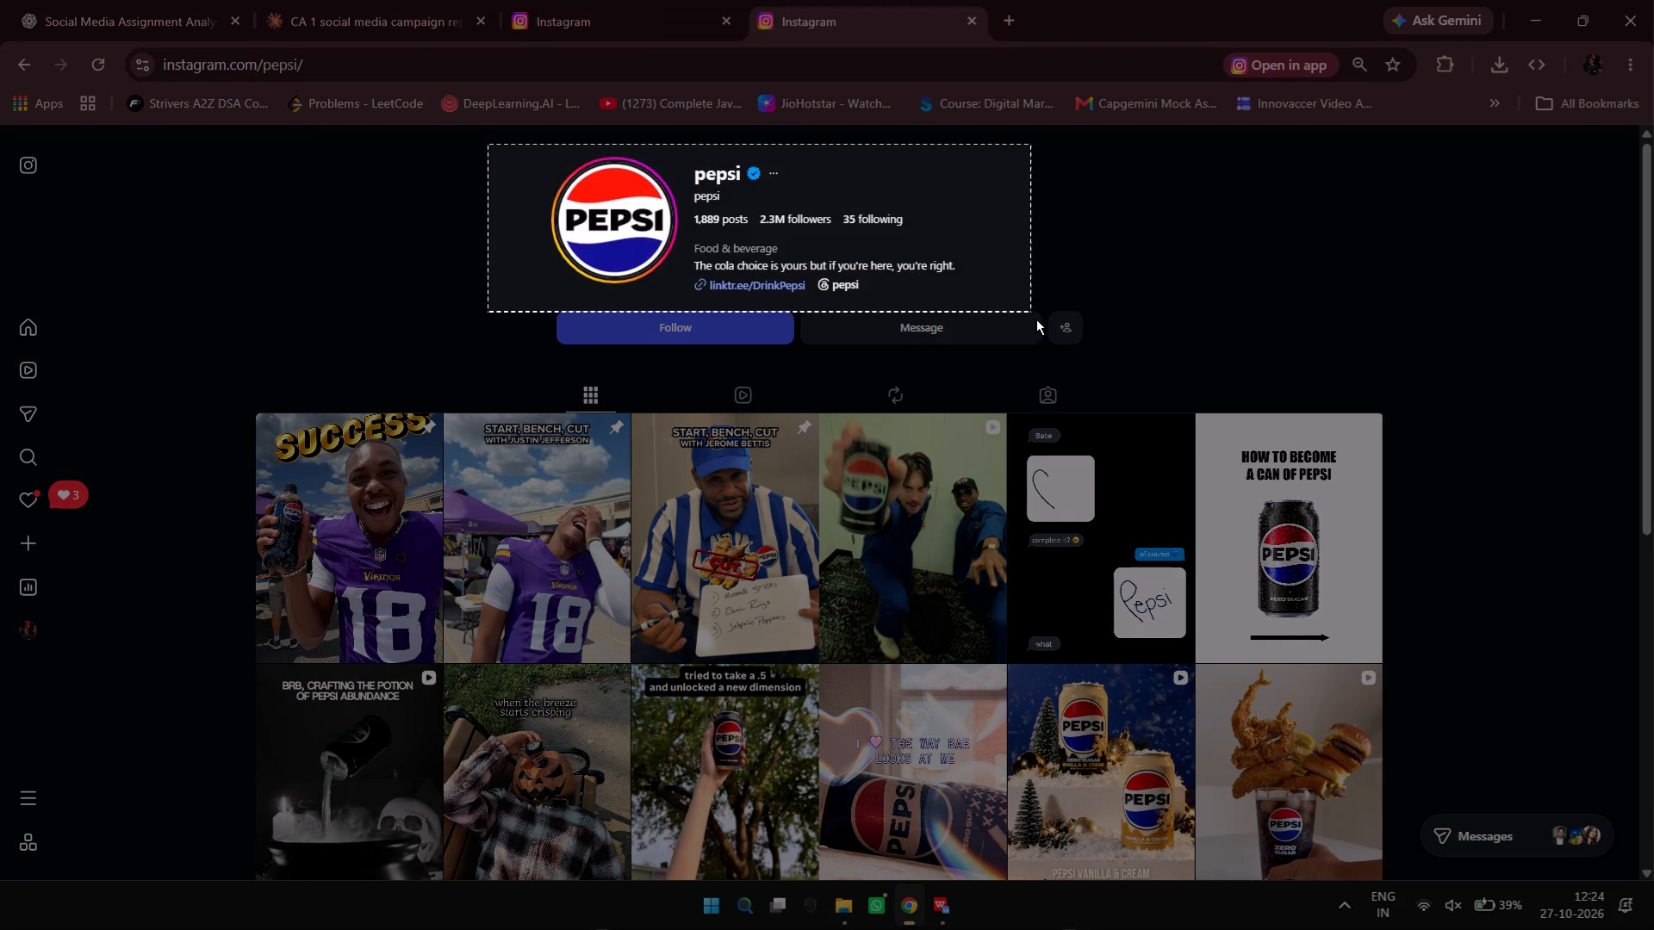
{"action": "left_click_drag", "start_coordinate": [1042, 324], "coordinate": [1122, 364]}
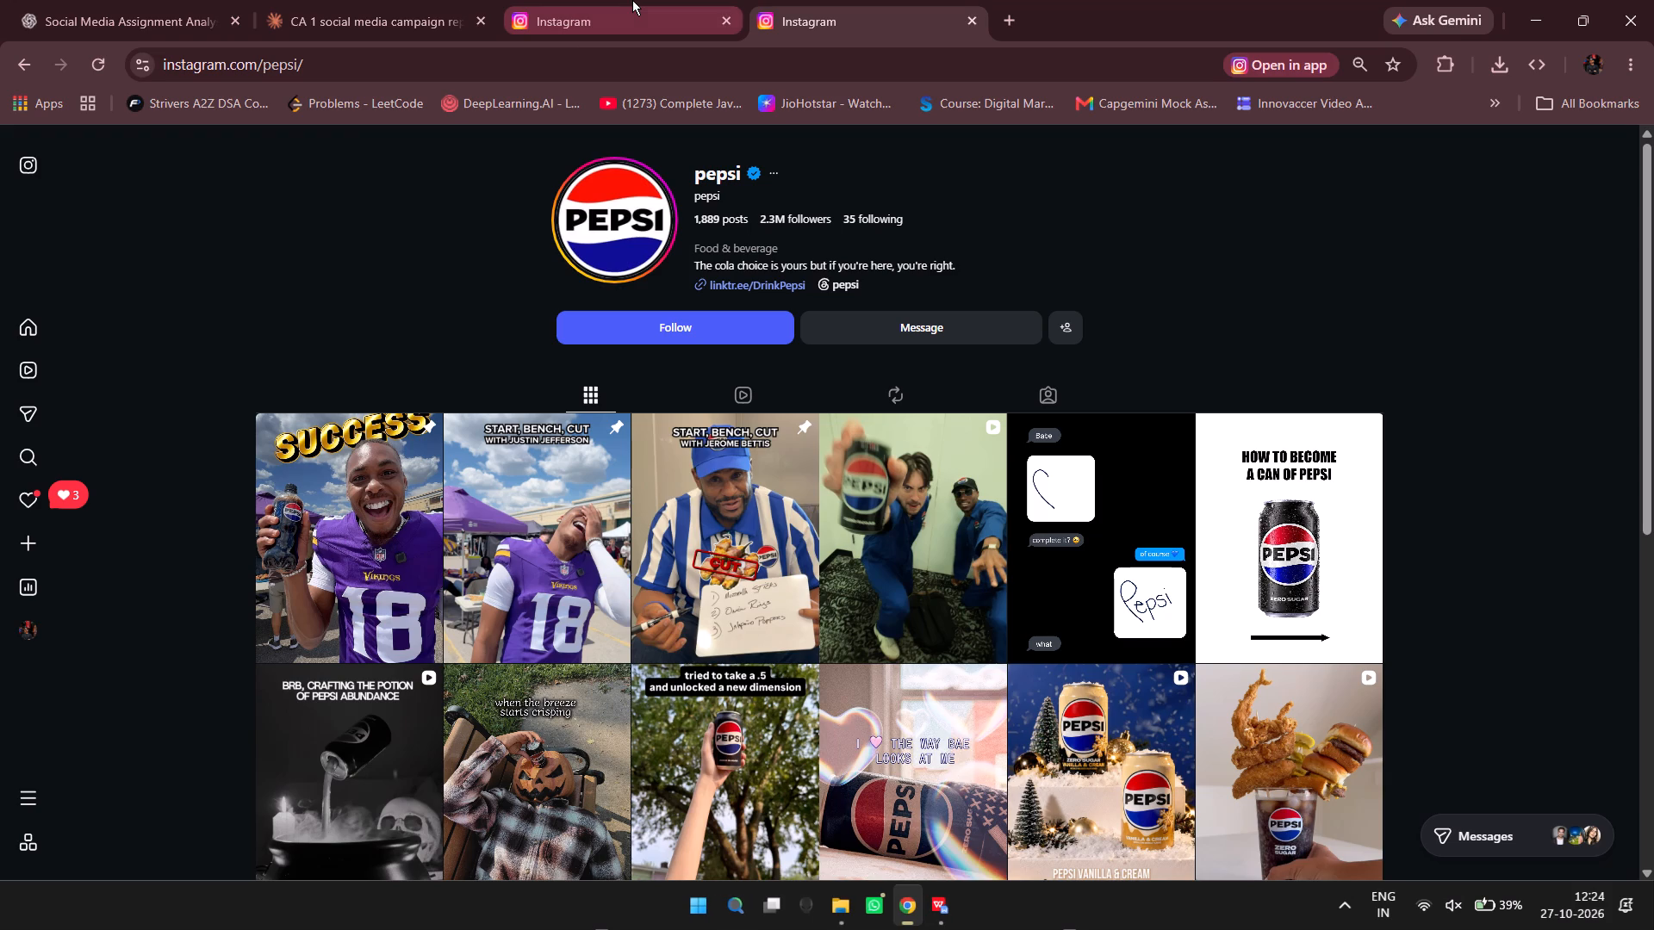
Return to the report in WPS Office and replace the PEPSI placeholder text in section 4.1 with the captured profile screenshot.
{"action": "left_click", "coordinate": [946, 921]}
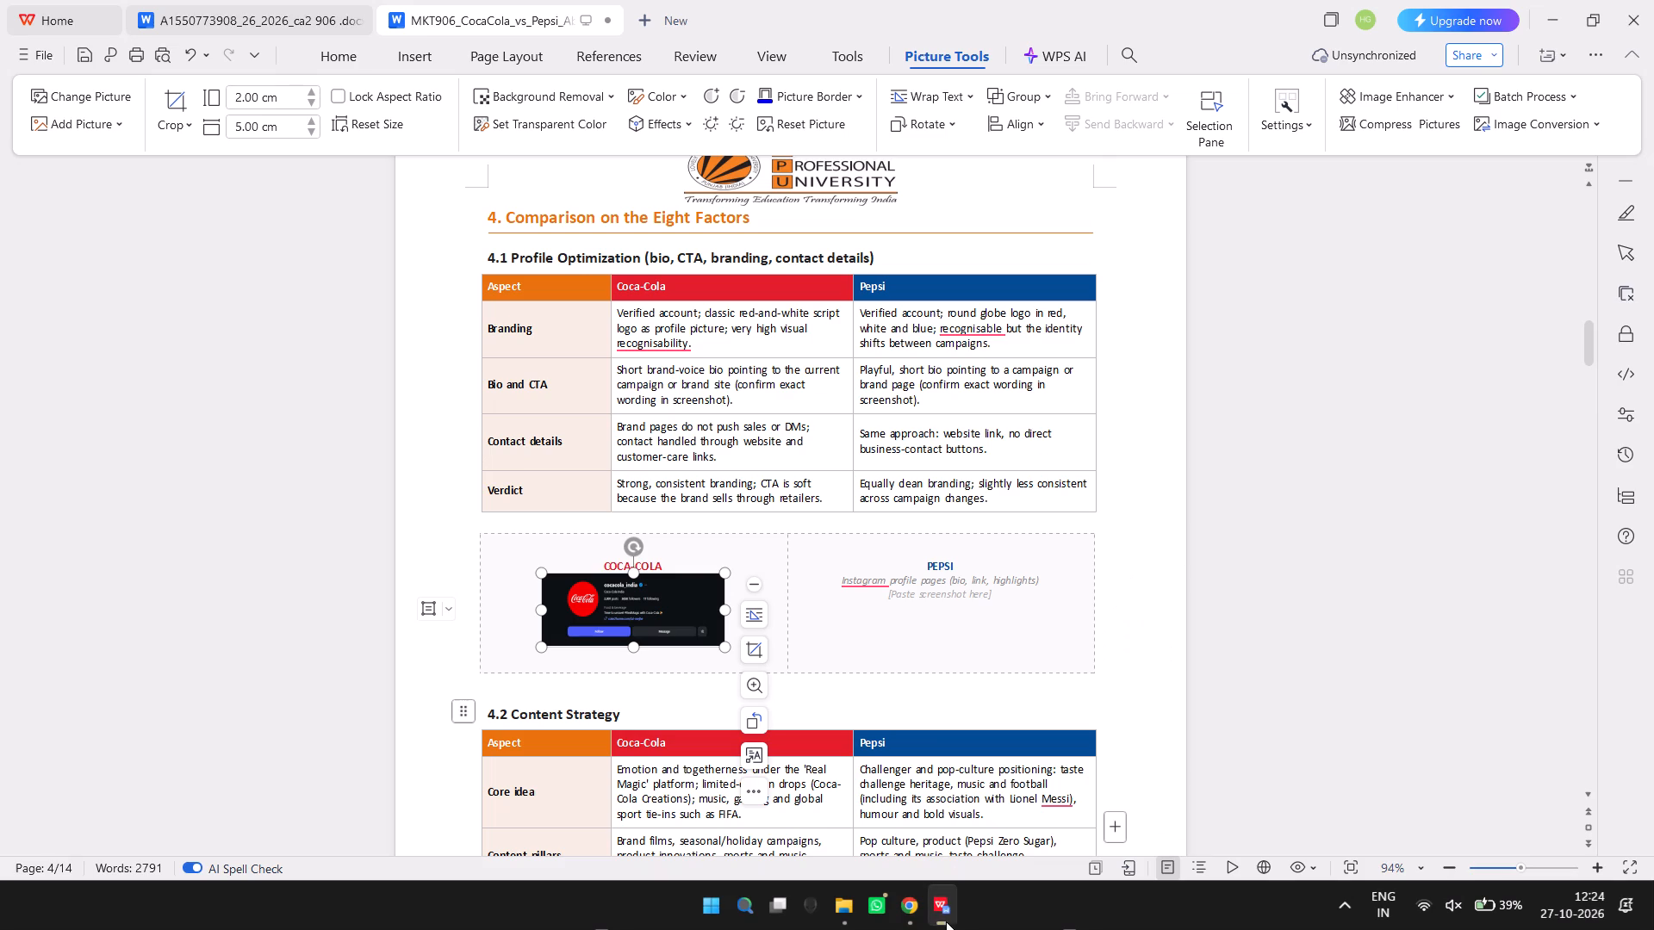
{"action": "left_click_drag", "start_coordinate": [841, 586], "coordinate": [976, 610]}
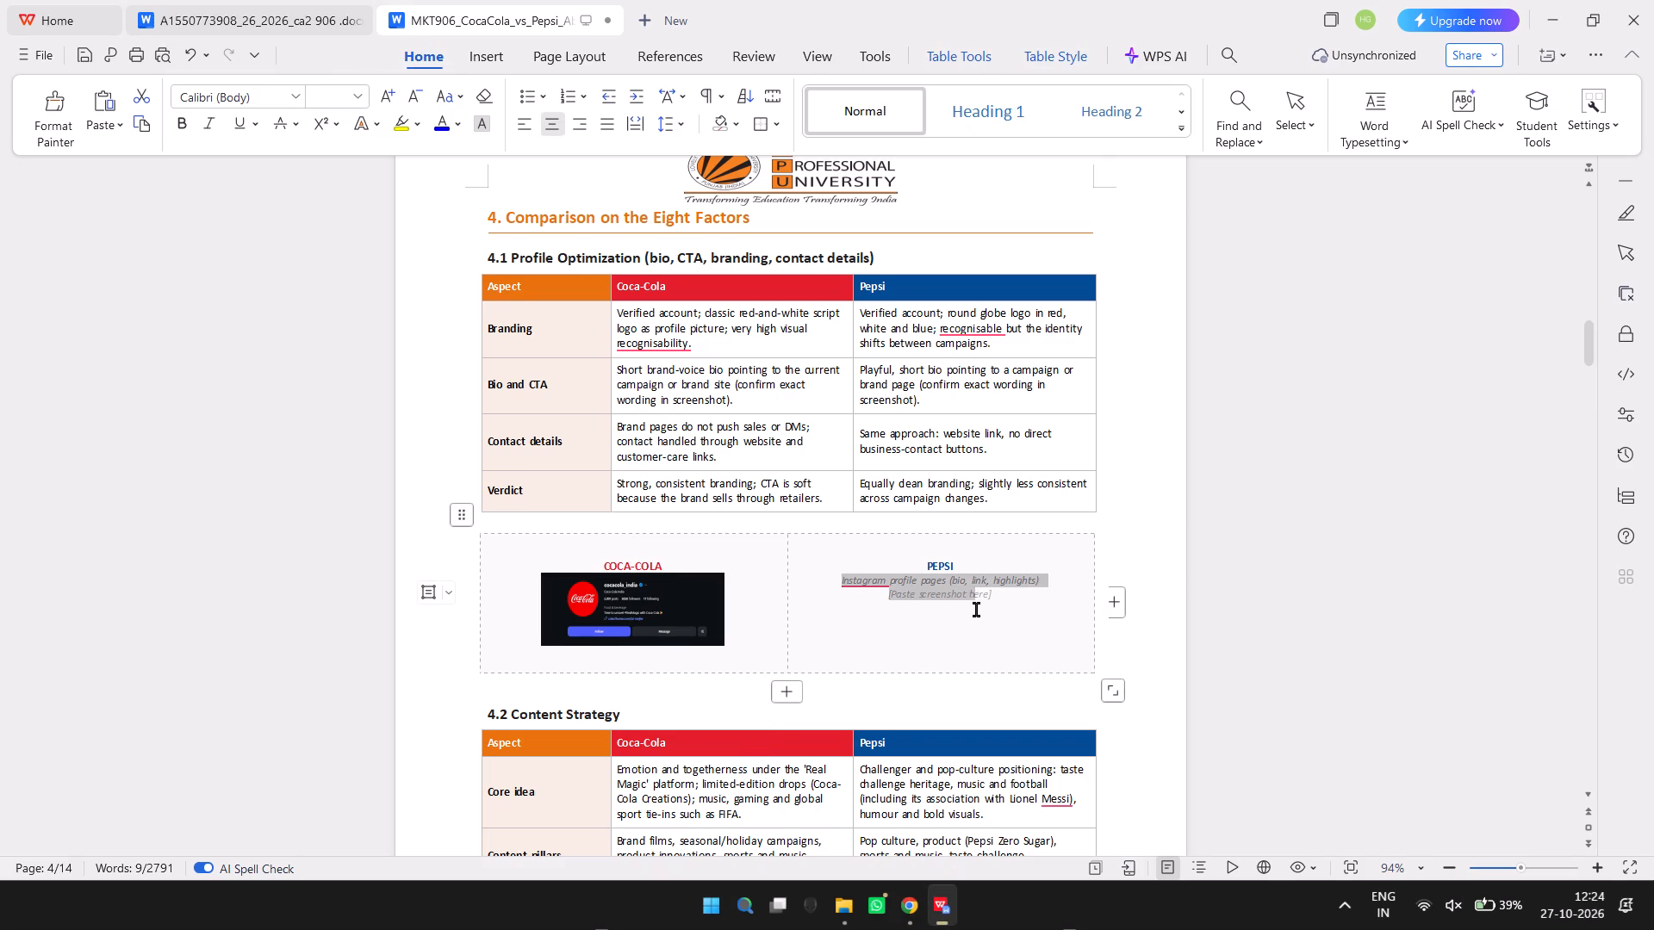
{"action": "left_click_drag", "start_coordinate": [976, 610], "coordinate": [1006, 604]}
{"action": "key", "text": "ctrl+v"}
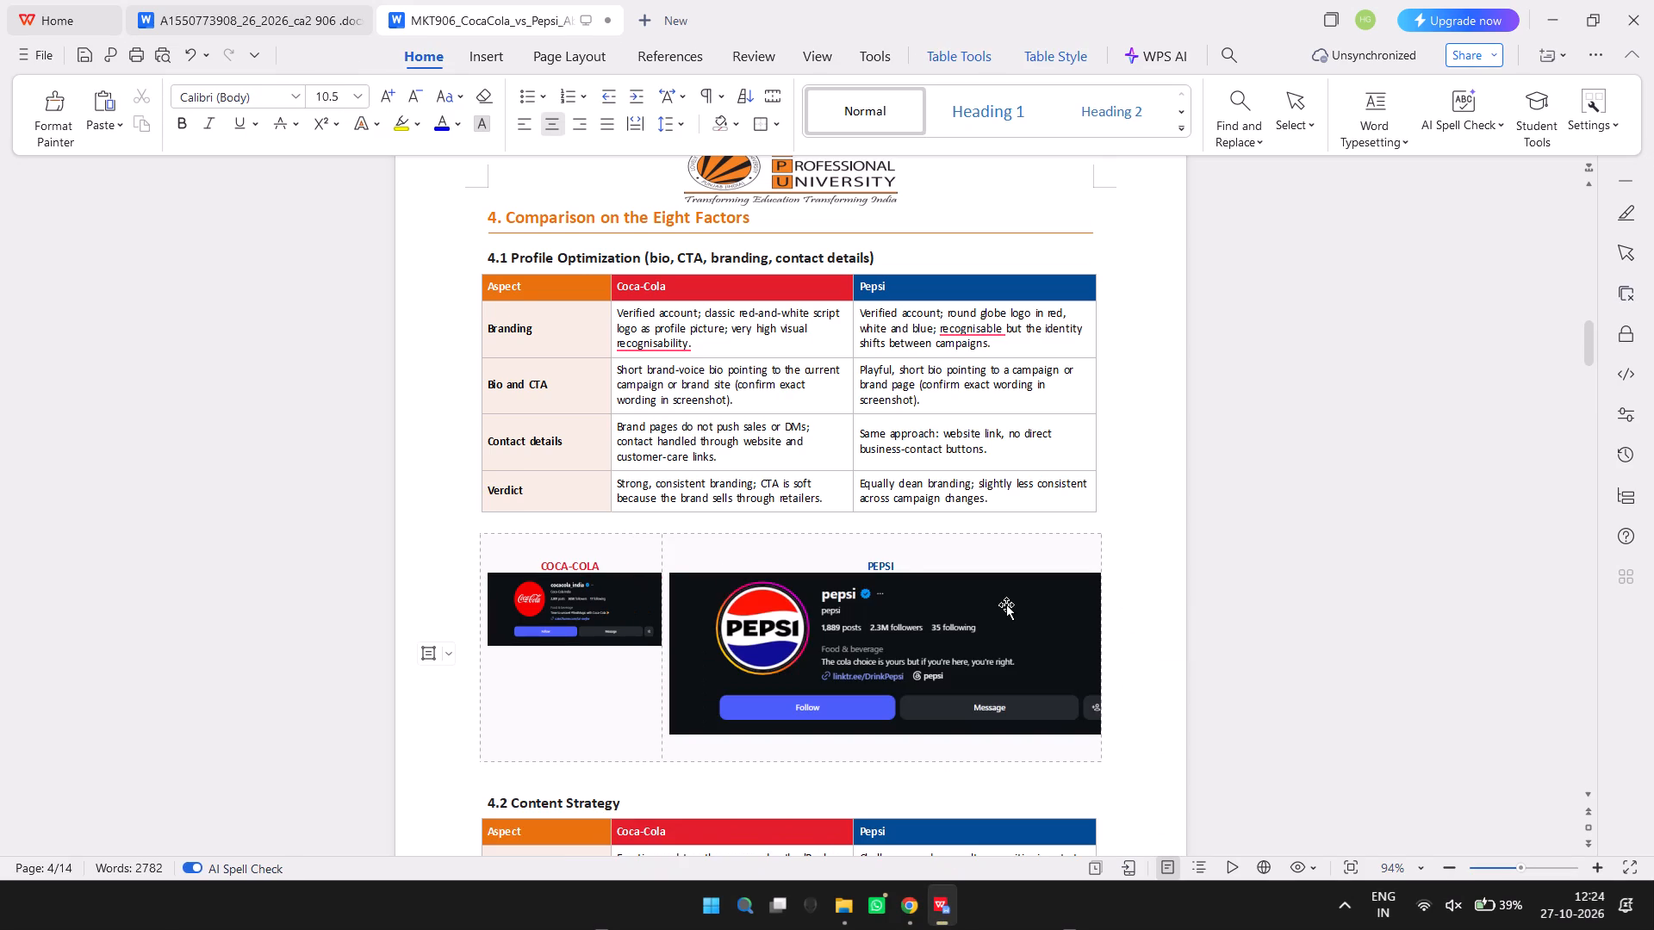
Set the height of the Pepsi profile screenshot in section 4.1 to 2 cm with its aspect ratio locked.
{"action": "left_click", "coordinate": [973, 616]}
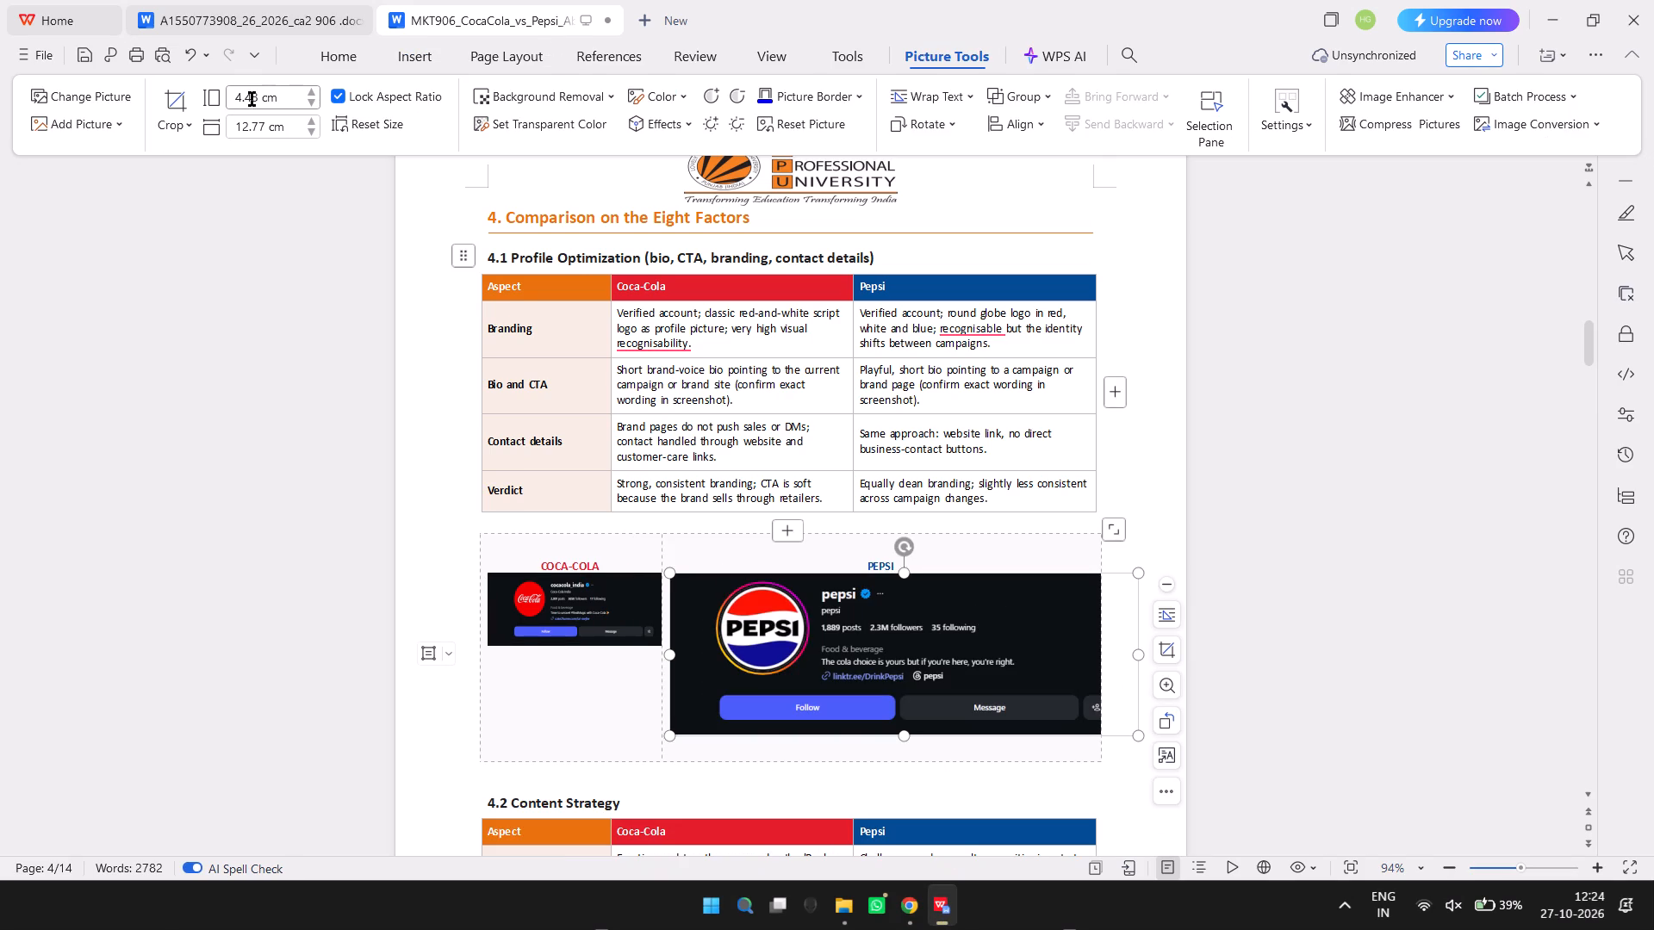
{"action": "left_click", "coordinate": [262, 94]}
{"action": "key", "text": "BackSpace"}
{"action": "key", "text": "BackSpace"}
{"action": "key", "text": "BackSpace"}
{"action": "key", "text": "BackSpace"}
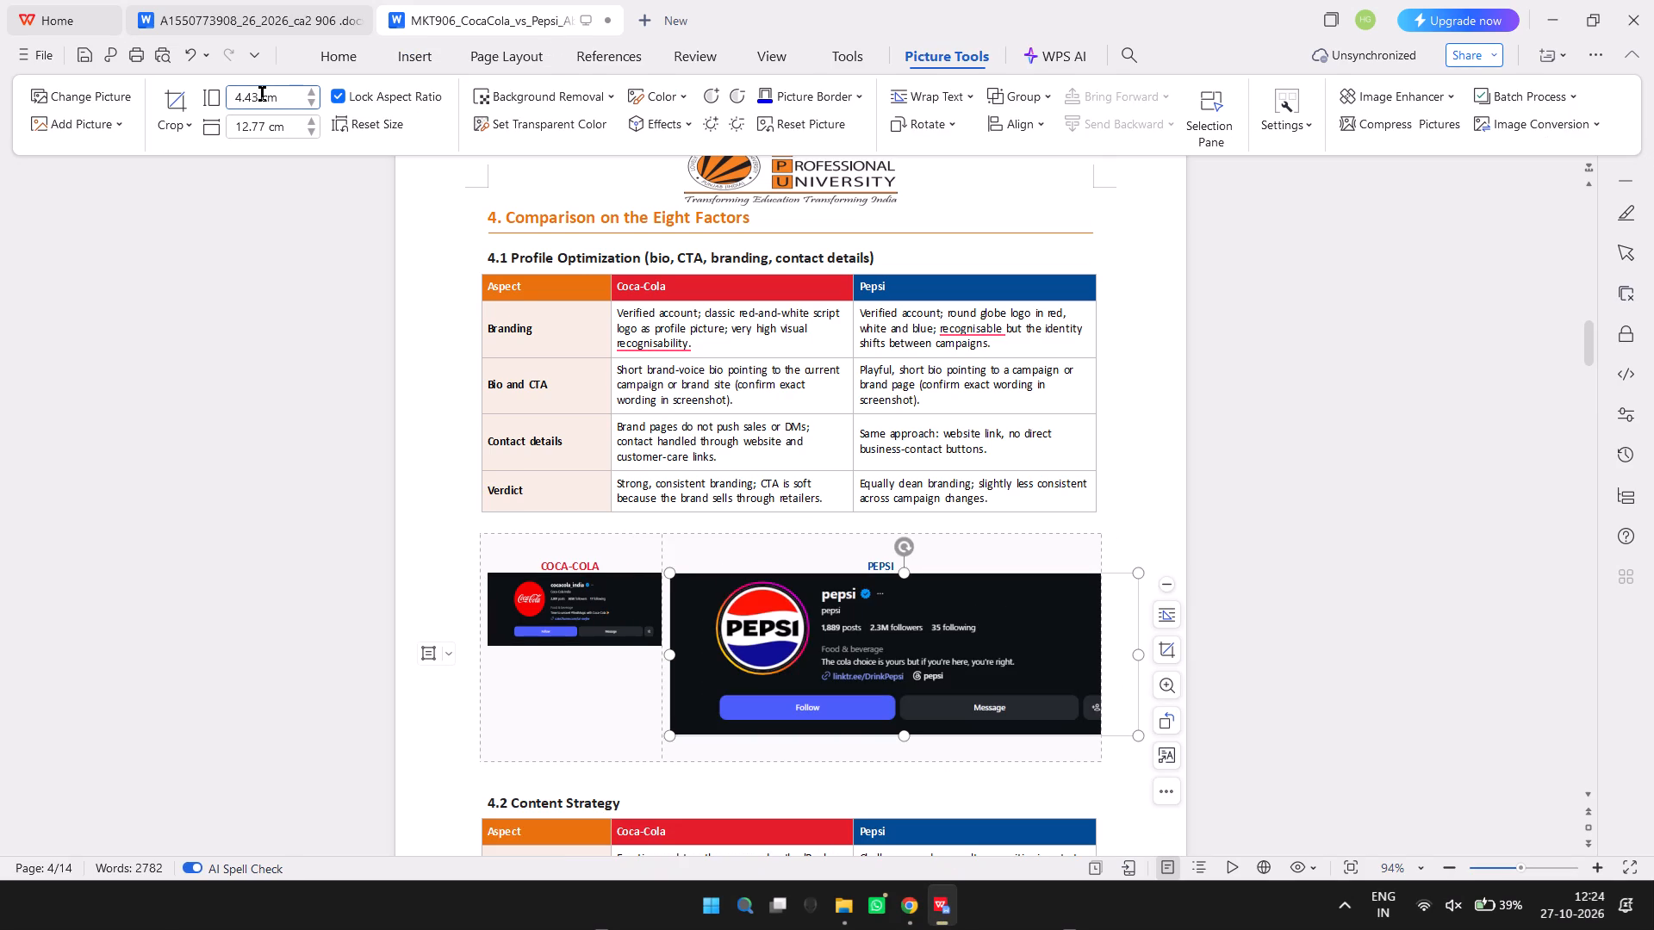
{"action": "key", "text": "Left"}
{"action": "key", "text": "BackSpace"}
{"action": "key", "text": "BackSpace"}
{"action": "key", "text": "BackSpace"}
{"action": "key", "text": "BackSpace"}
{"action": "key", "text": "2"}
{"action": "key", "text": "Return"}
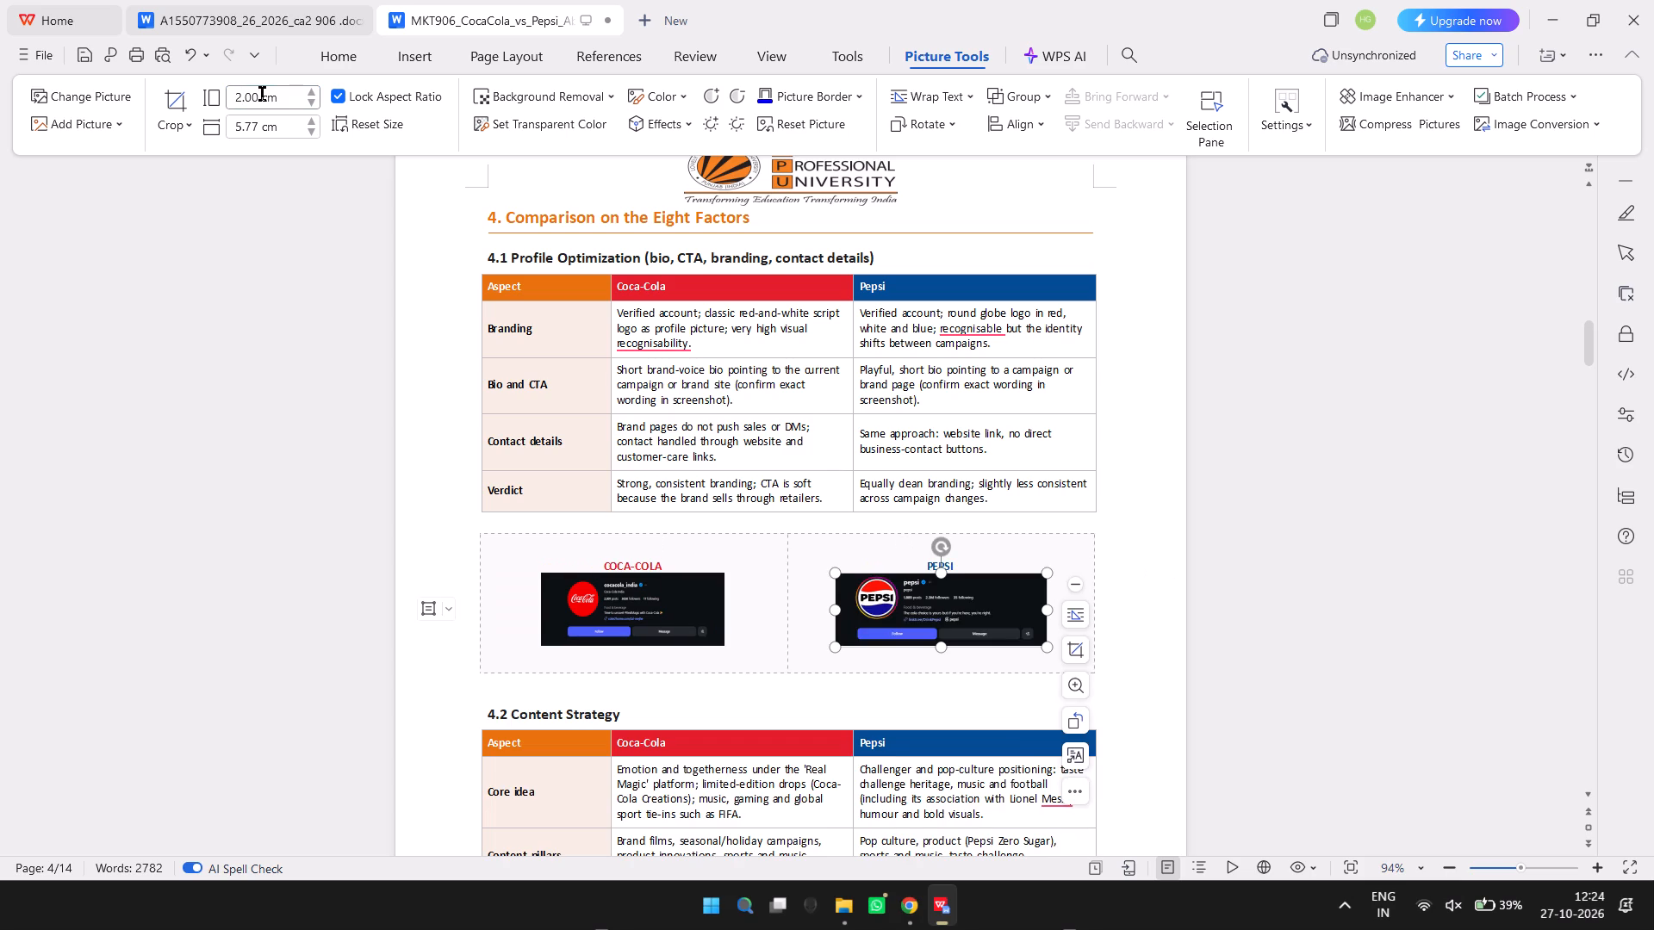
Unlock the Pepsi screenshot's aspect ratio, set its width to 5 cm, and deselect it.
{"action": "left_click", "coordinate": [328, 97]}
{"action": "left_click", "coordinate": [258, 131]}
{"action": "key", "text": "BackSpace"}
{"action": "key", "text": "BackSpace"}
{"action": "key", "text": "BackSpace"}
{"action": "key", "text": "Return"}
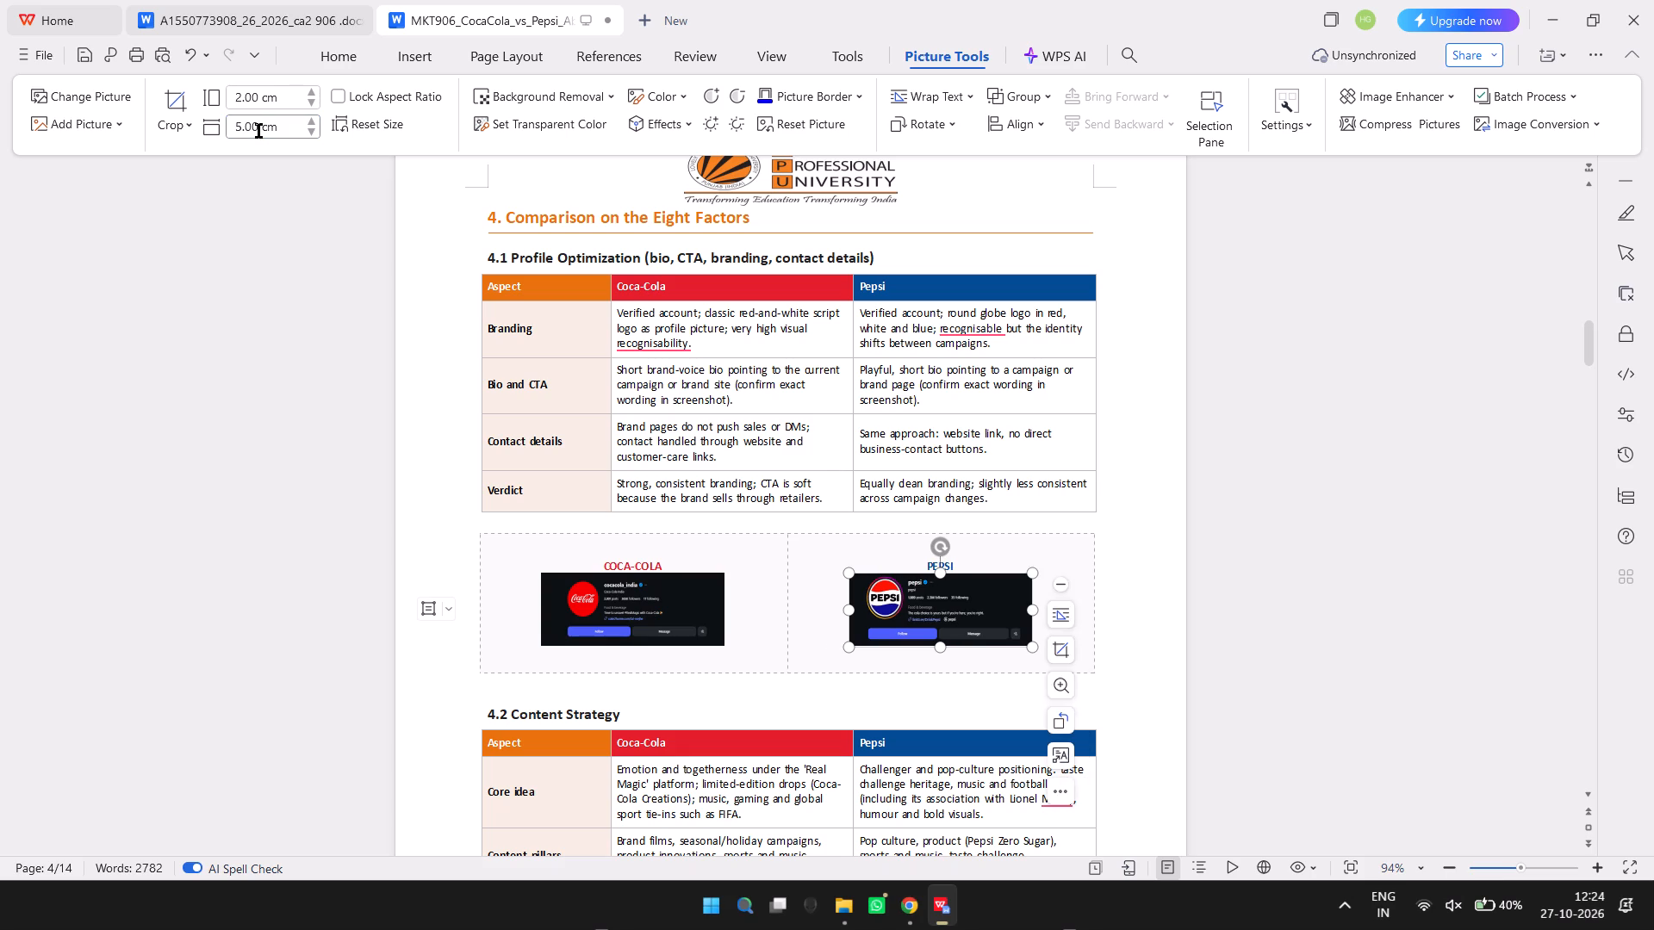
{"action": "left_click", "coordinate": [277, 238]}
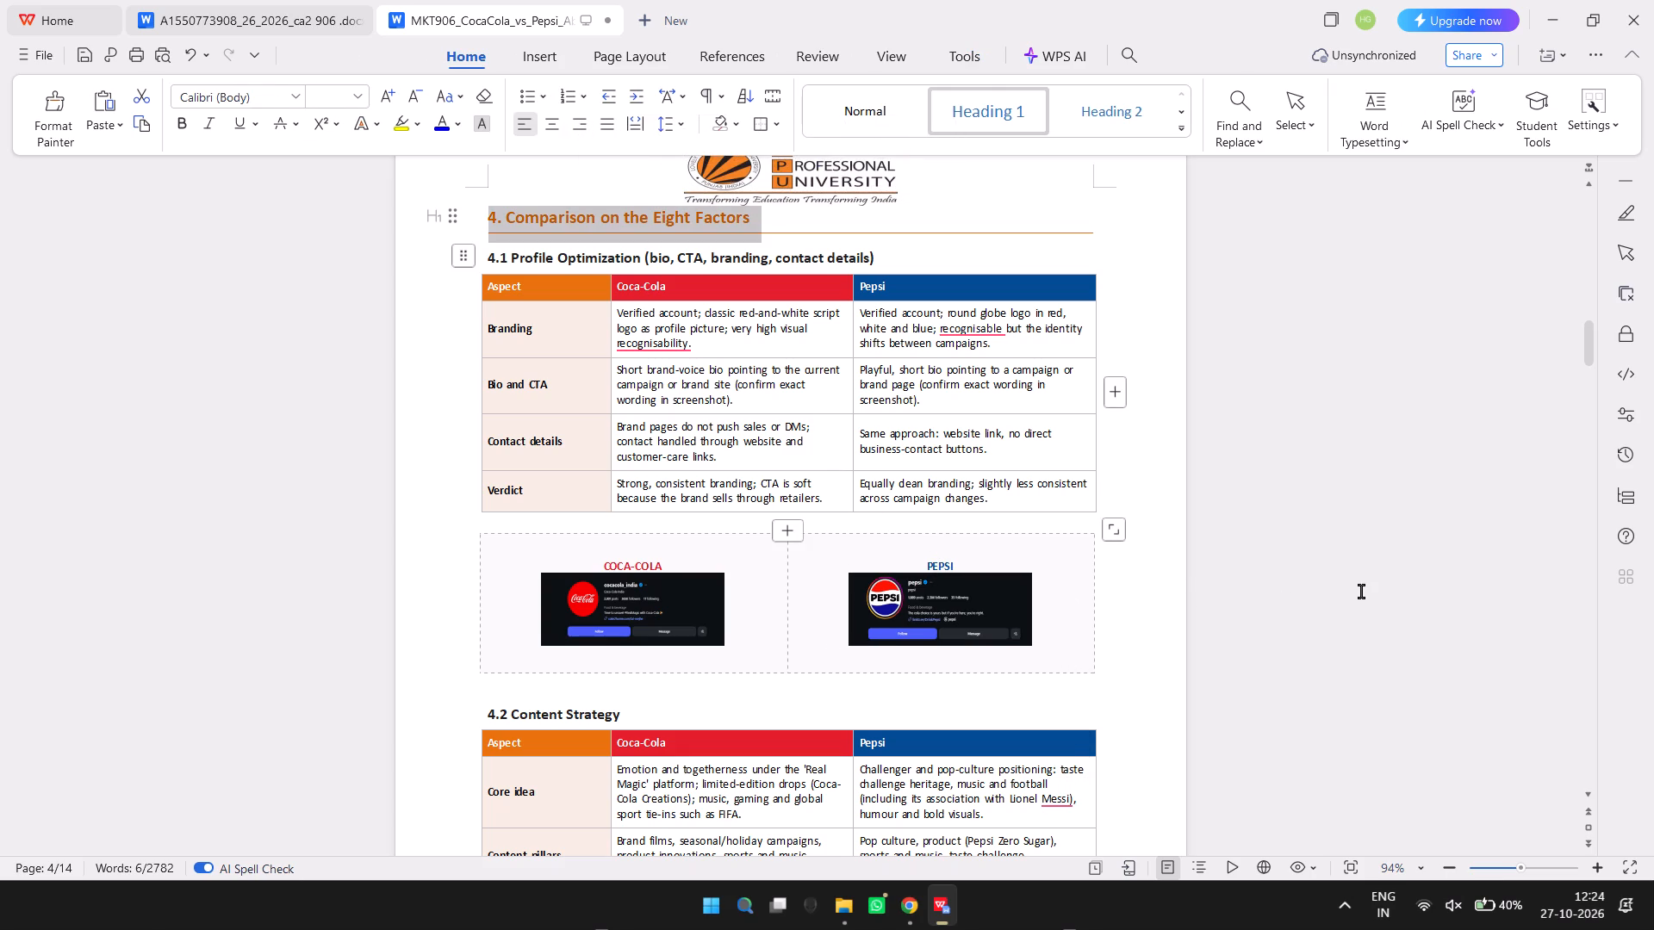
{"action": "left_click", "coordinate": [1361, 592]}
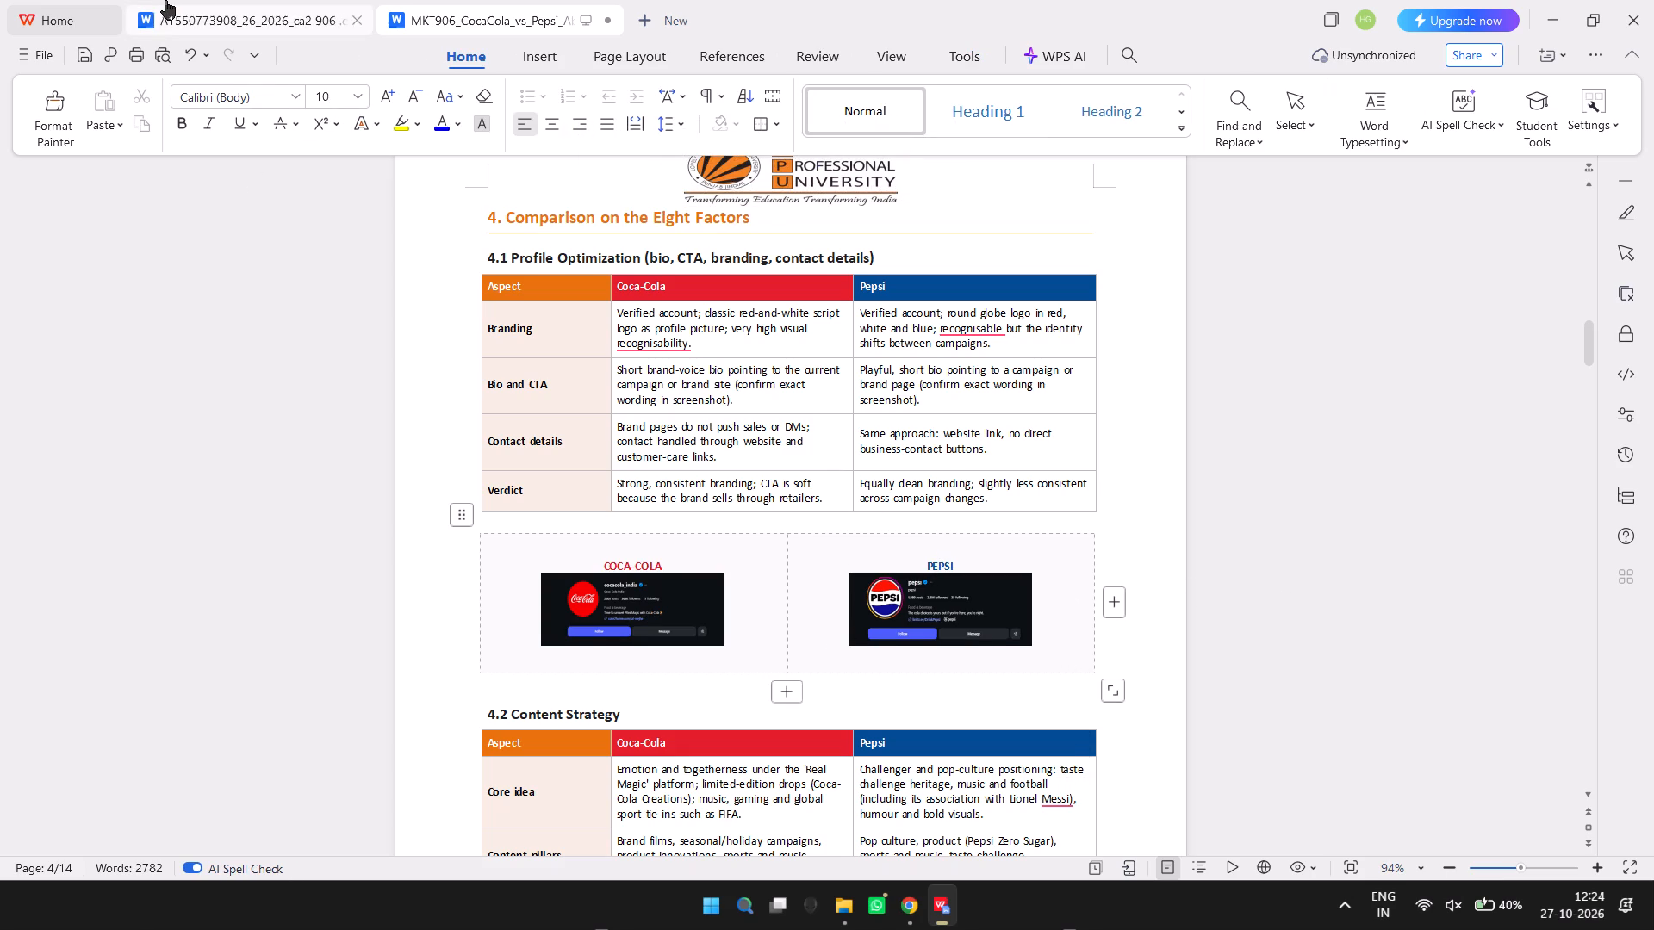
Resize the Coca-Cola profile screenshot in section 4.1 to 3 cm high and 6 cm wide.
{"action": "left_click", "coordinate": [606, 606]}
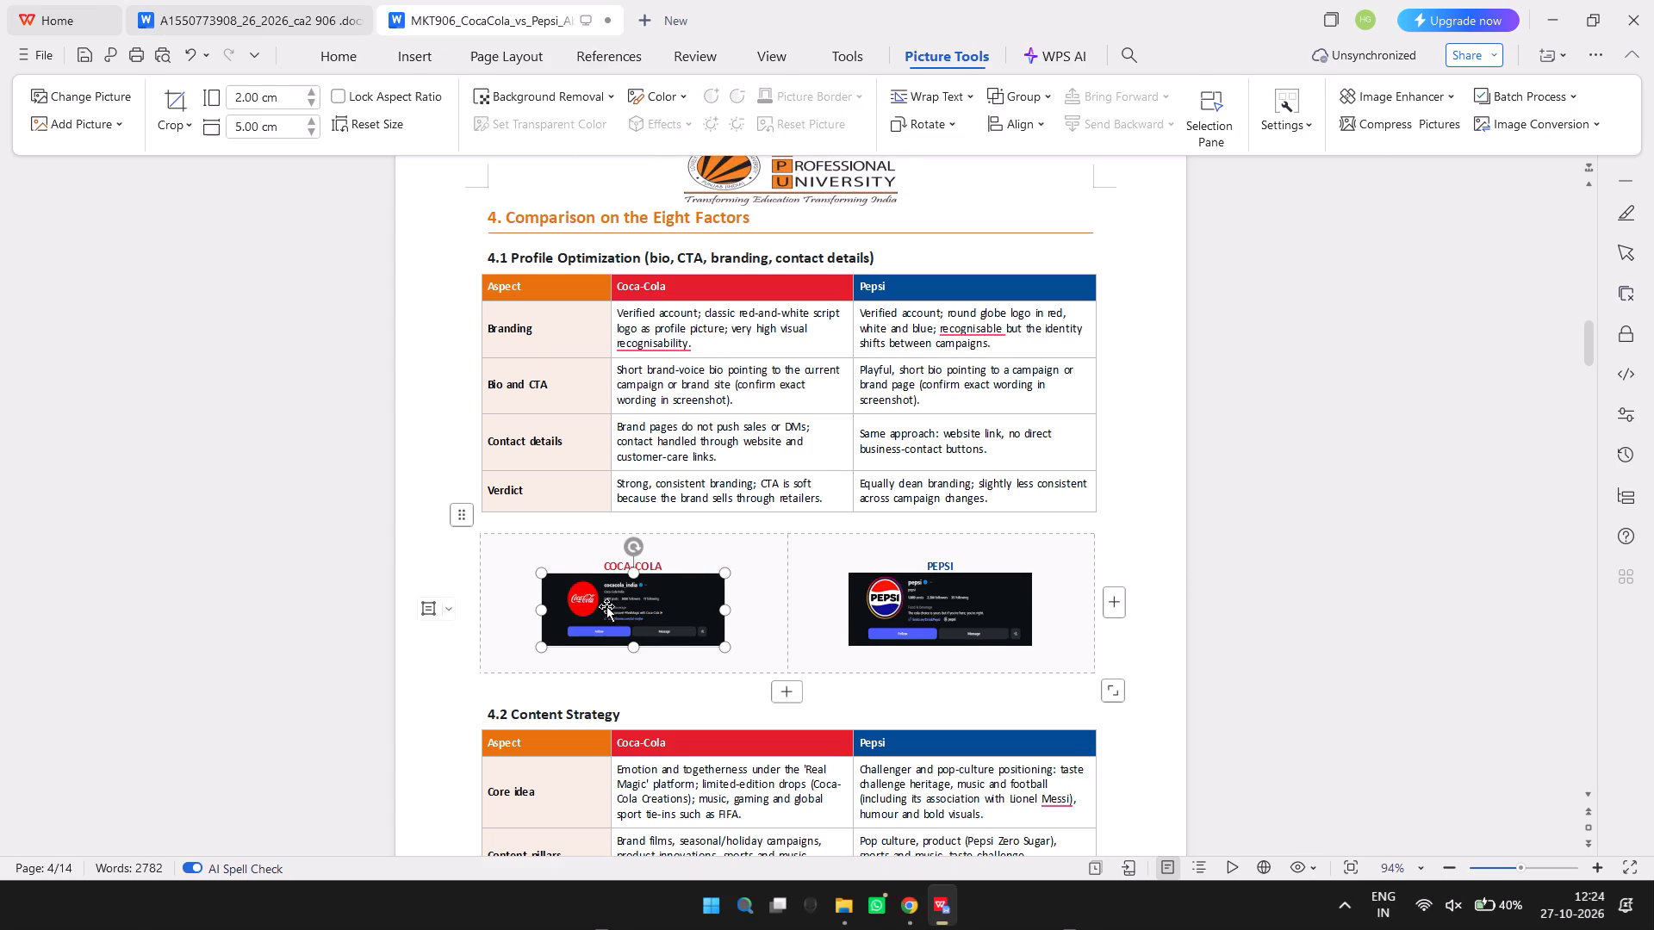
{"action": "left_click", "coordinate": [244, 100]}
{"action": "key", "text": "Left"}
{"action": "key", "text": "BackSpace"}
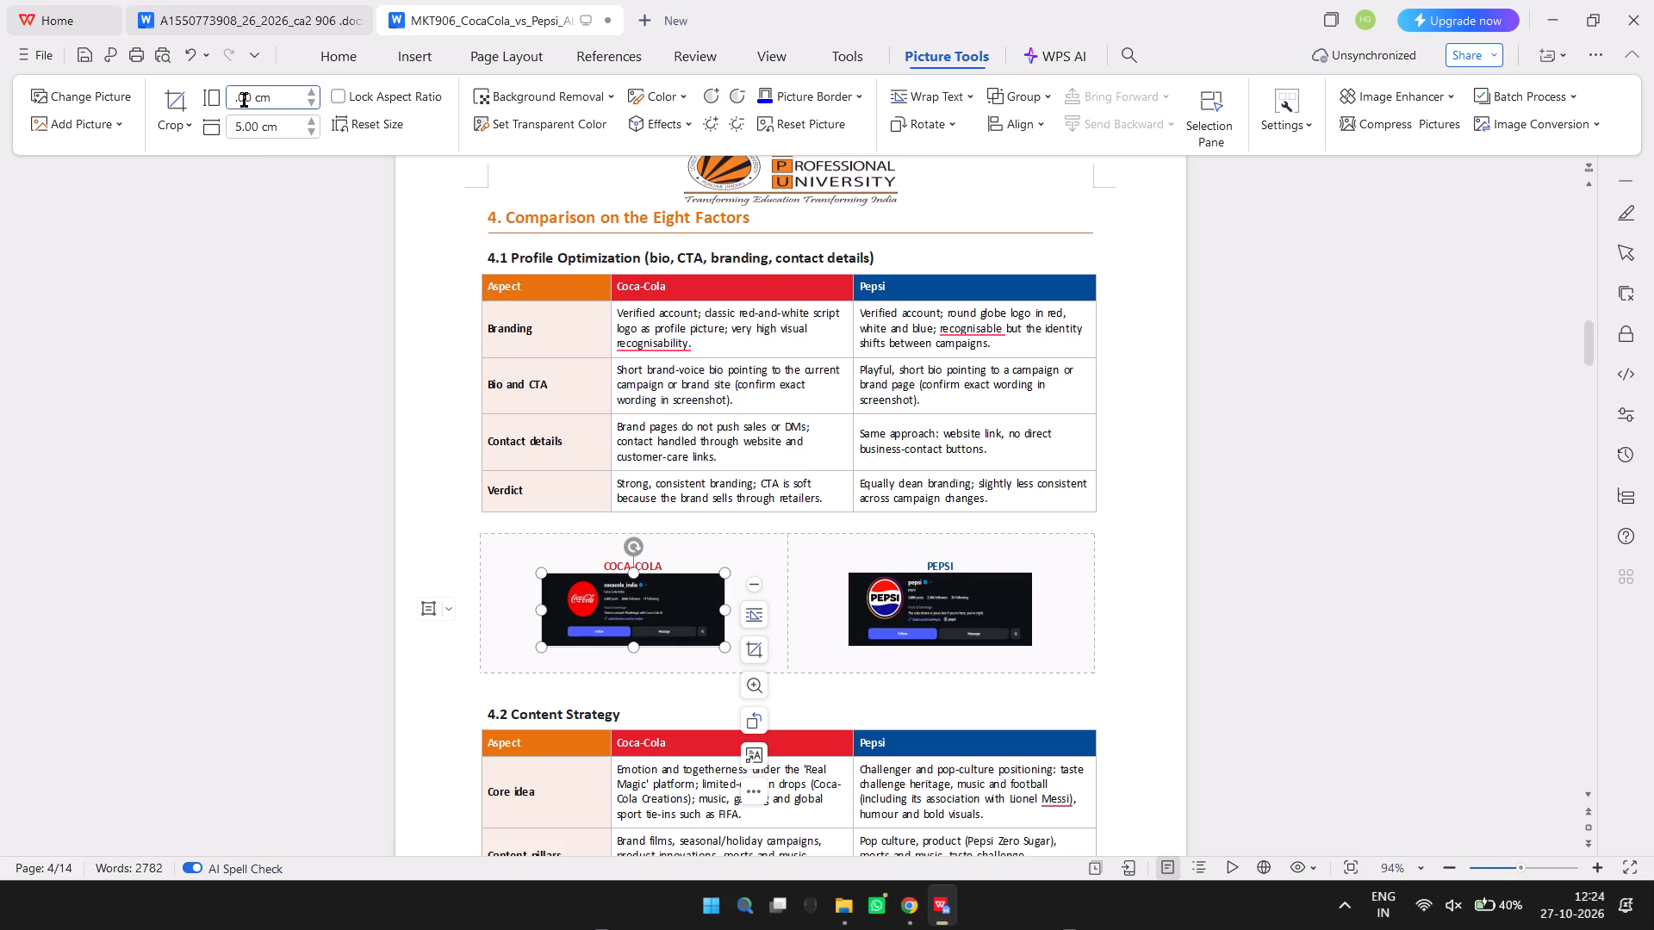
{"action": "key", "text": "3"}
{"action": "key", "text": "Return"}
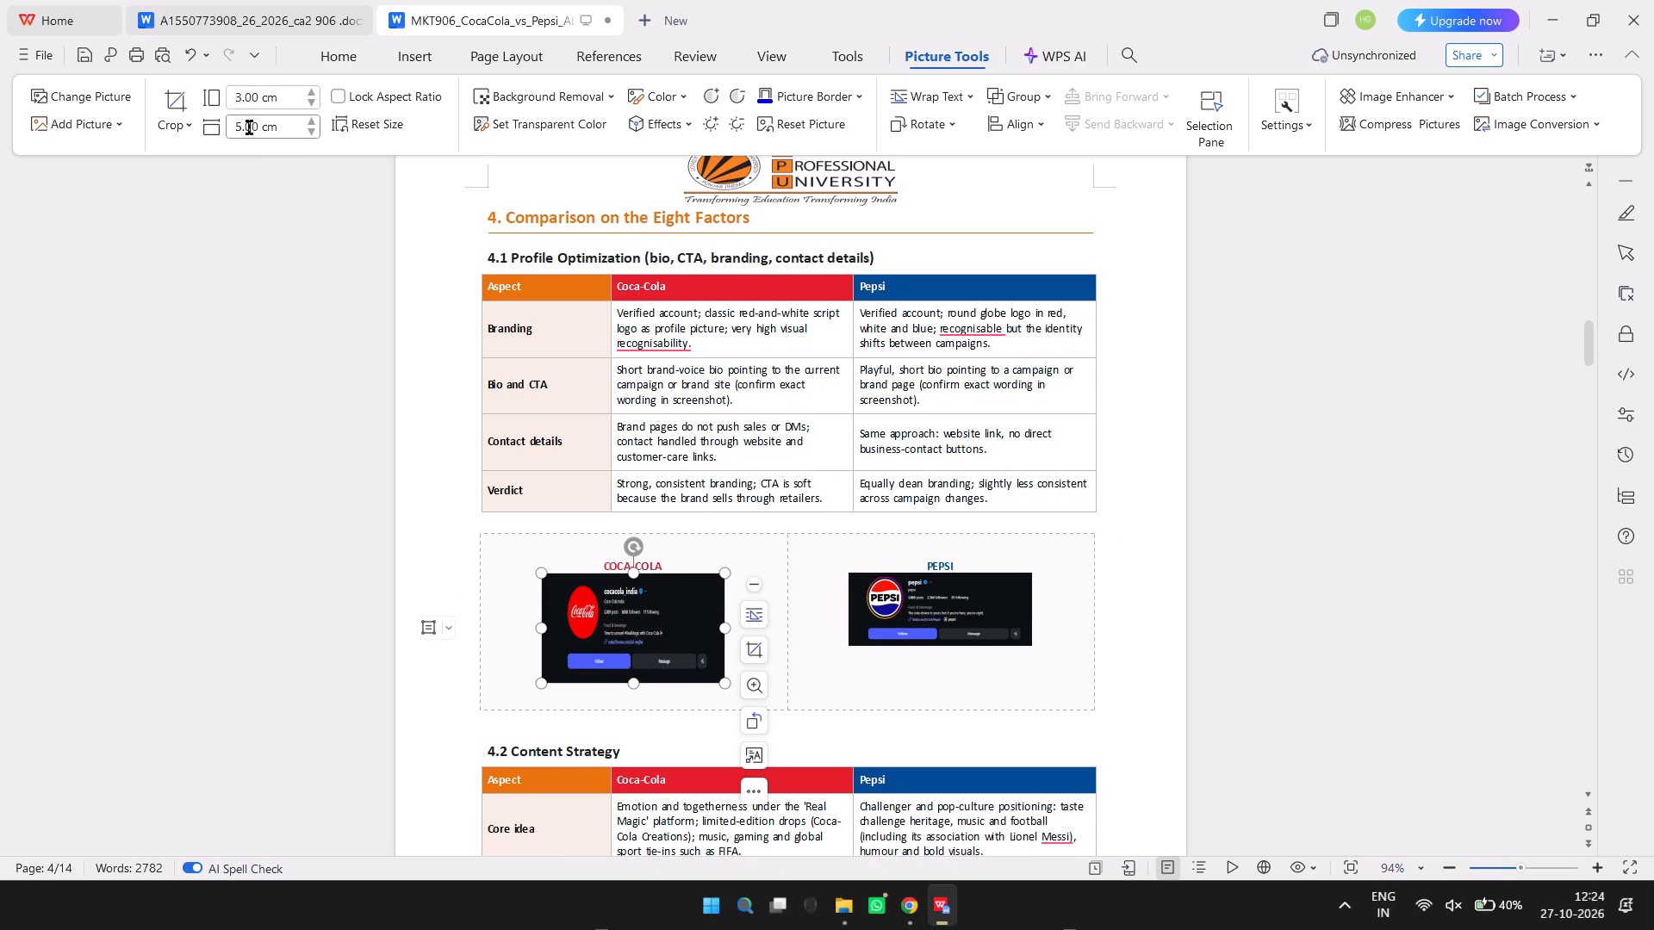
{"action": "left_click", "coordinate": [241, 127]}
{"action": "key", "text": "equal"}
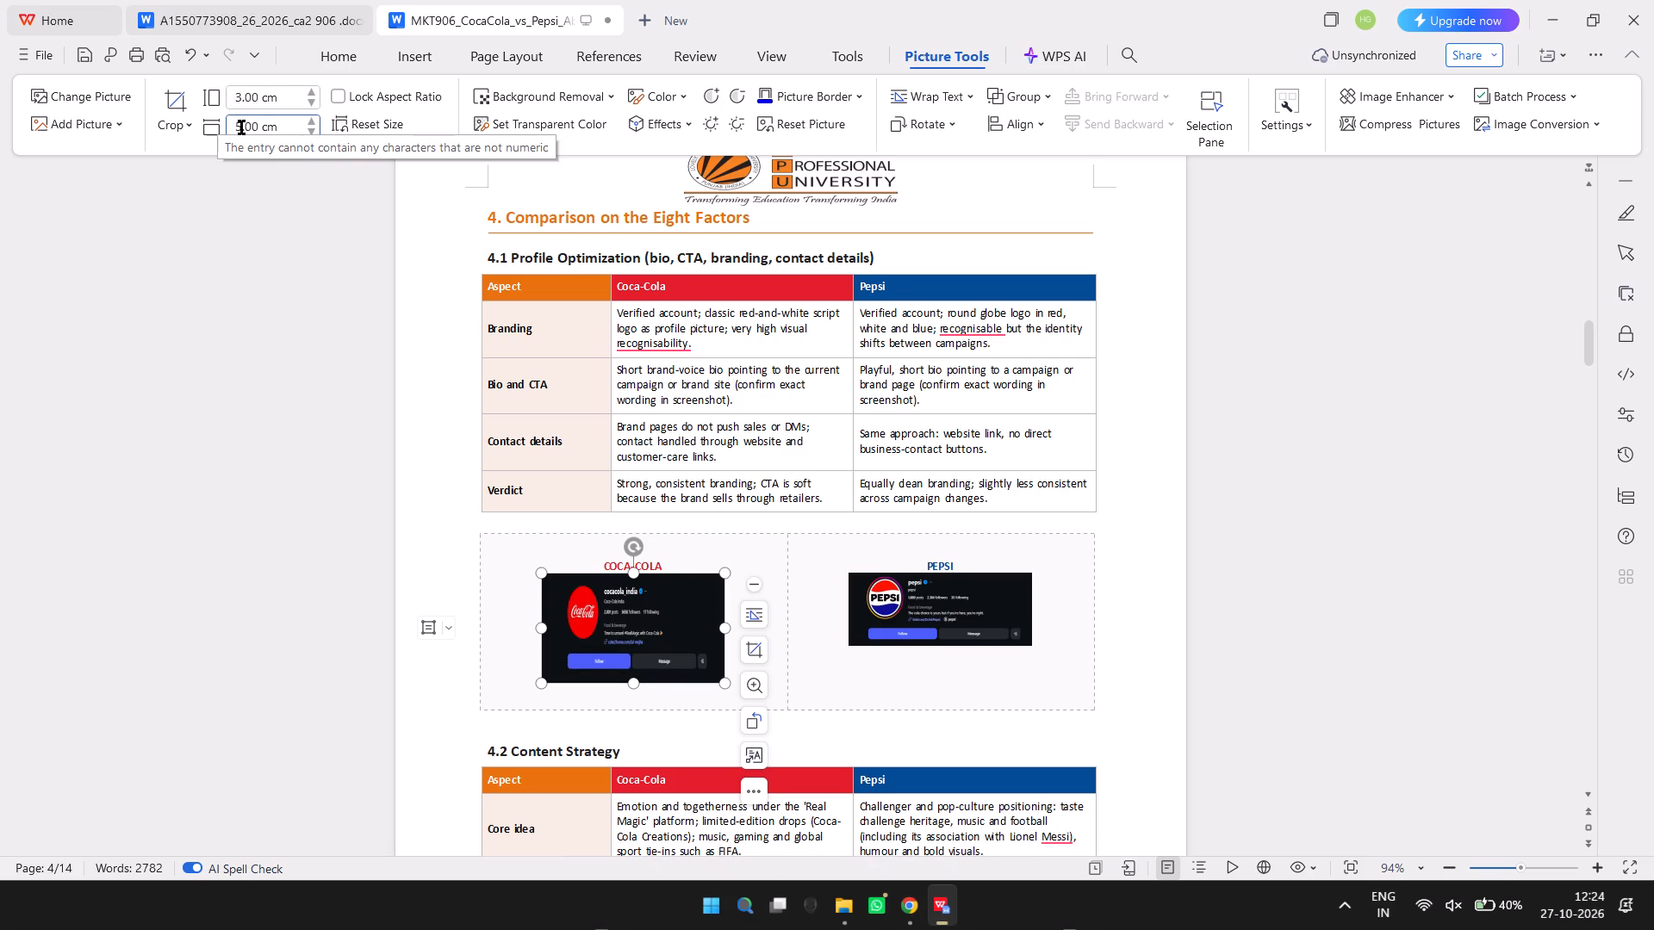
{"action": "key", "text": "BackSpace"}
{"action": "key", "text": "6"}
{"action": "key", "text": "Return"}
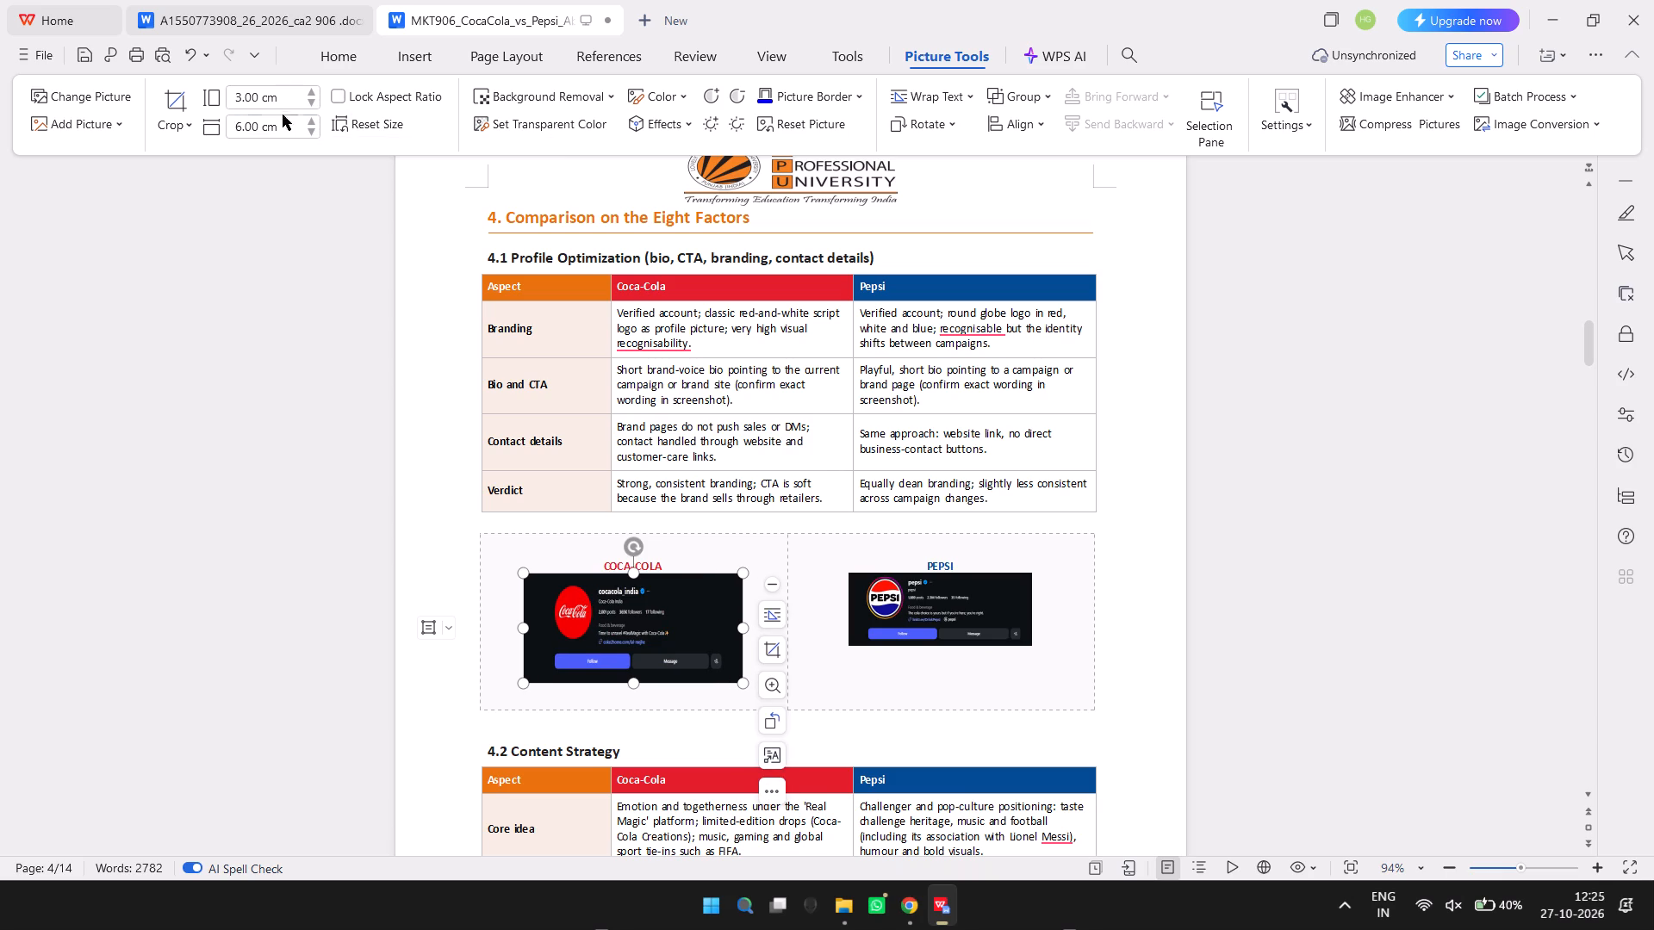
{"action": "left_click", "coordinate": [238, 123]}
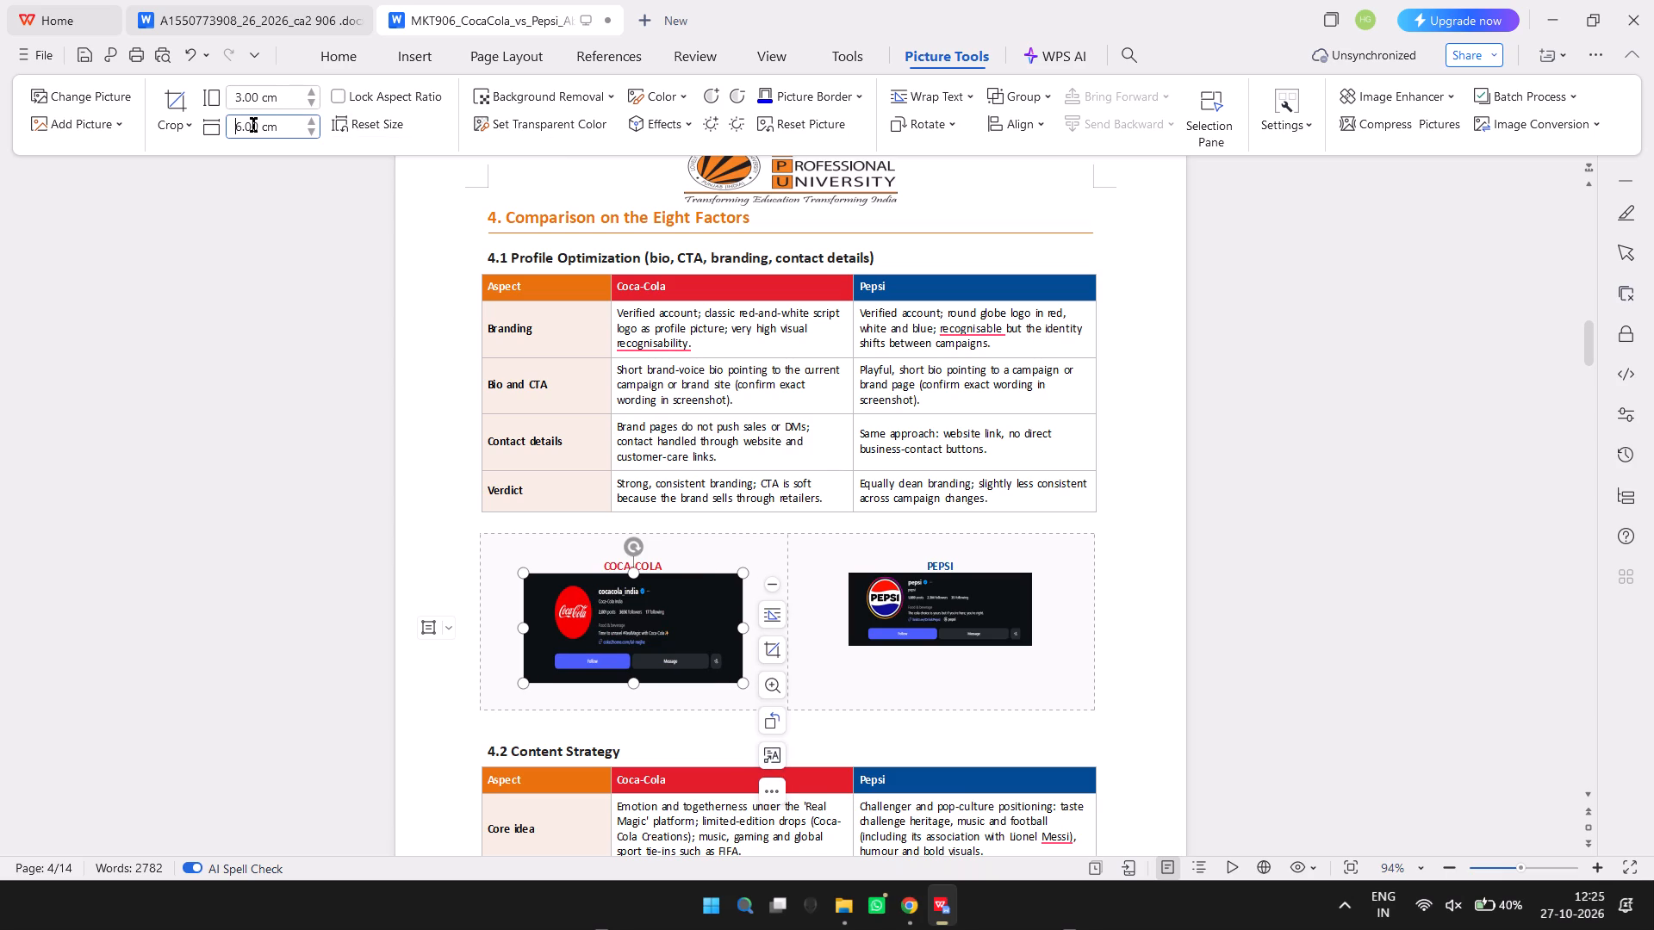
{"action": "left_click", "coordinate": [244, 125]}
Resize the Pepsi profile screenshot in section 4.1 to 3 cm high and 6 cm wide, and deselect it.
{"action": "left_click", "coordinate": [921, 617]}
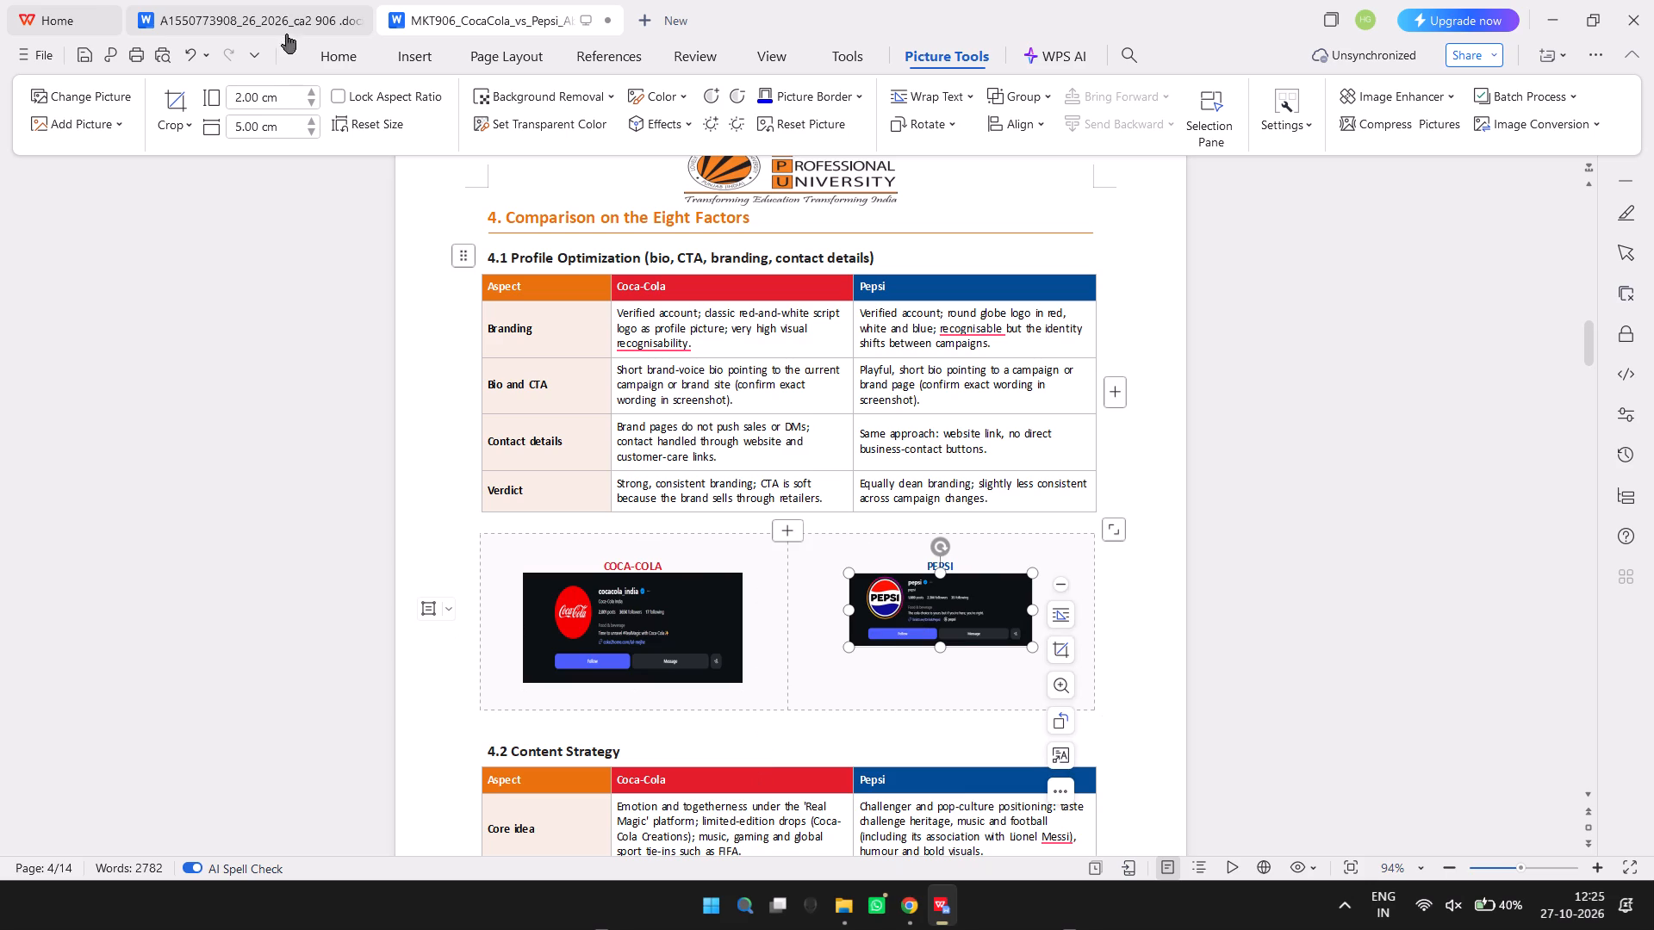
{"action": "left_click", "coordinate": [244, 99]}
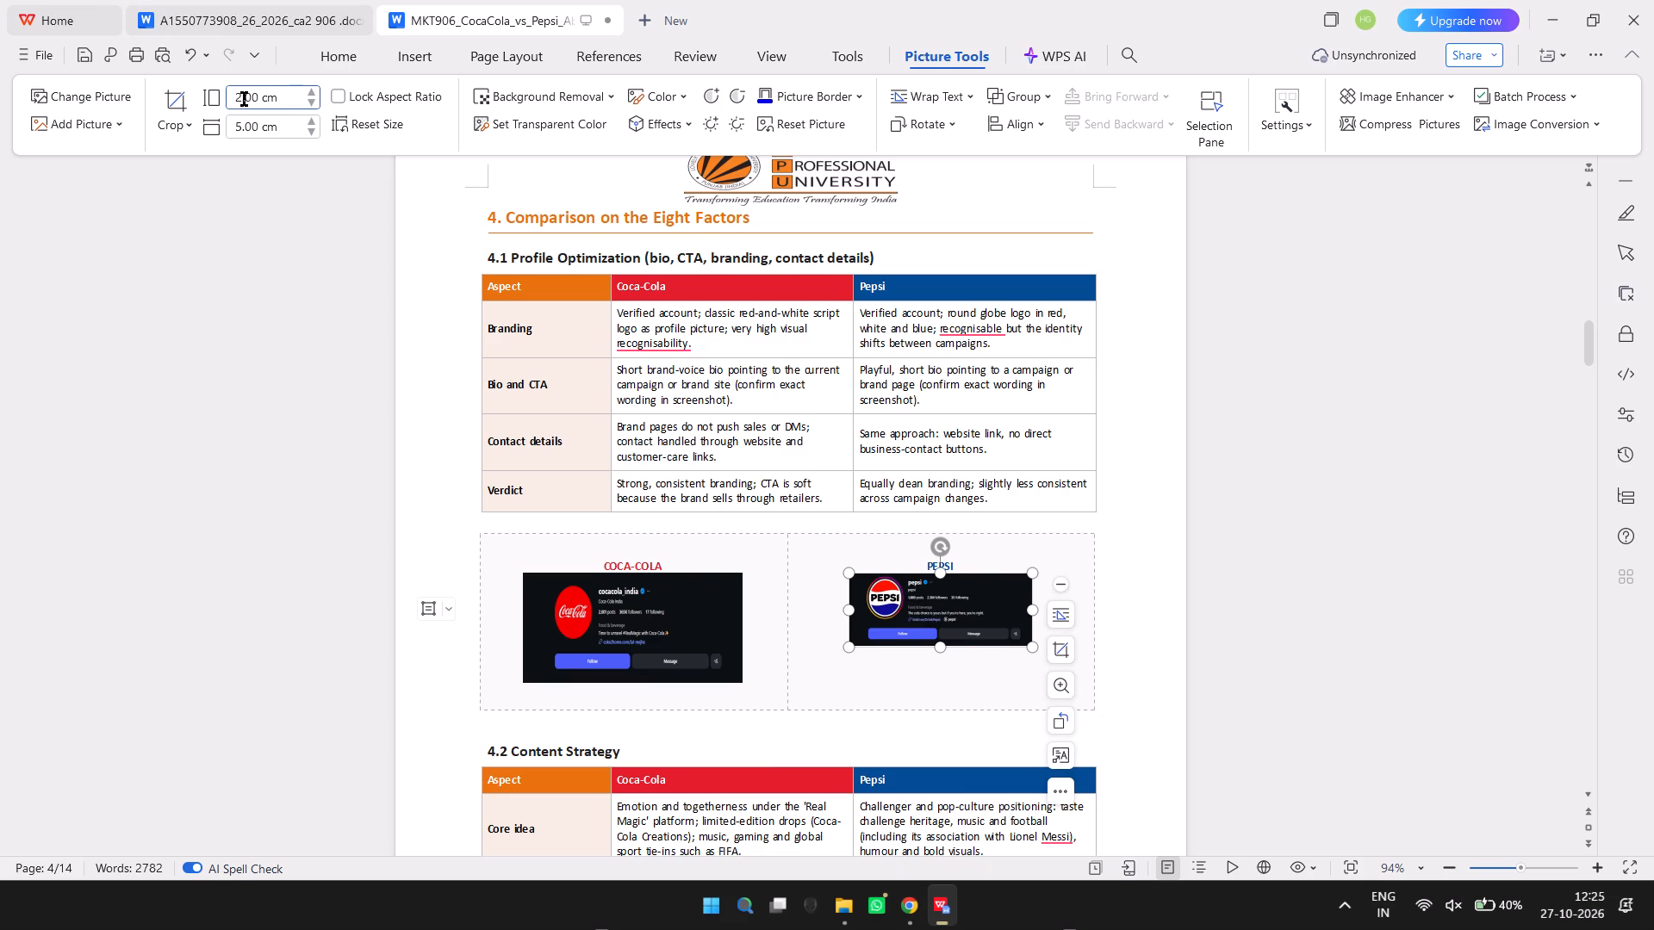
{"action": "key", "text": "Left"}
{"action": "key", "text": "BackSpace"}
{"action": "key", "text": "3"}
{"action": "key", "text": "Return"}
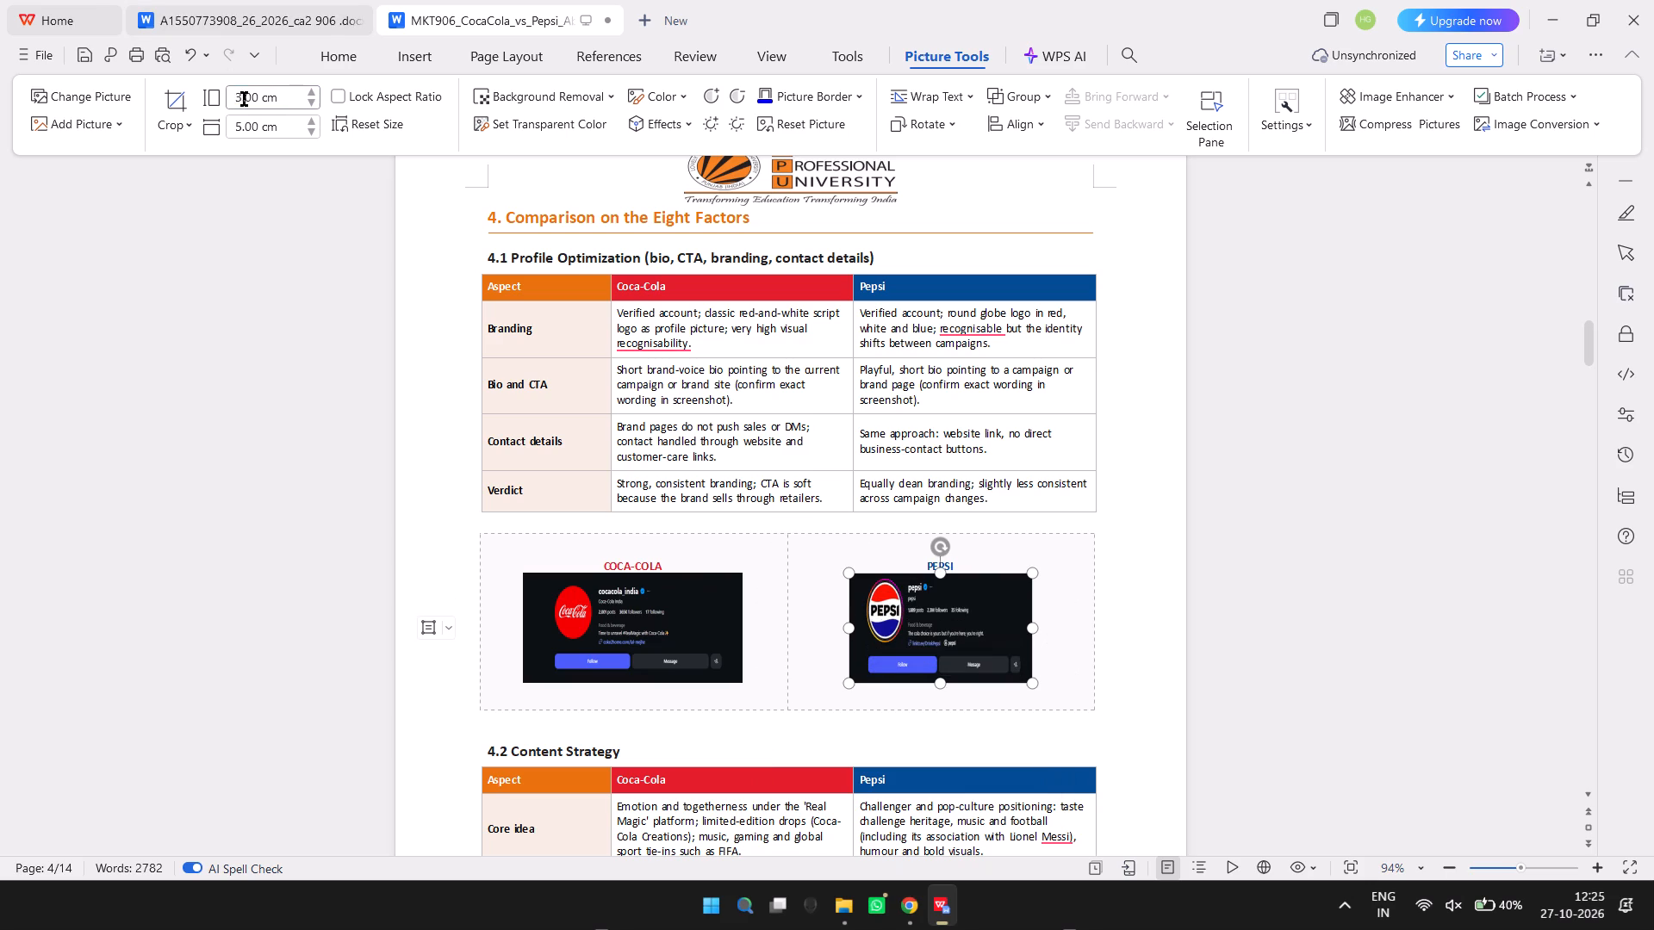
{"action": "left_click", "coordinate": [243, 121]}
{"action": "key", "text": "equal"}
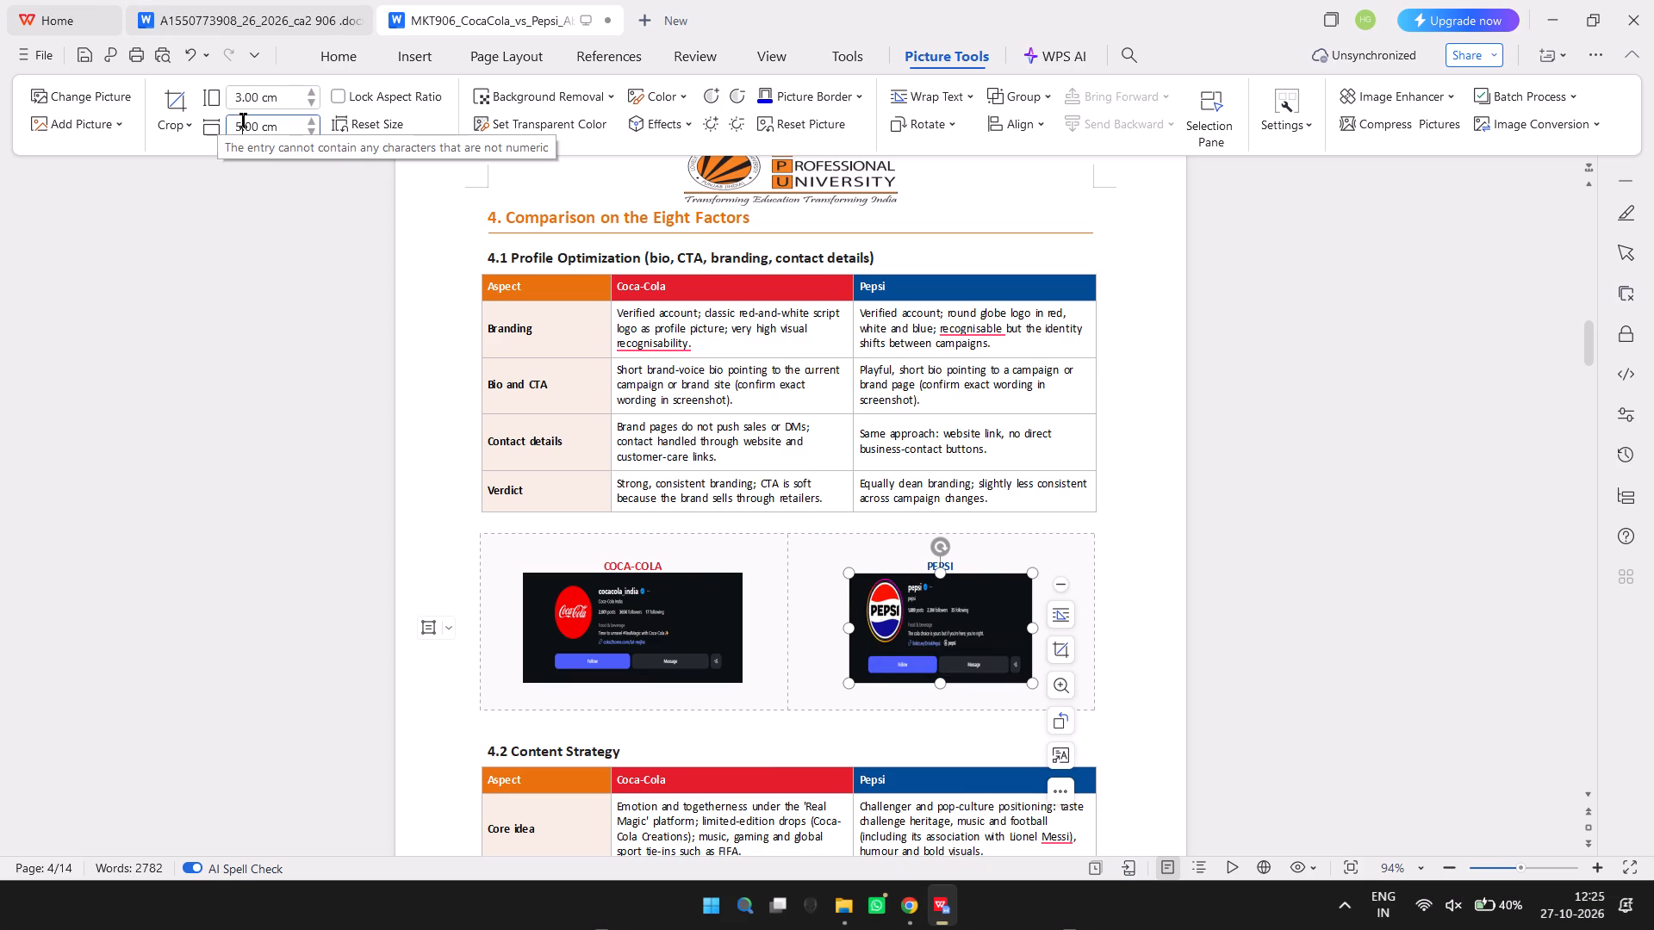
{"action": "key", "text": "BackSpace"}
{"action": "key", "text": "6"}
{"action": "key", "text": "Return"}
{"action": "left_click", "coordinate": [1203, 530]}
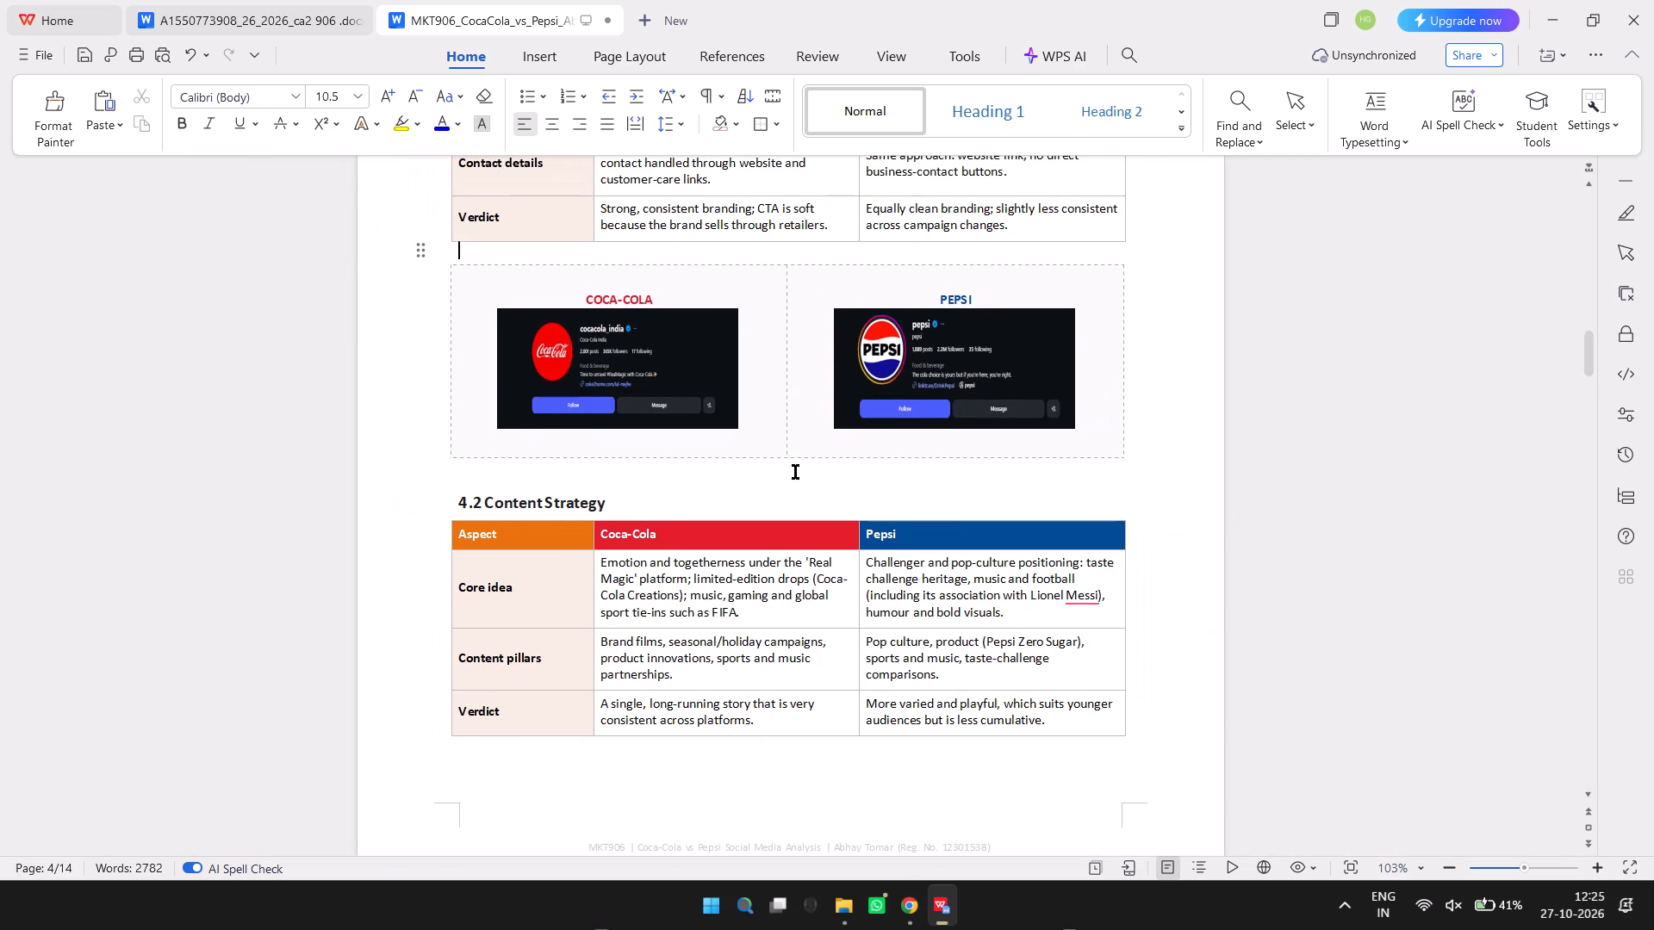
Switch to Chrome, search Instagram for cocacola, open the cocacola profile and look through its post grid.
{"action": "scroll", "coordinate": [795, 472], "scroll_direction": "down", "scroll_amount": 1}
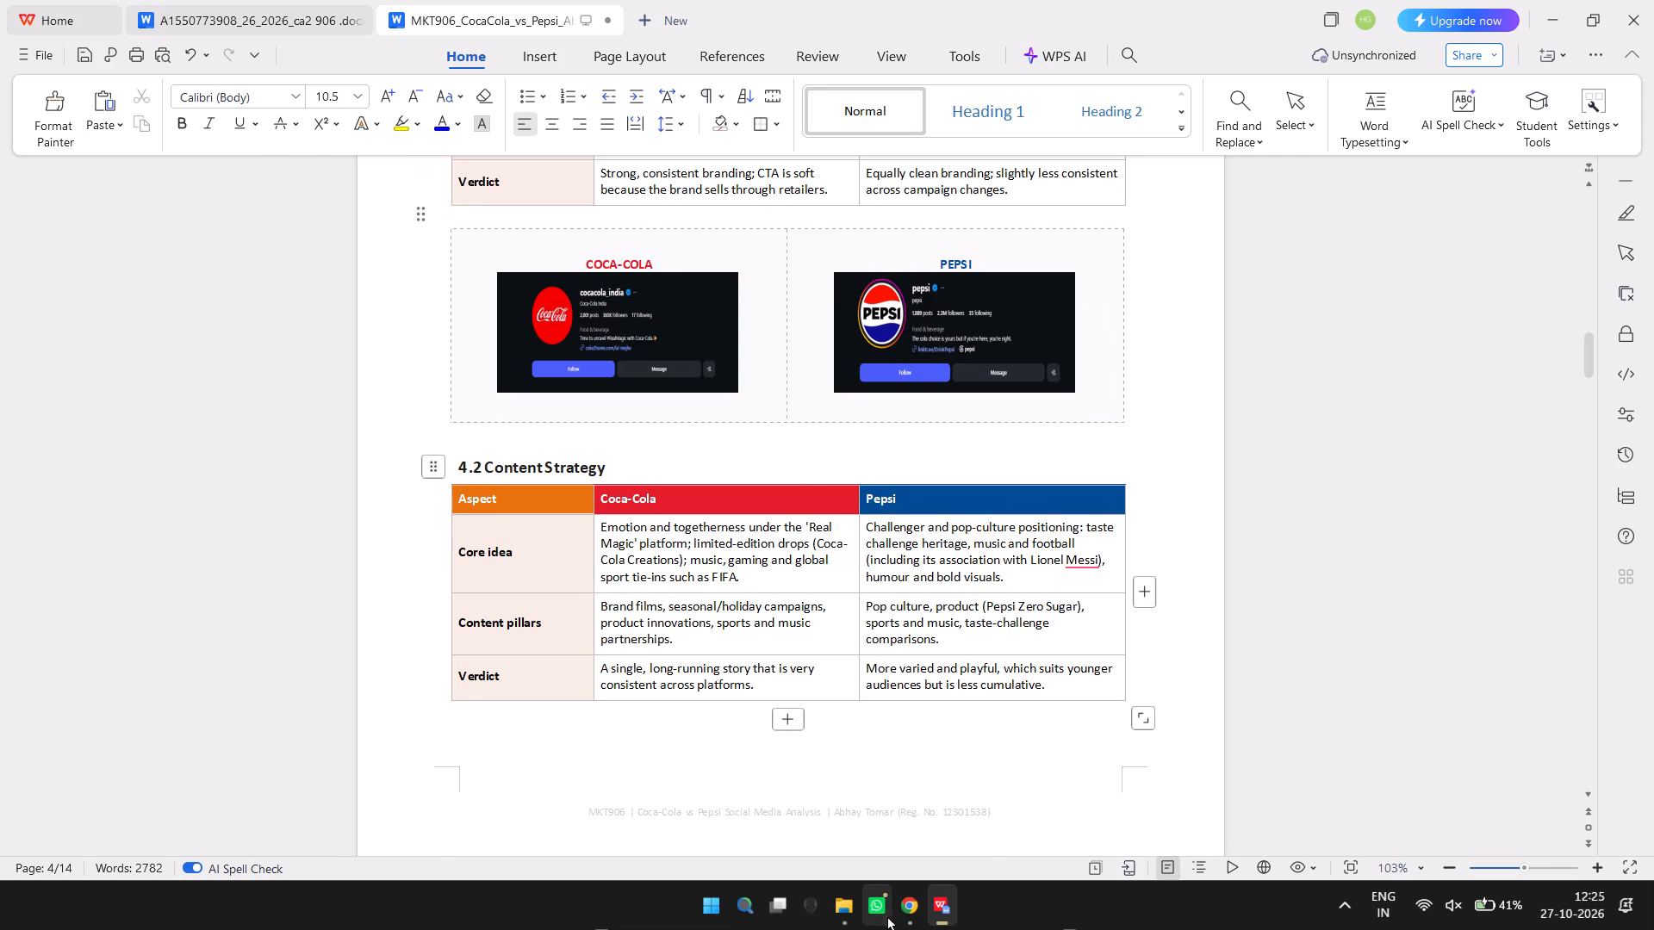
{"action": "left_click", "coordinate": [913, 929]}
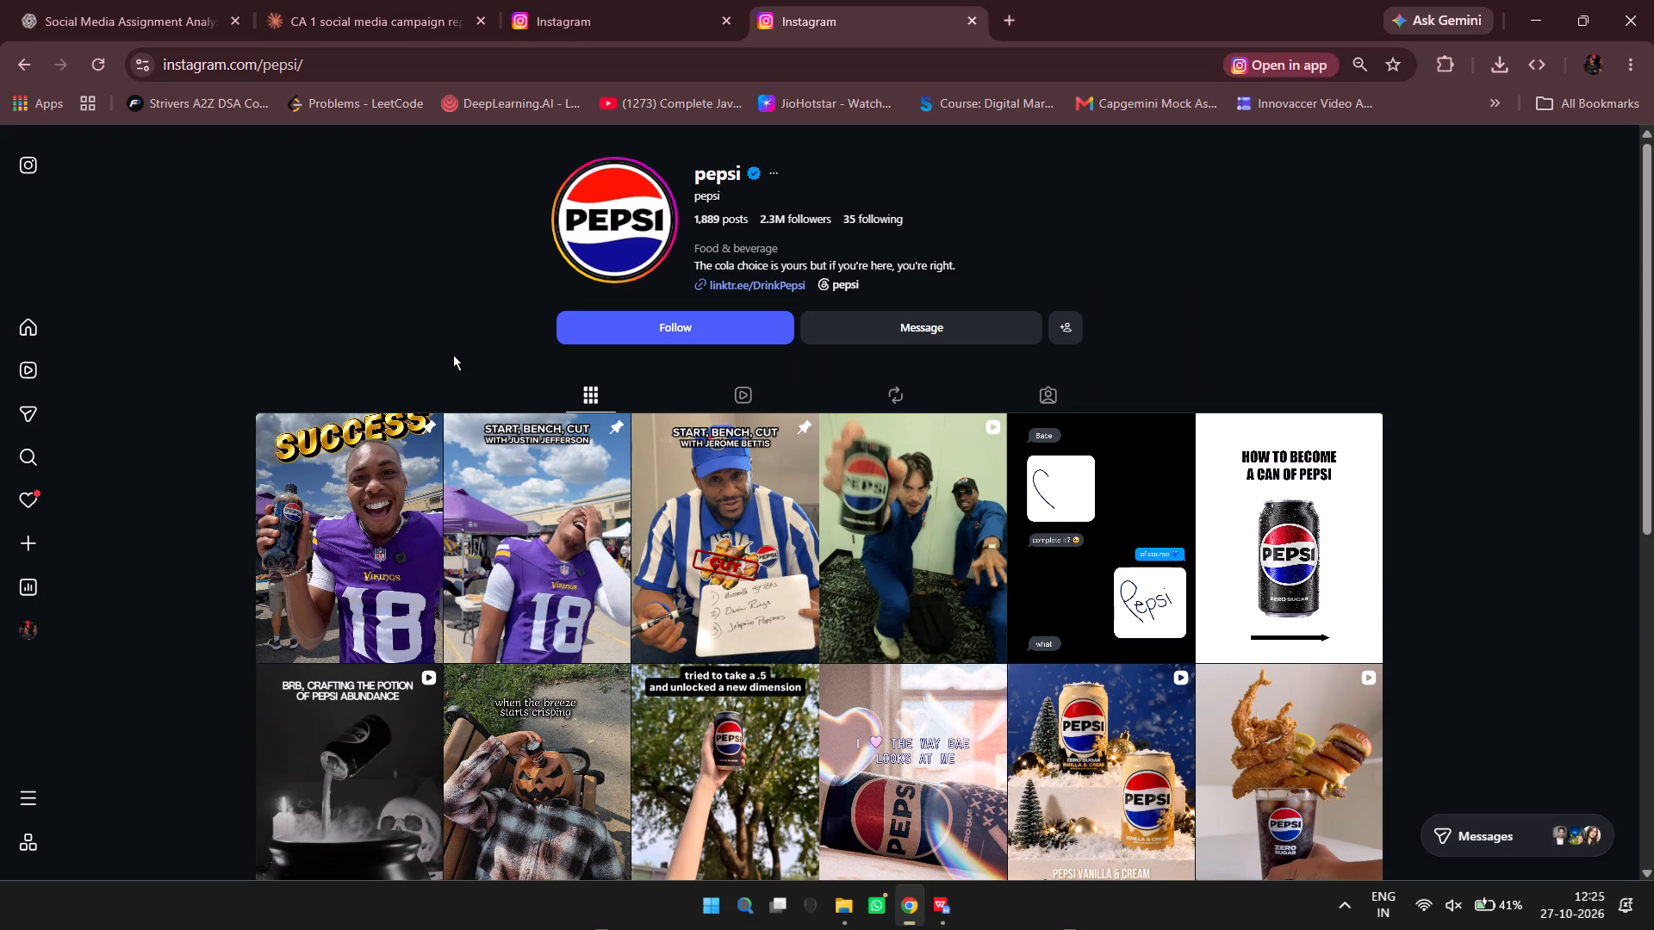
{"action": "left_click", "coordinate": [507, 0]}
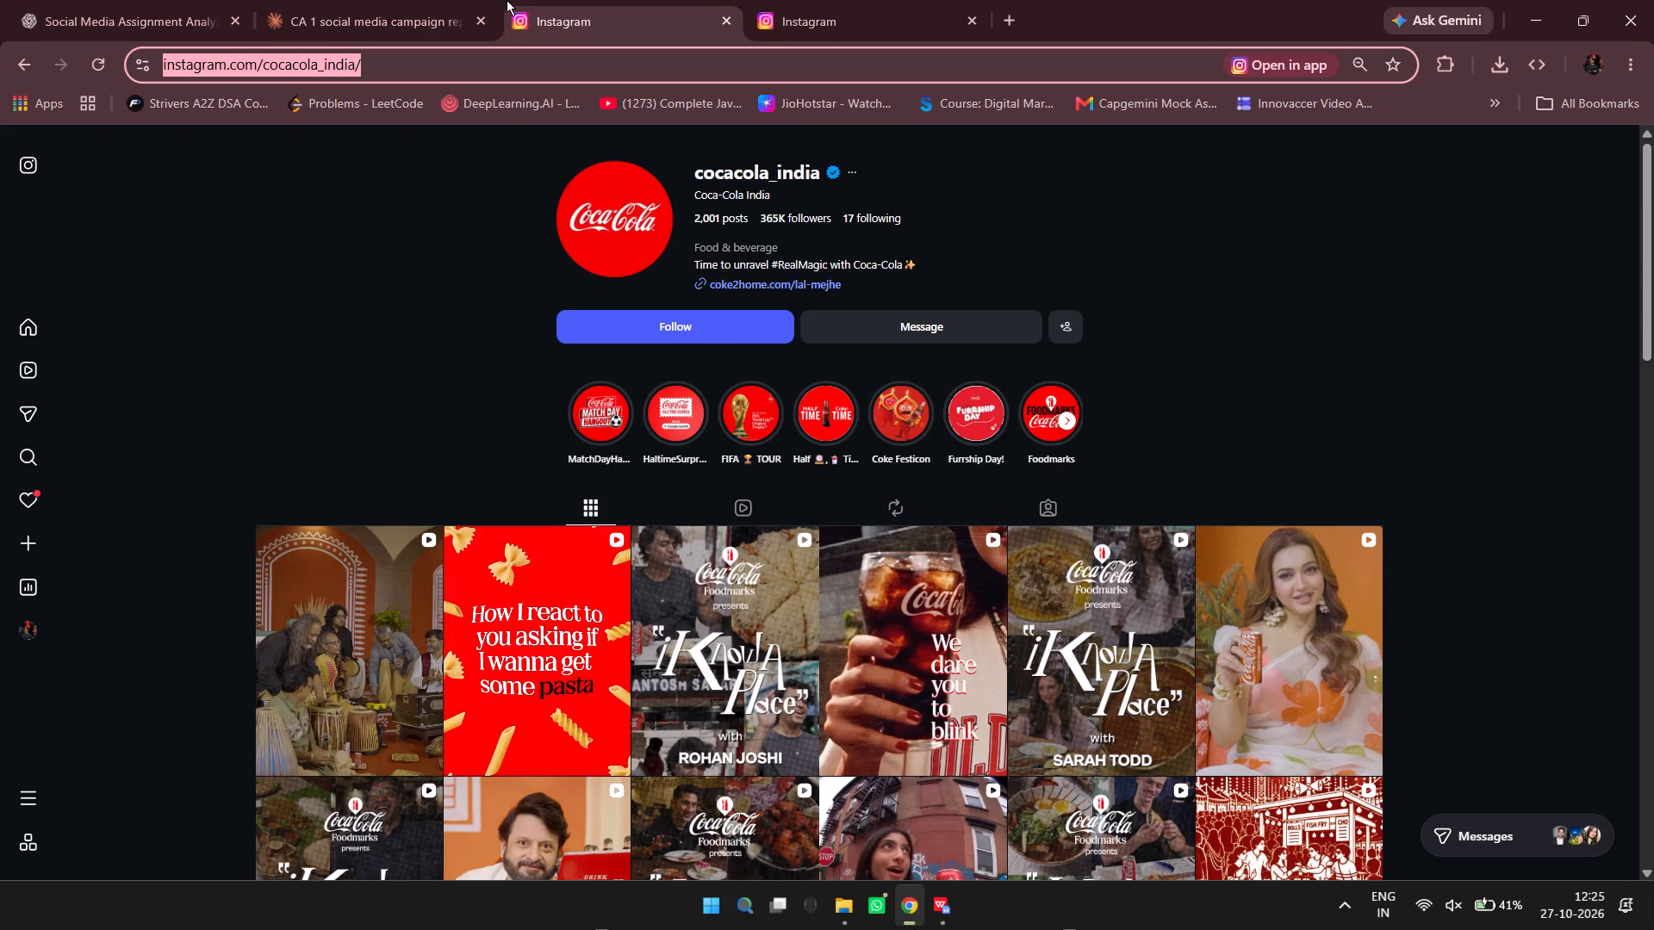
{"action": "scroll", "coordinate": [488, 406], "scroll_direction": "right", "scroll_amount": 3}
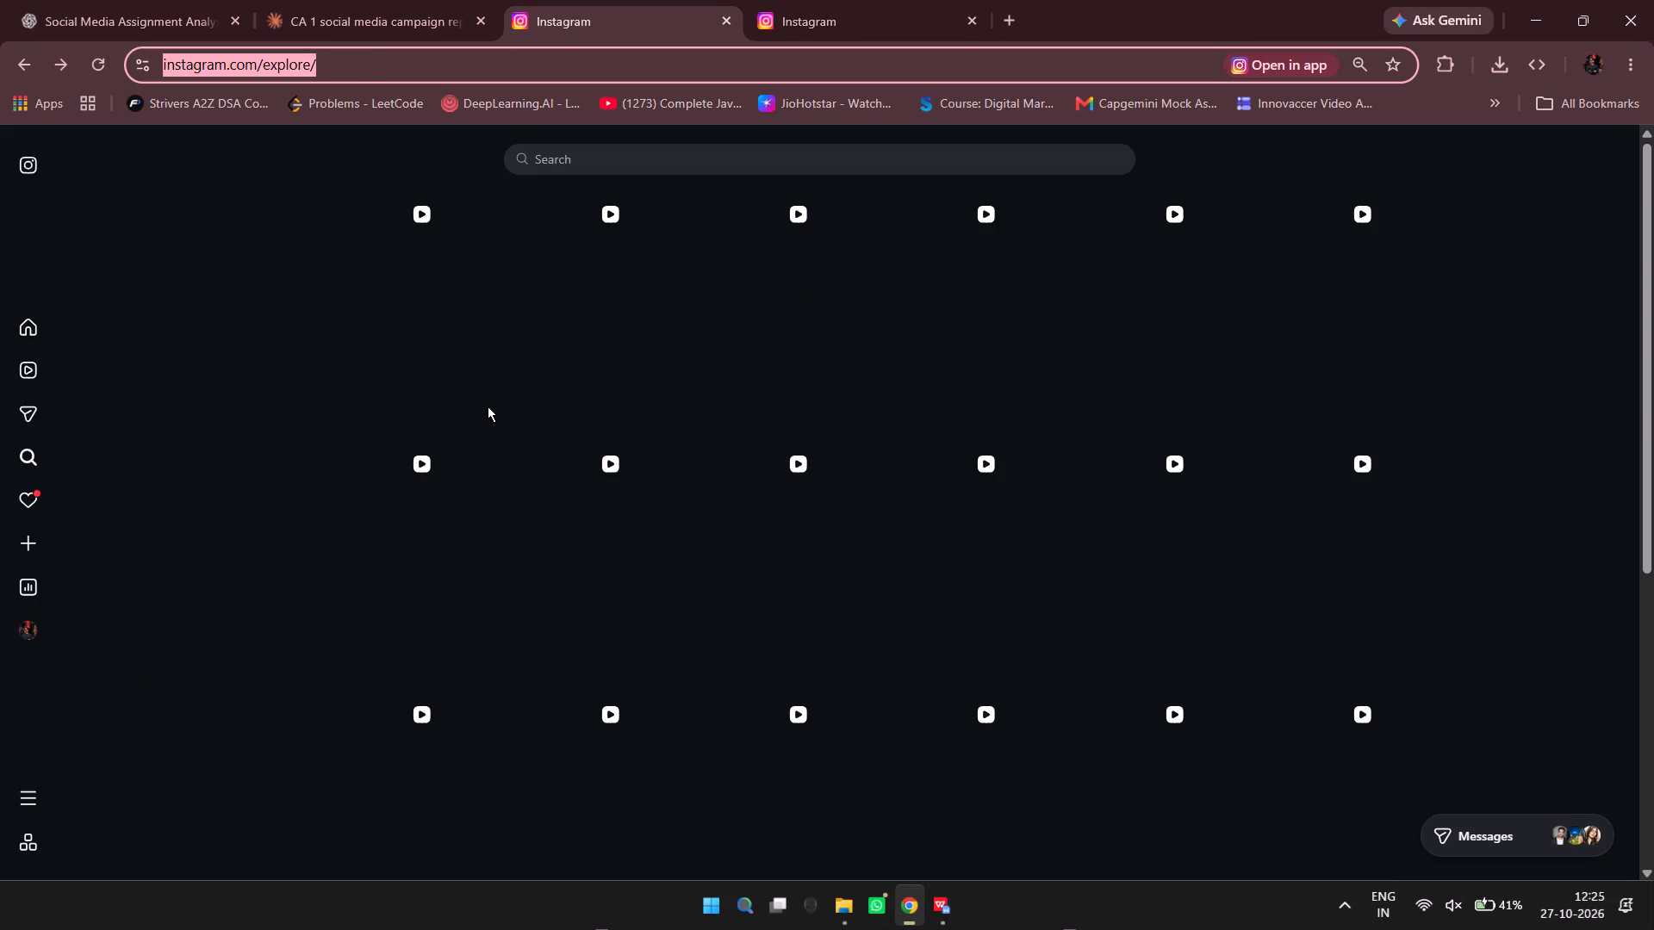
{"action": "left_click", "coordinate": [549, 158]}
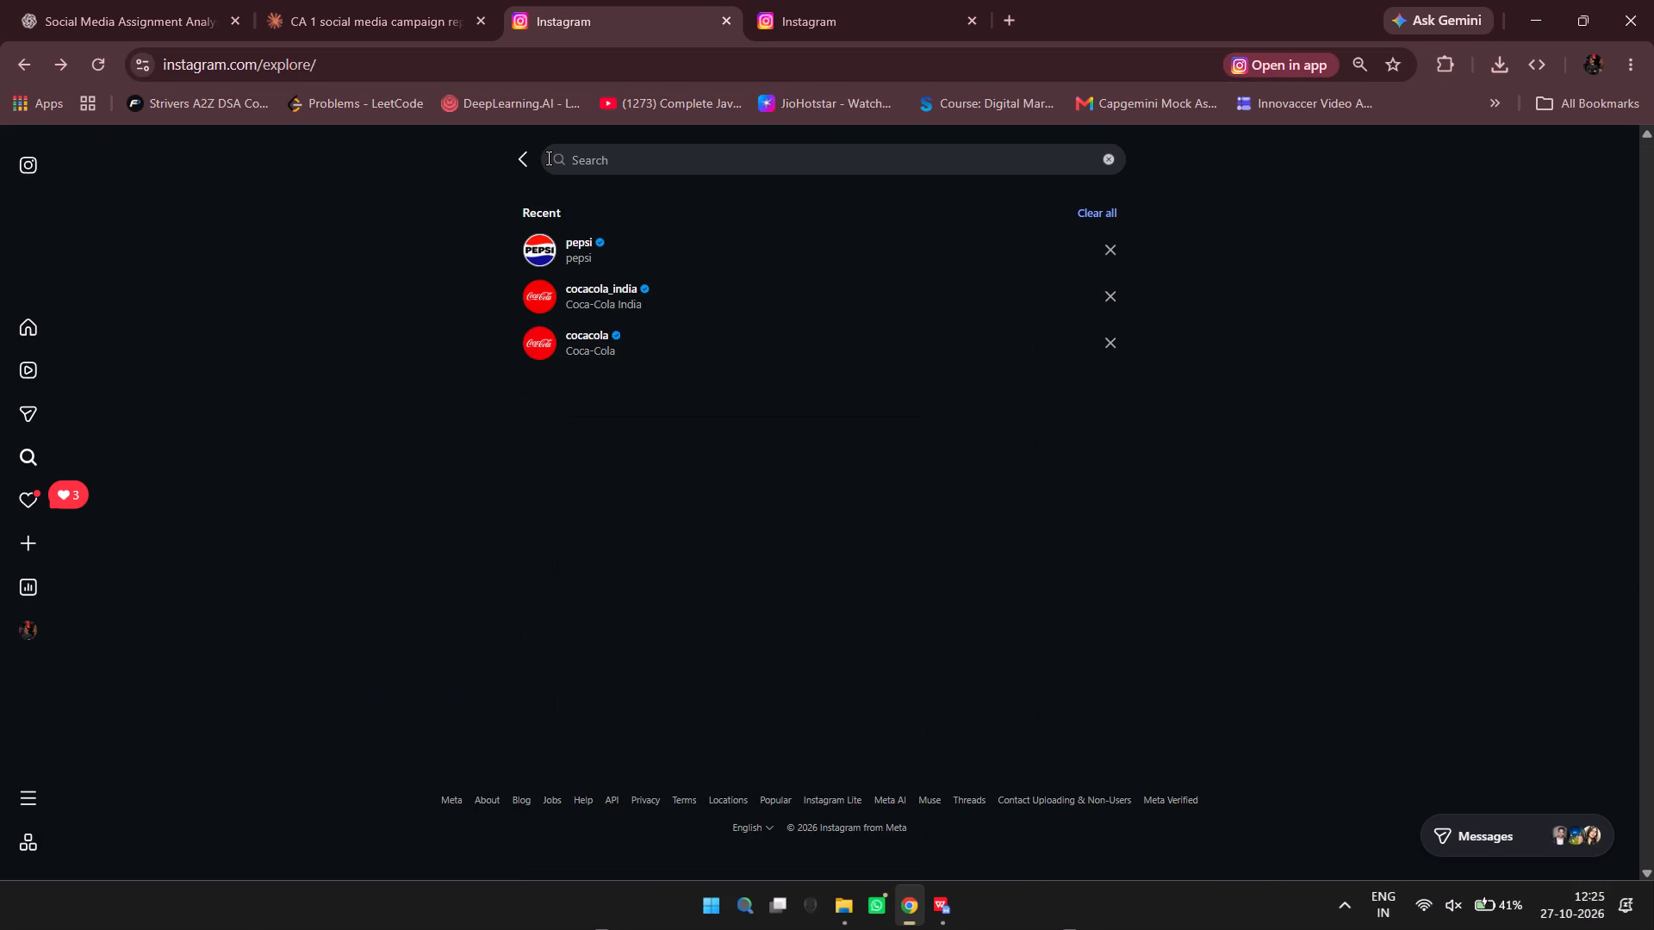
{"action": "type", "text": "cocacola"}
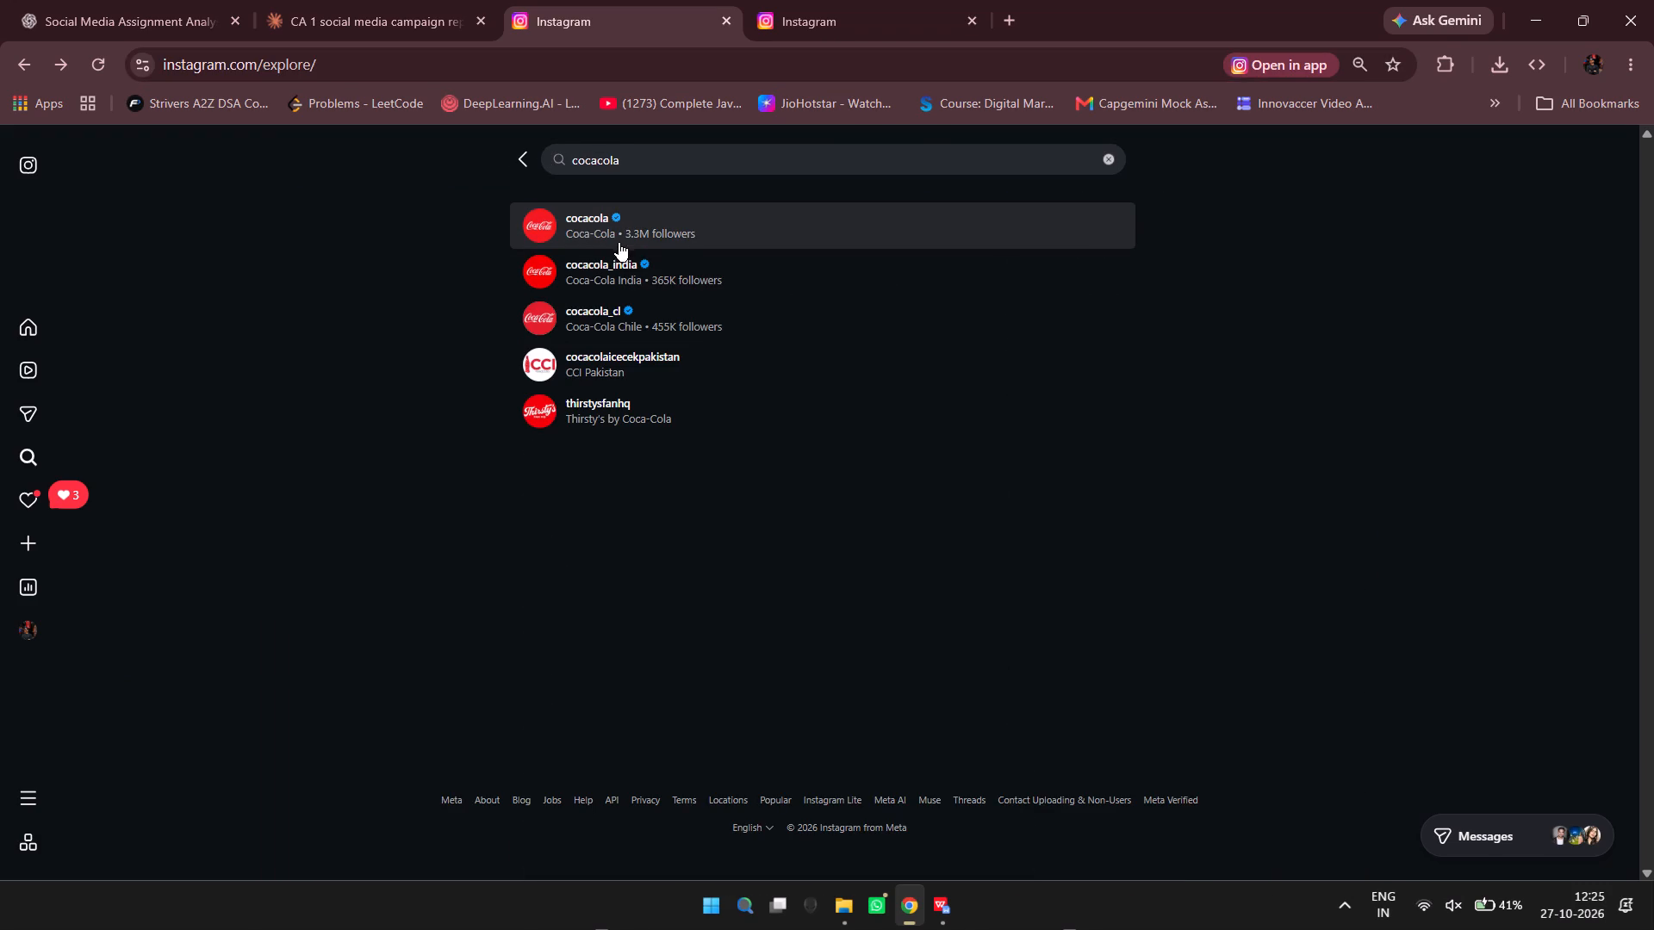
{"action": "left_click", "coordinate": [619, 236]}
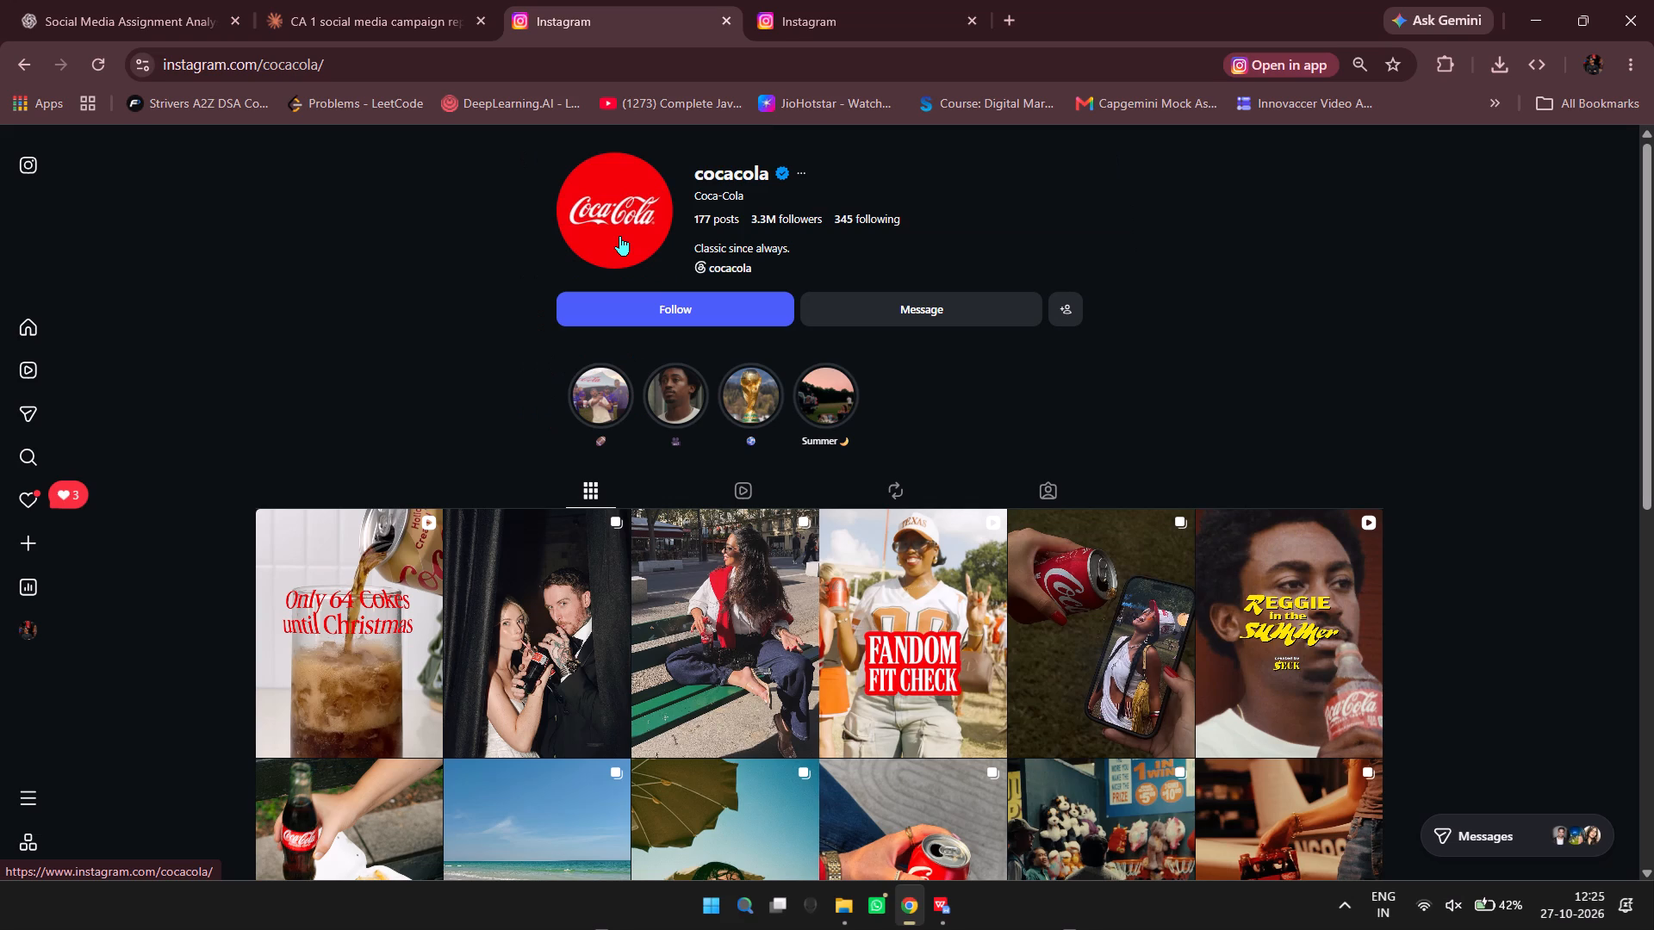
{"action": "scroll", "coordinate": [619, 236], "scroll_direction": "down", "scroll_amount": 2}
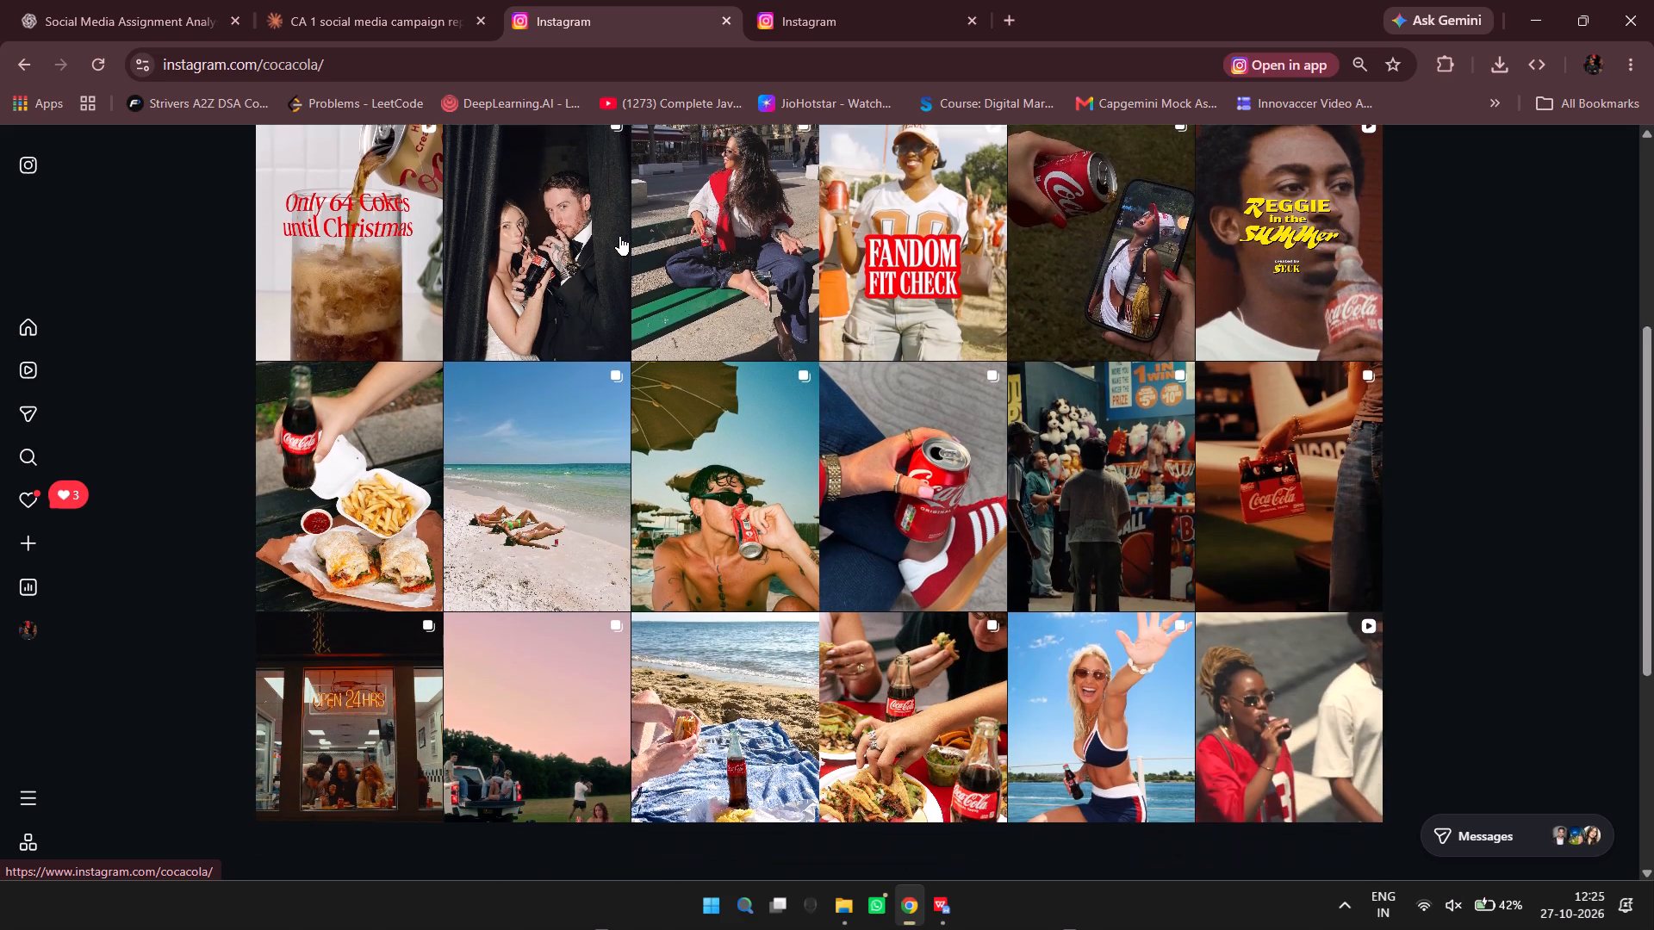
{"action": "scroll", "coordinate": [619, 236], "scroll_direction": "down", "scroll_amount": 7}
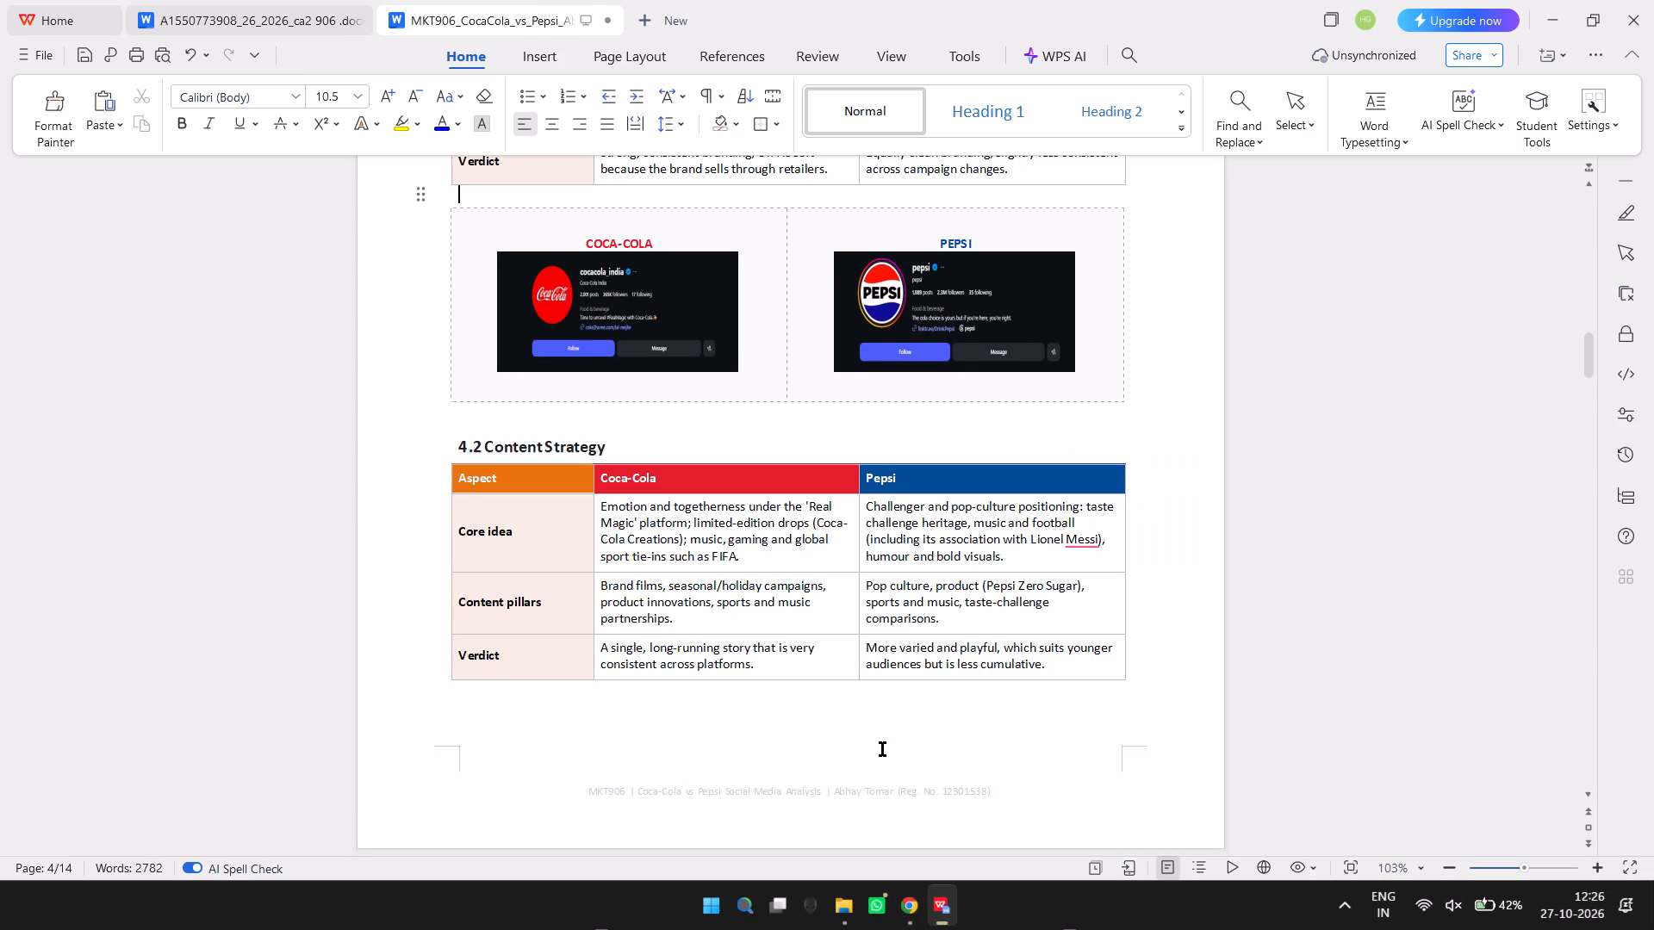
Review sections 4.2 and 4.3 of the report, checking which Coca-Cola and Pepsi screenshots their placeholders ask for.
{"action": "scroll", "coordinate": [882, 749], "scroll_direction": "down", "scroll_amount": 2}
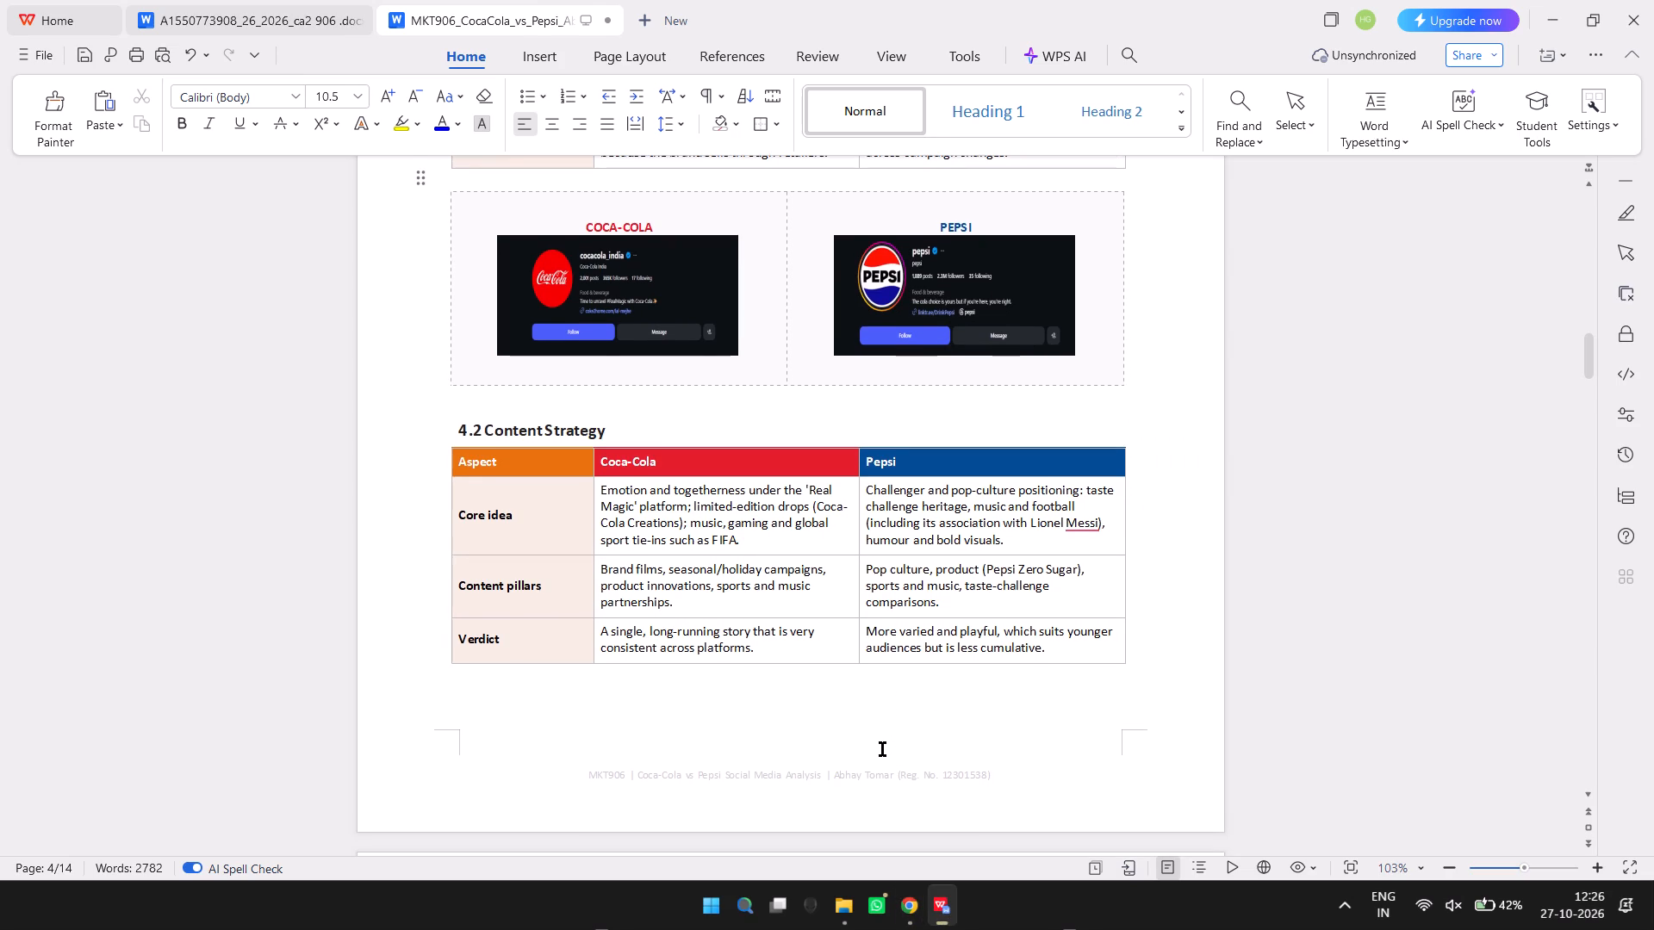
{"action": "scroll", "coordinate": [882, 749], "scroll_direction": "down", "scroll_amount": 3}
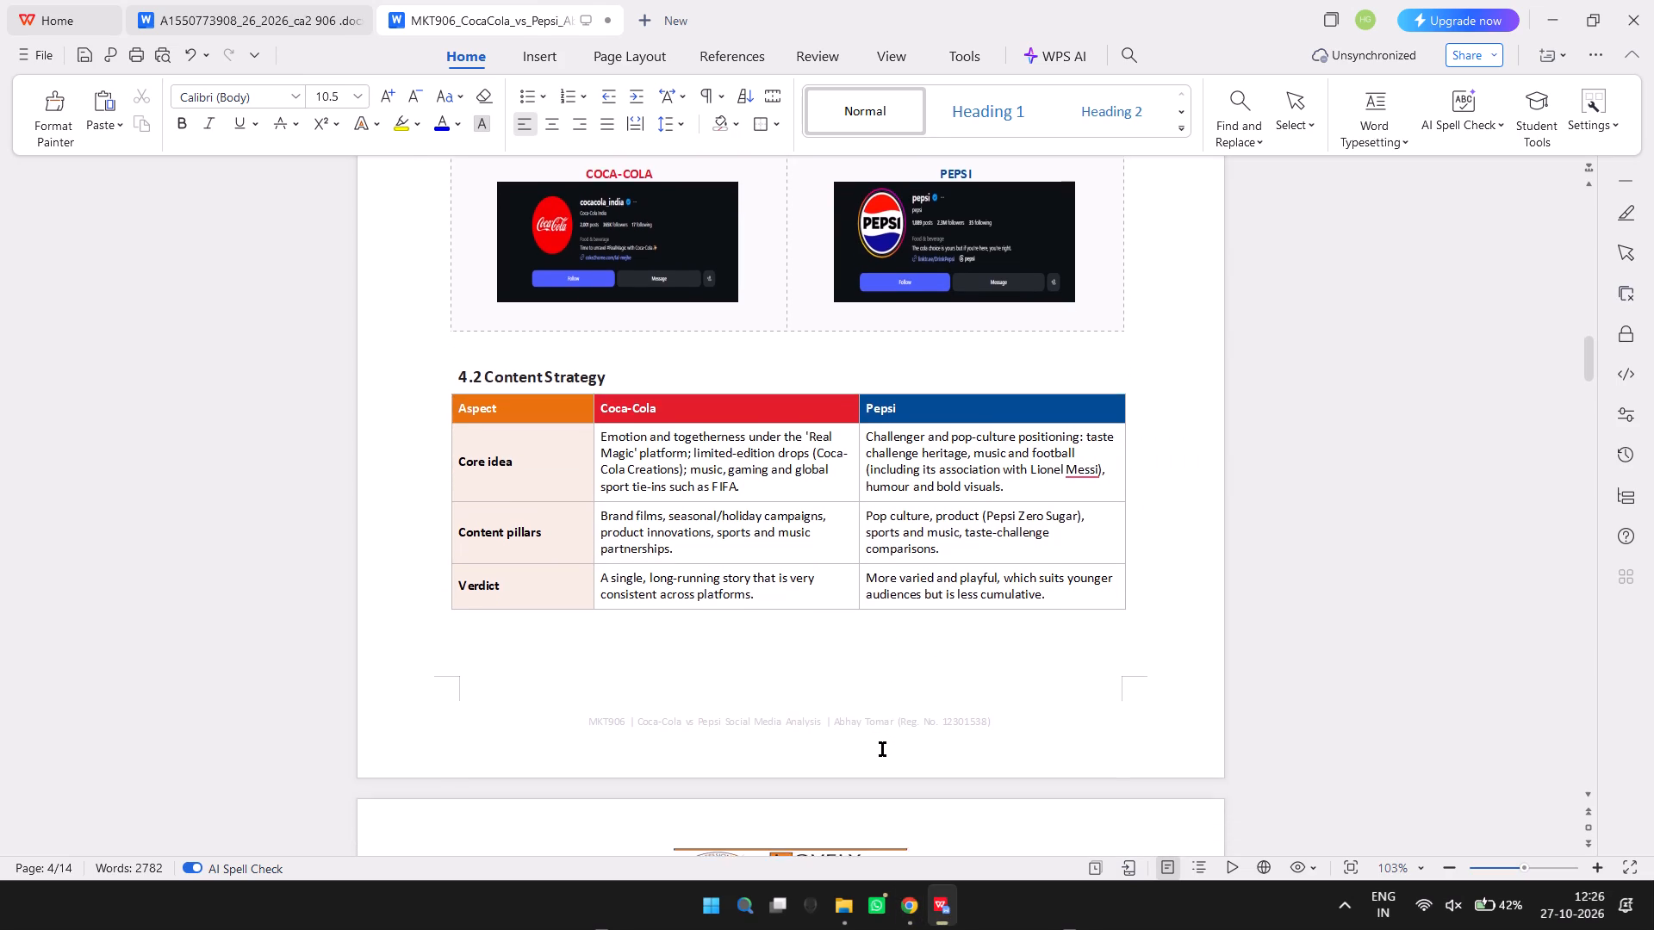
{"action": "scroll", "coordinate": [882, 749], "scroll_direction": "down", "scroll_amount": 4}
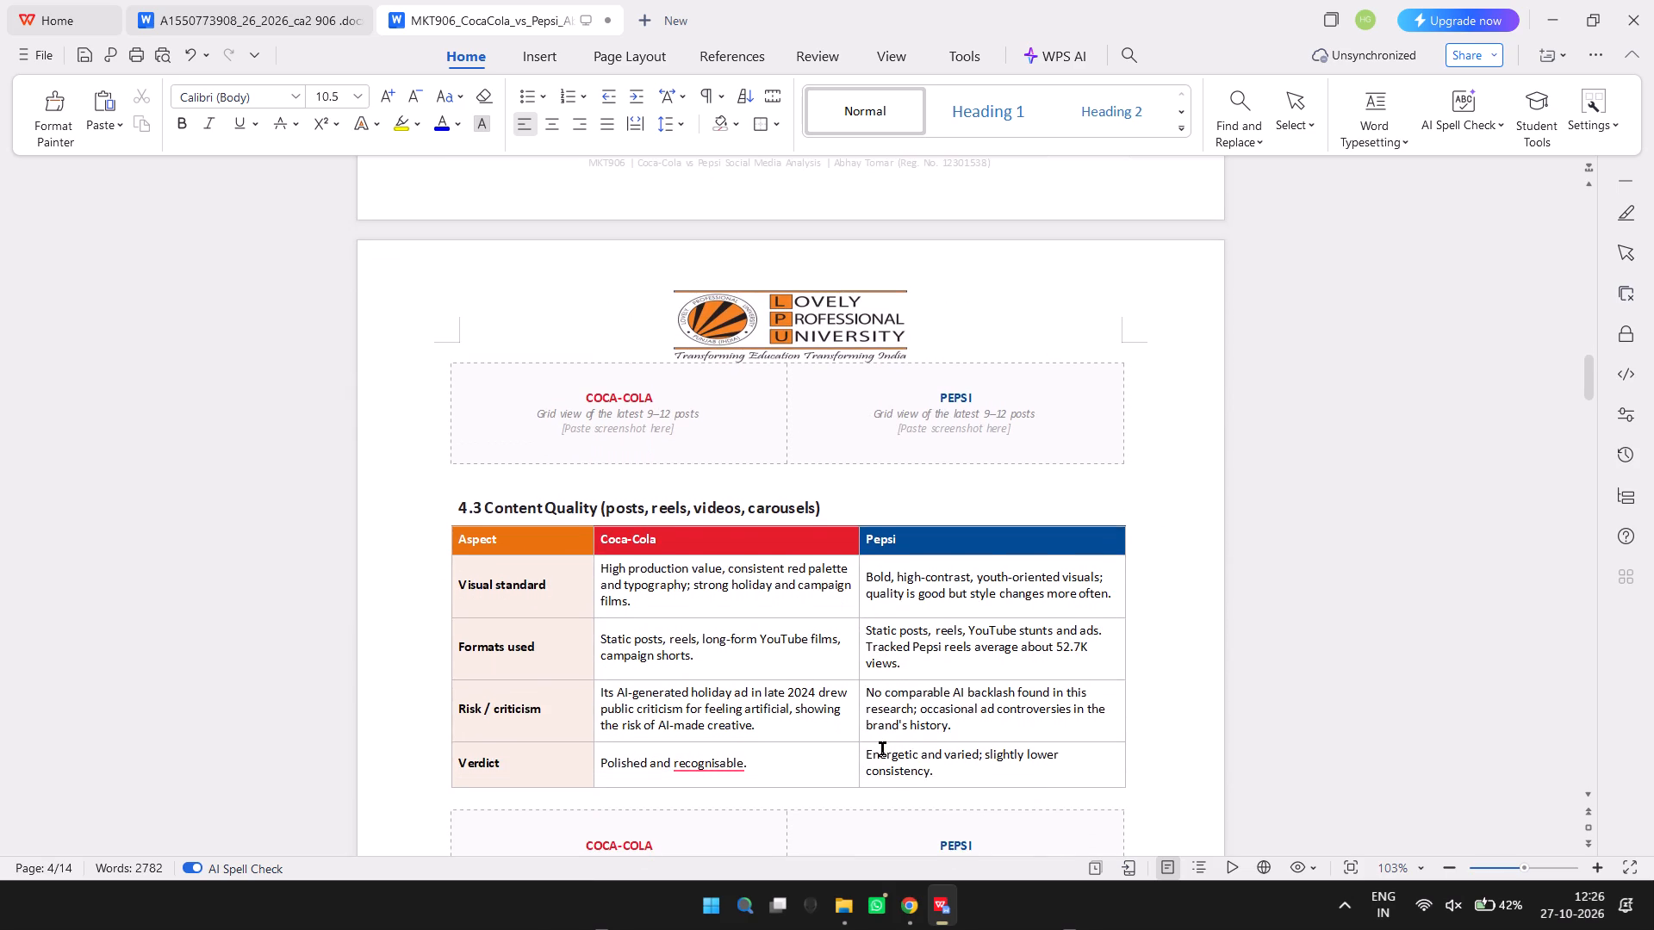
{"action": "scroll", "coordinate": [882, 749], "scroll_direction": "down", "scroll_amount": 2}
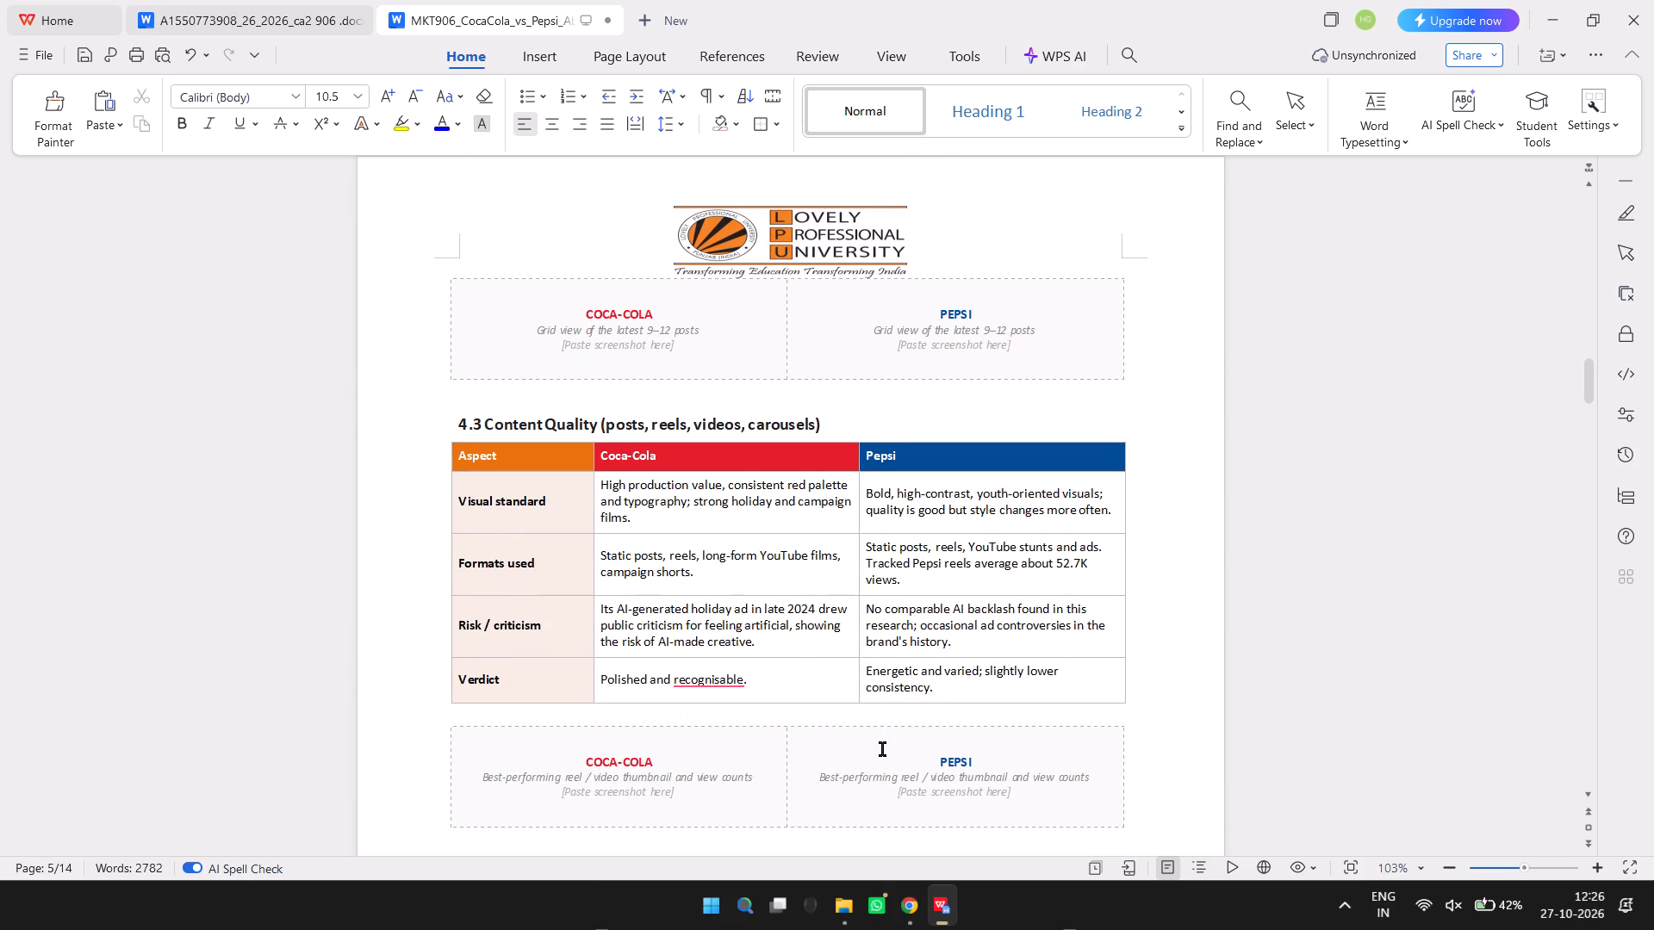
{"action": "scroll", "coordinate": [882, 749], "scroll_direction": "down", "scroll_amount": 1}
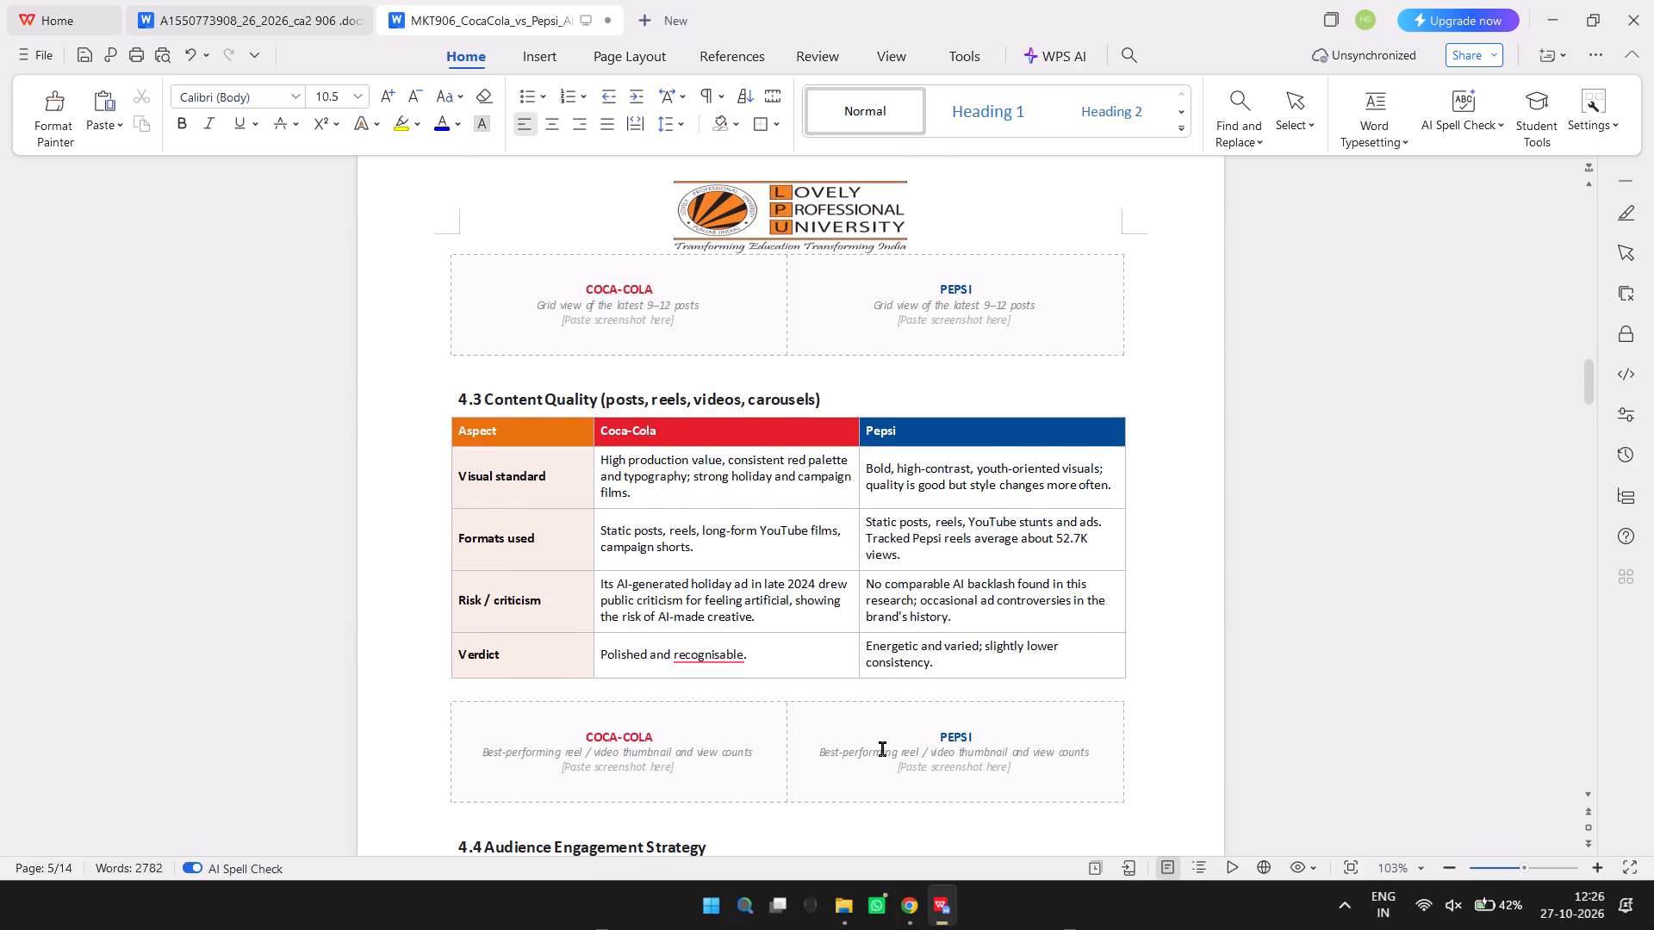
{"action": "scroll", "coordinate": [882, 749], "scroll_direction": "down", "scroll_amount": 3}
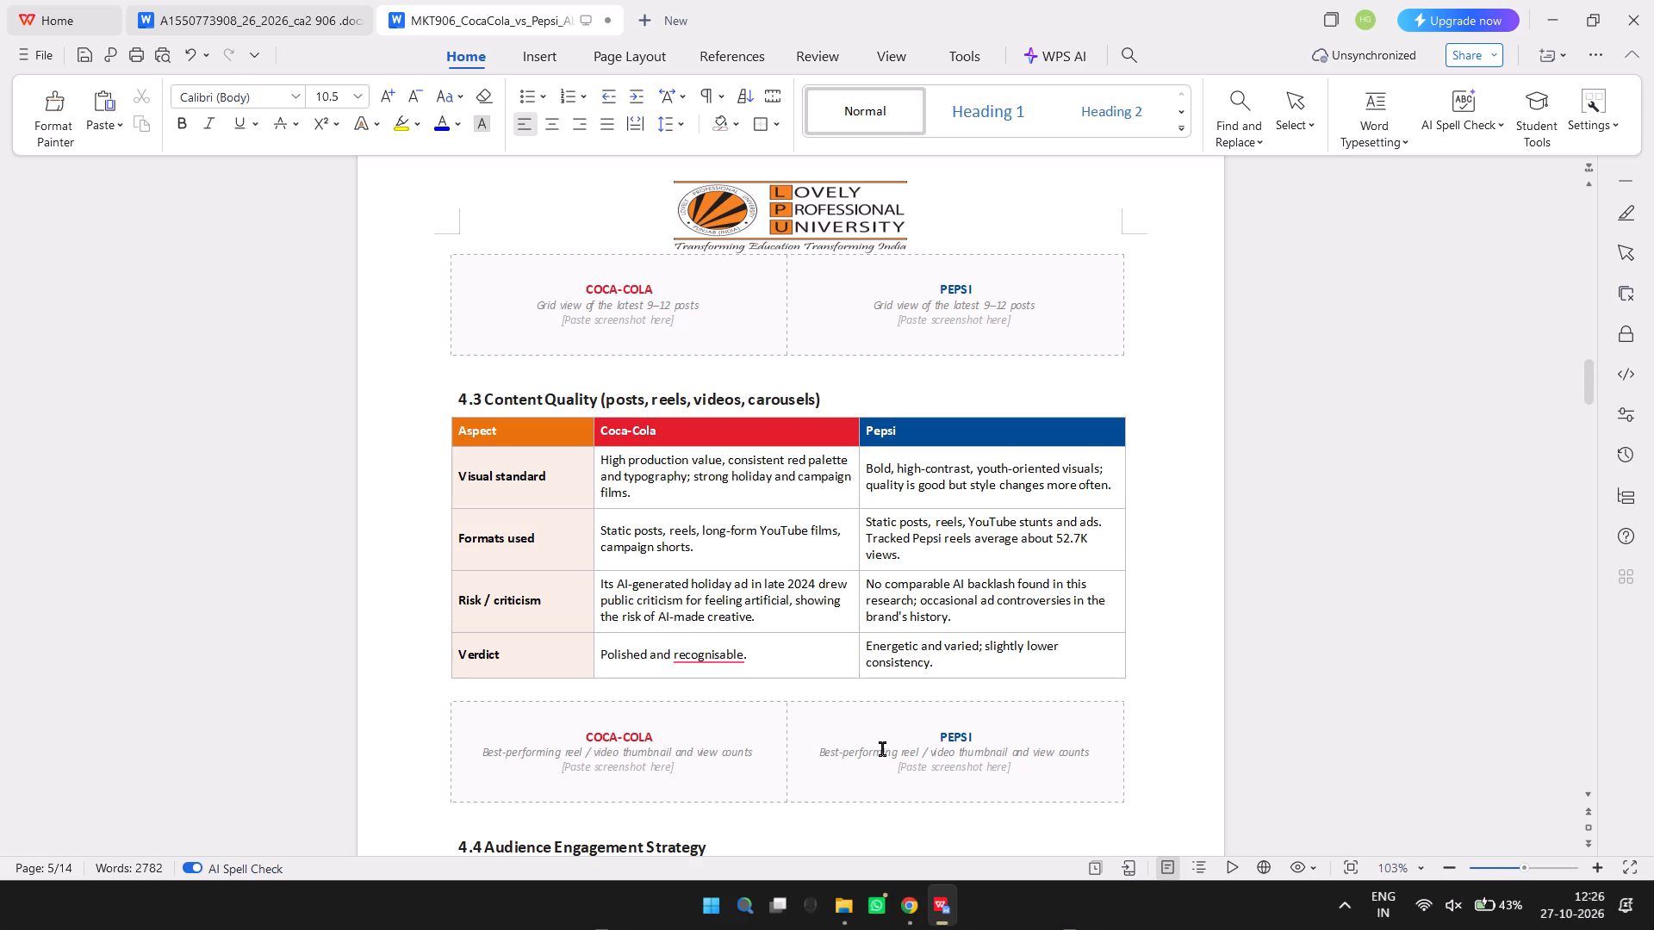
{"action": "scroll", "coordinate": [882, 749], "scroll_direction": "down", "scroll_amount": 1}
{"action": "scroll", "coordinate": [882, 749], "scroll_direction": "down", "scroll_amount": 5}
Look through sections 4.3 and 4.4, checking the comparison tables and the Coca-Cola and Pepsi screenshot placeholders still to fill.
{"action": "scroll", "coordinate": [882, 749], "scroll_direction": "down", "scroll_amount": 5}
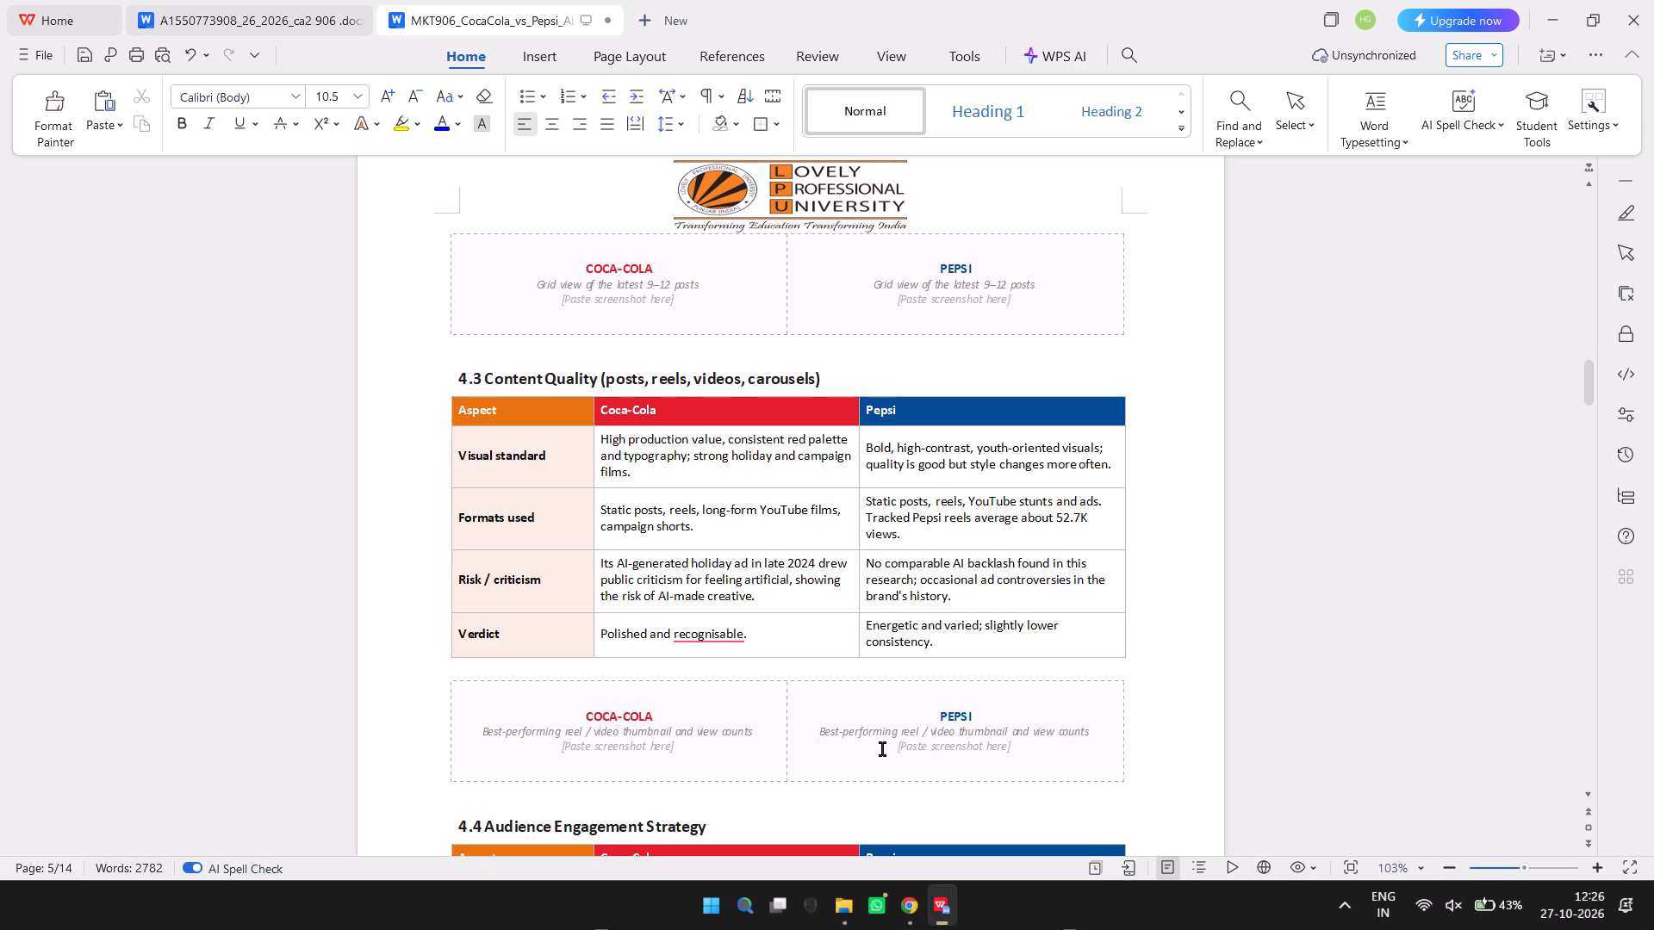
{"action": "scroll", "coordinate": [882, 749], "scroll_direction": "down", "scroll_amount": 1}
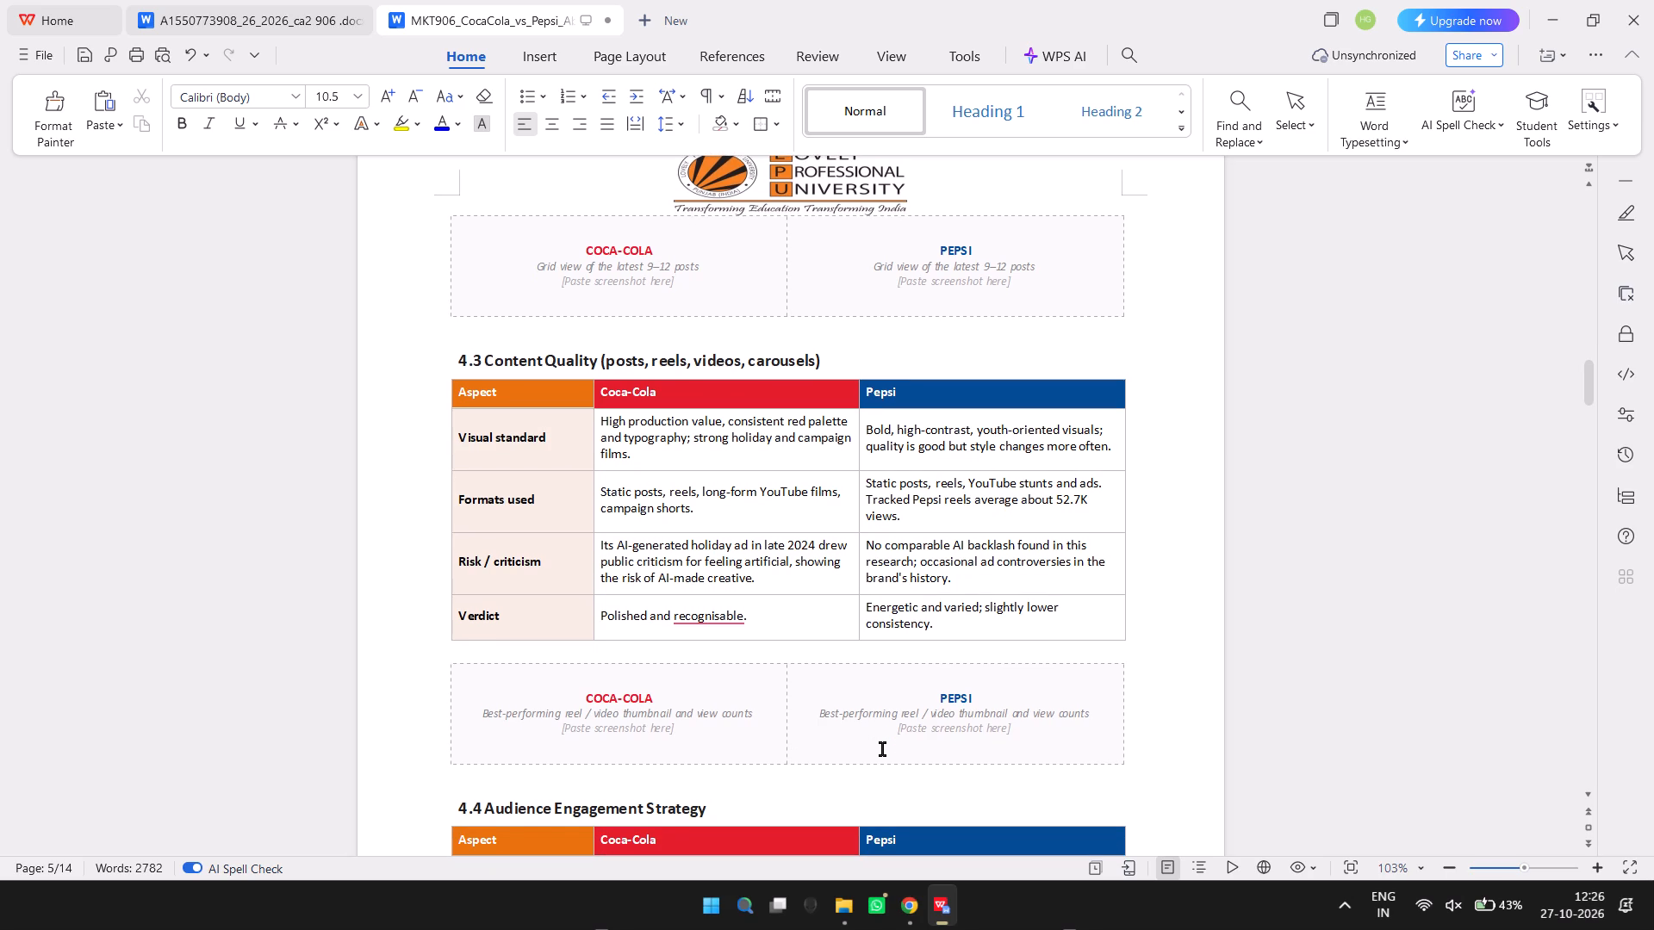
{"action": "scroll", "coordinate": [882, 749], "scroll_direction": "down", "scroll_amount": 6}
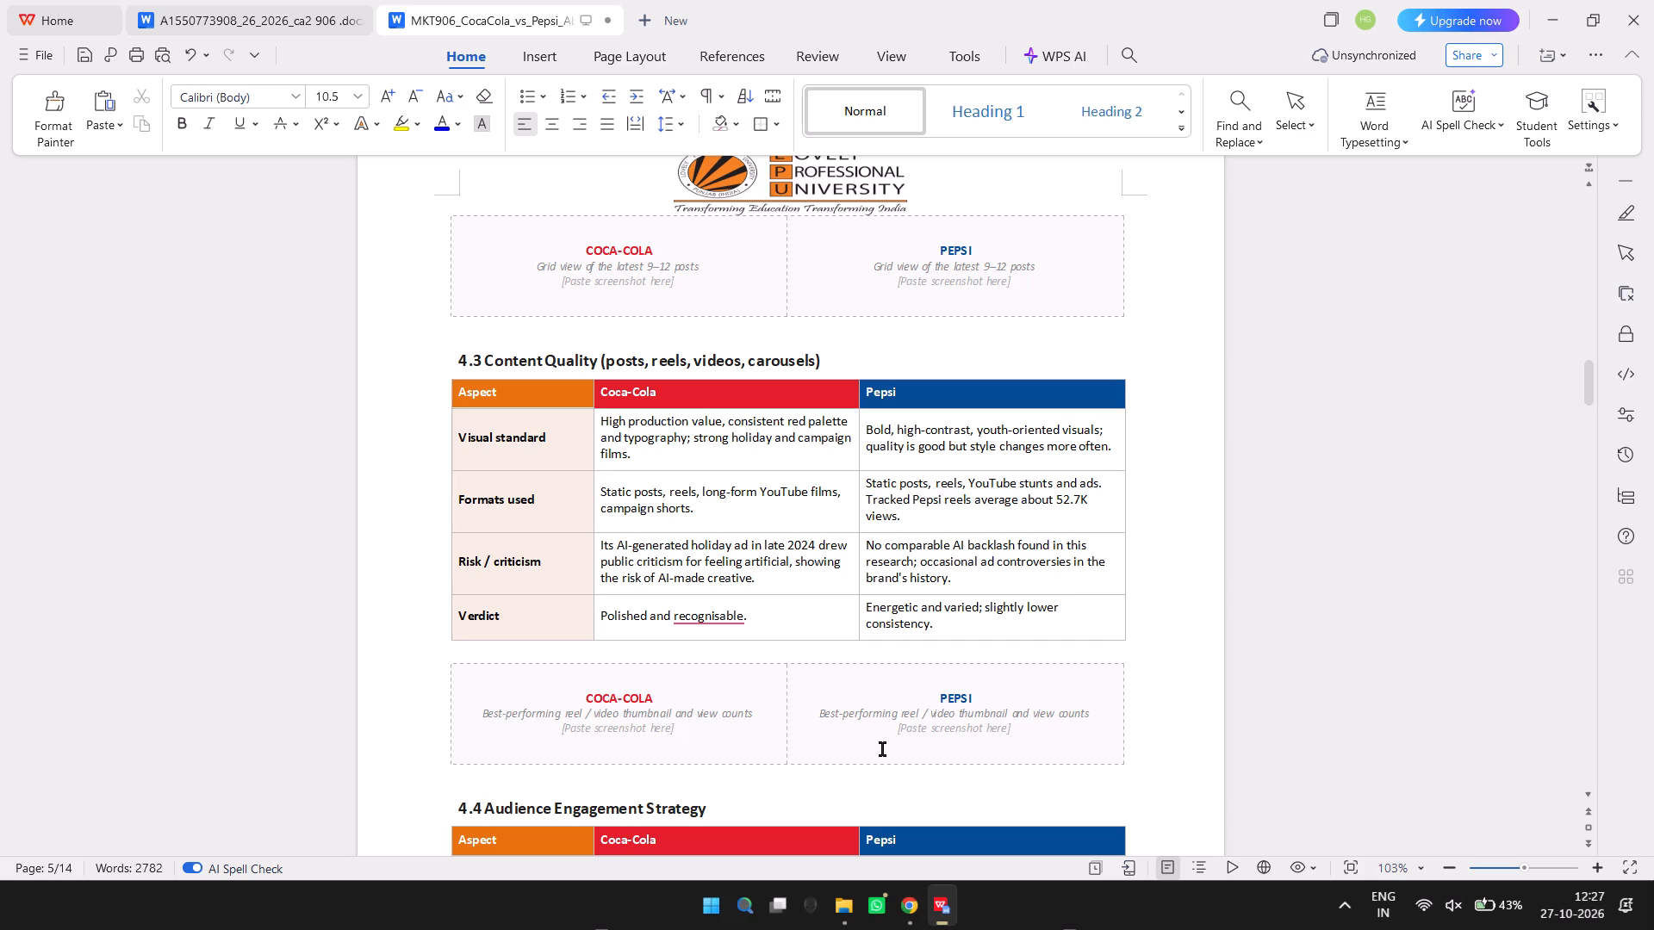
{"action": "scroll", "coordinate": [882, 749], "scroll_direction": "down", "scroll_amount": 1}
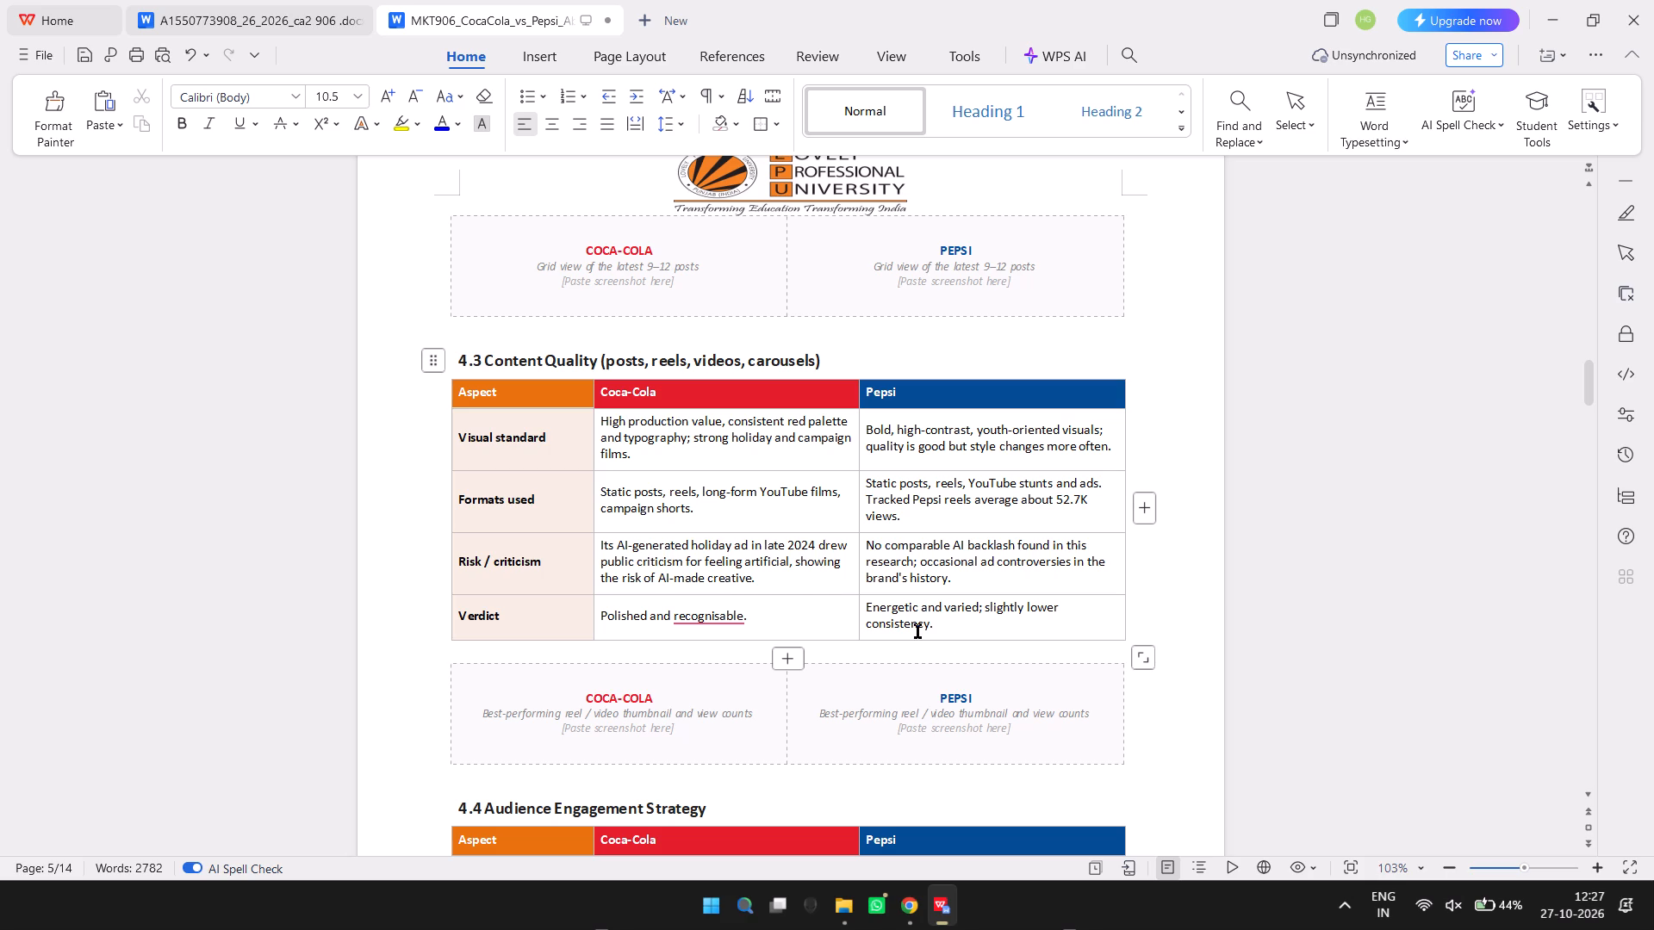
{"action": "scroll", "coordinate": [917, 631], "scroll_direction": "down", "scroll_amount": 1}
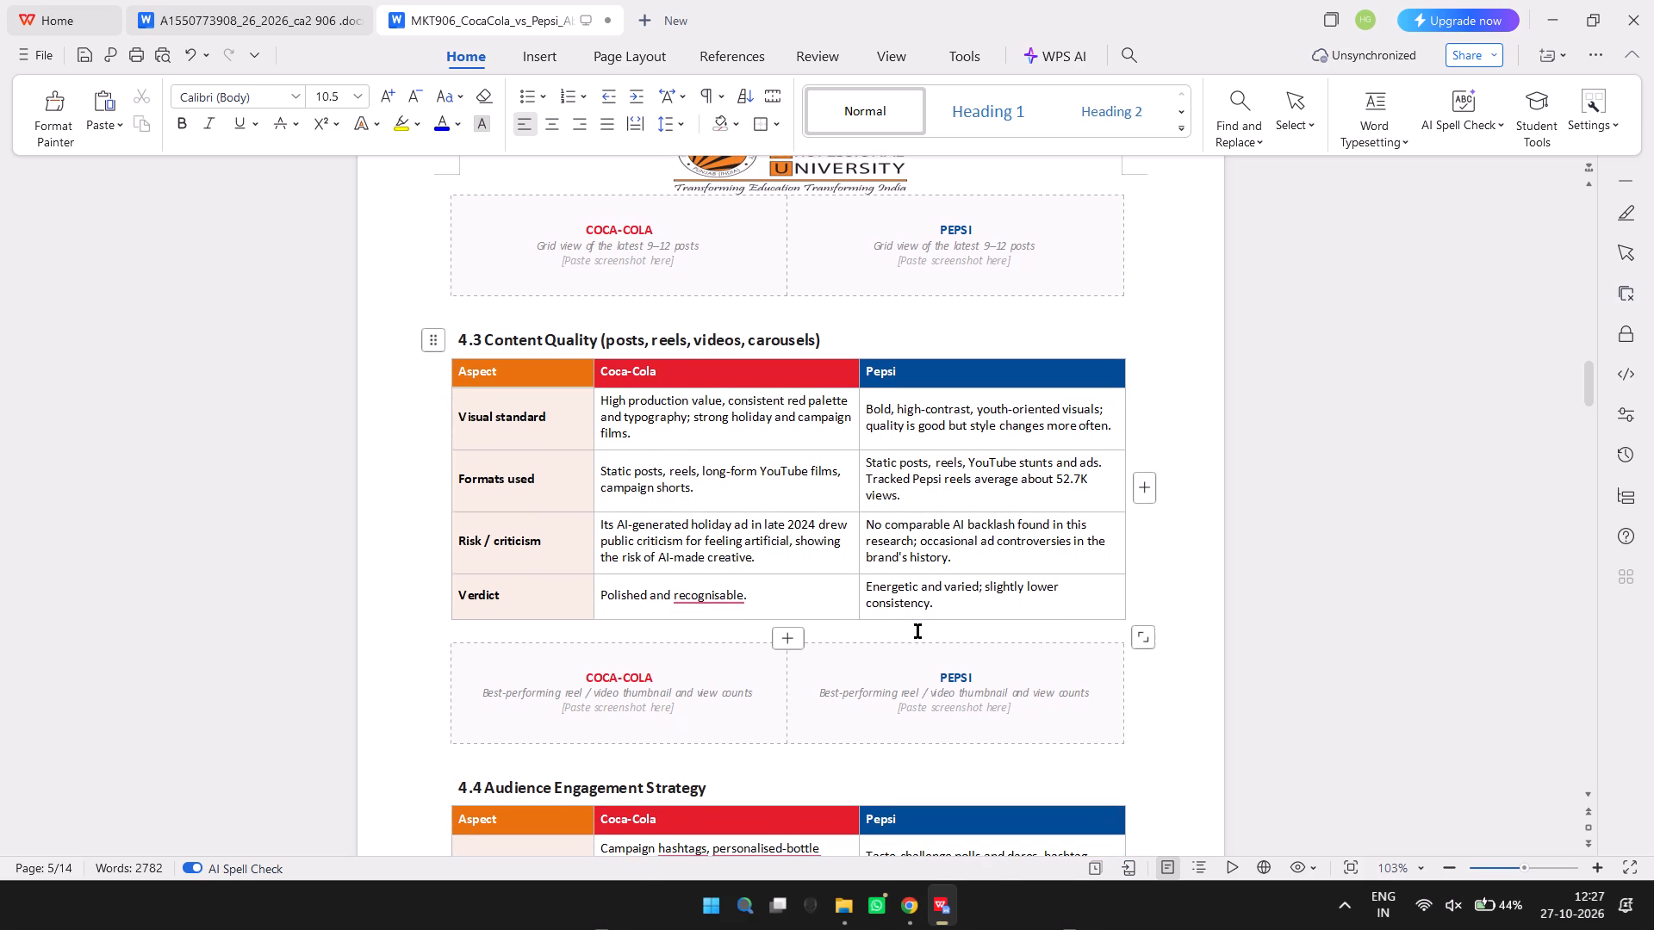
{"action": "scroll", "coordinate": [917, 631], "scroll_direction": "down", "scroll_amount": 2}
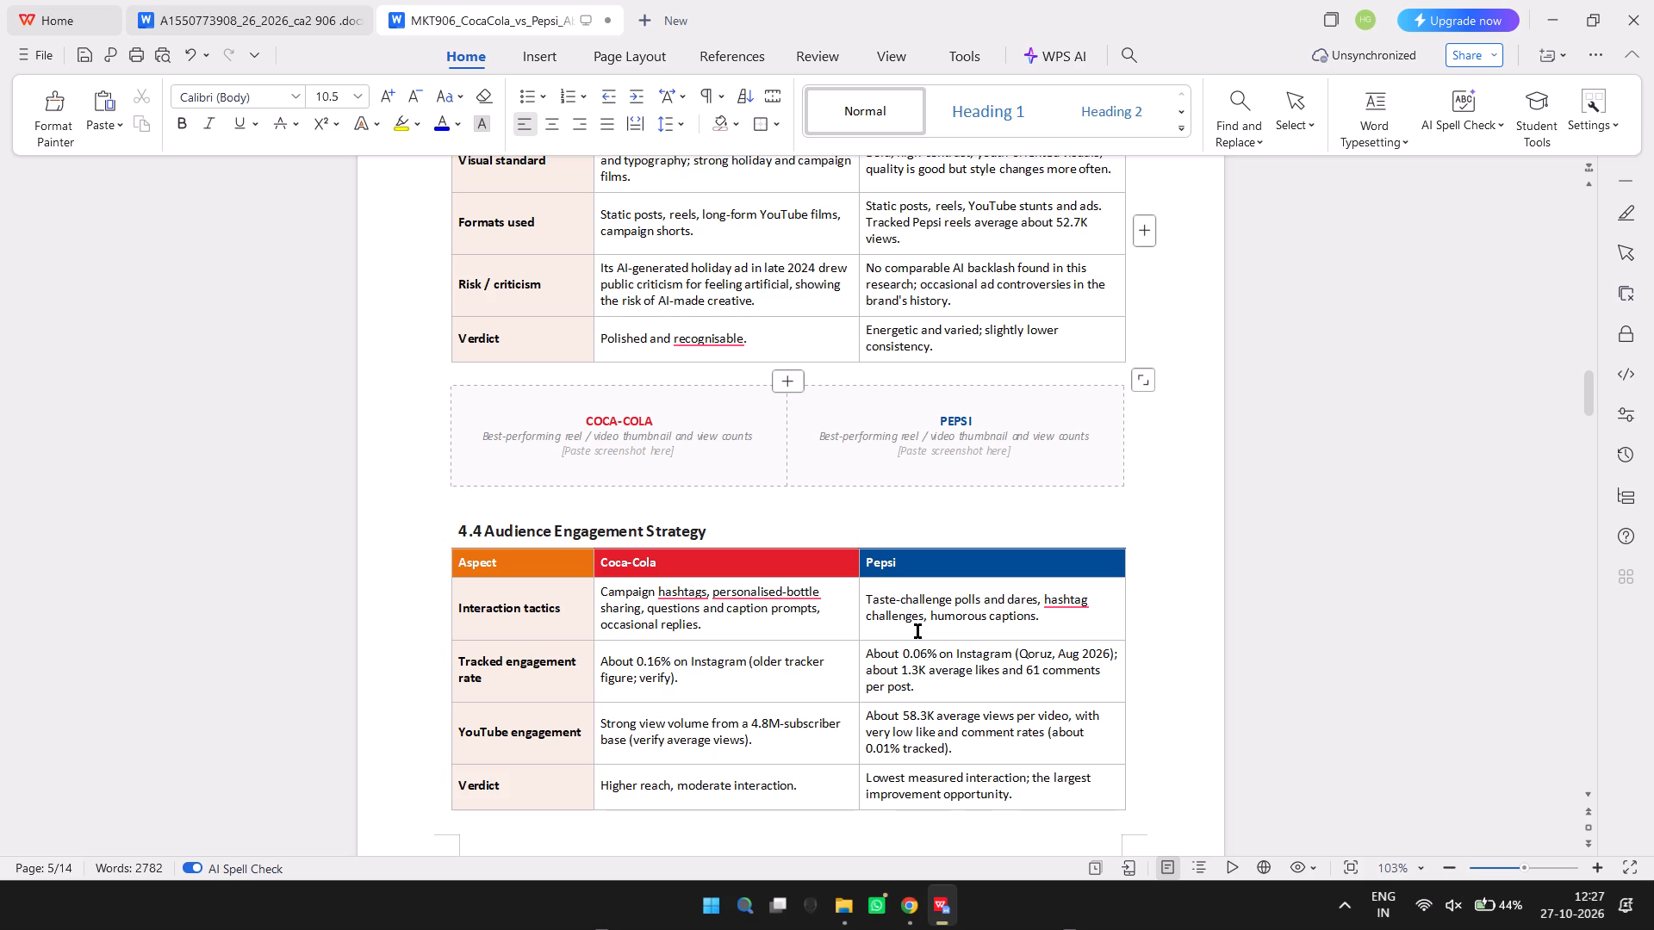
{"action": "scroll", "coordinate": [917, 631], "scroll_direction": "down", "scroll_amount": 1}
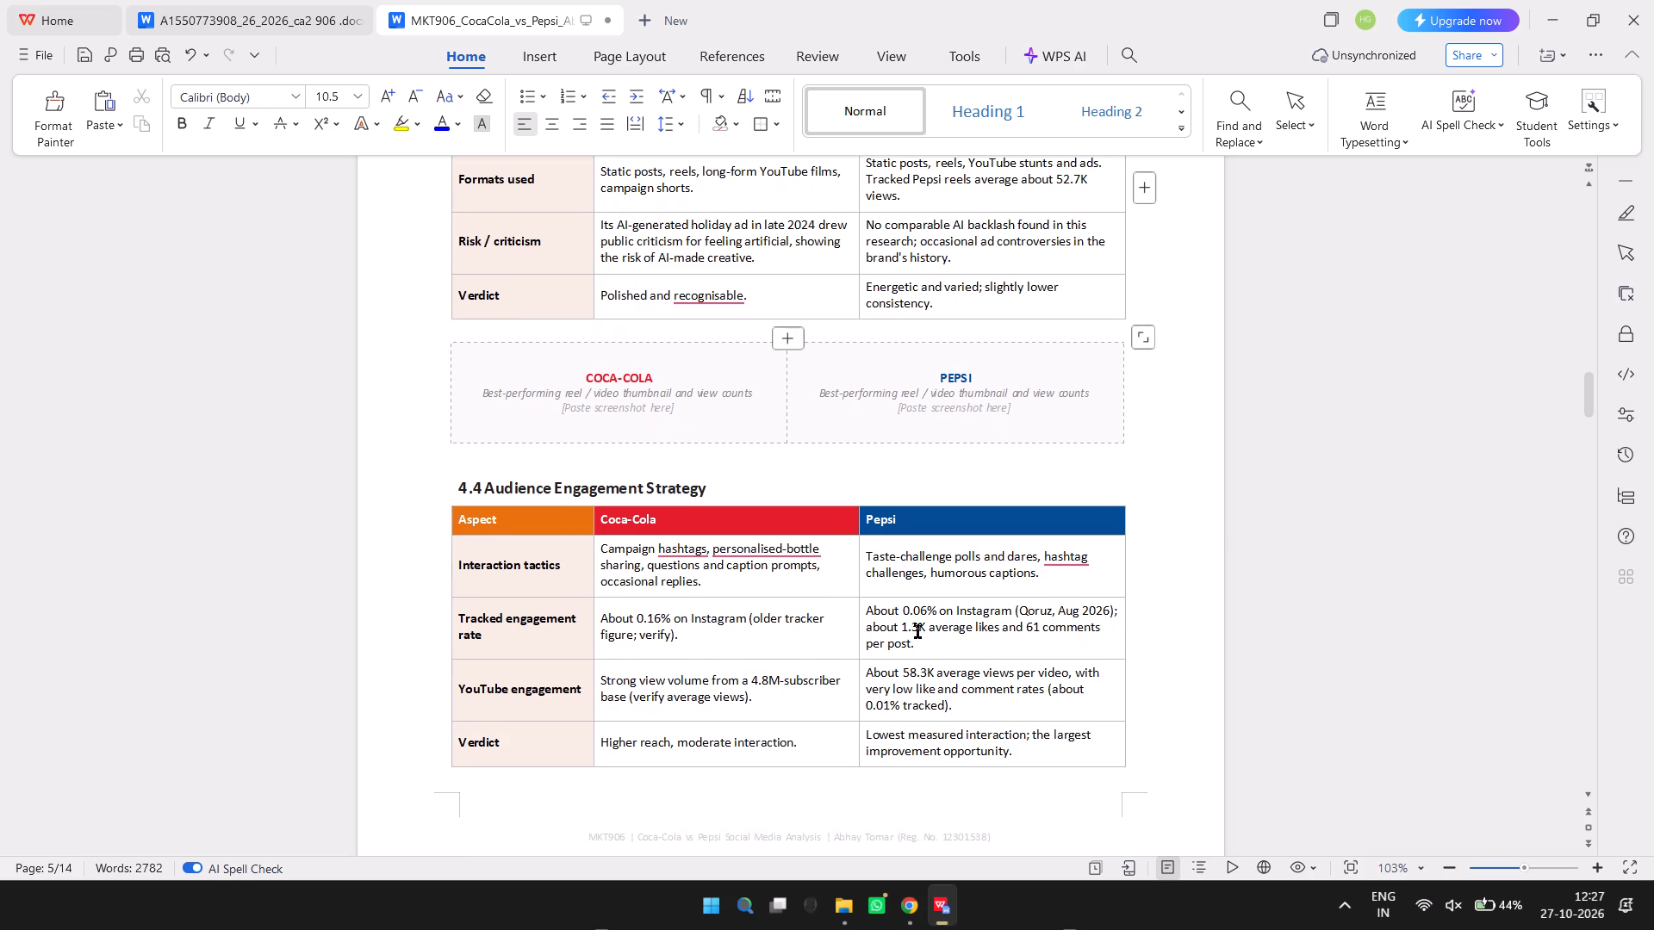
{"action": "scroll", "coordinate": [917, 631], "scroll_direction": "down", "scroll_amount": 1}
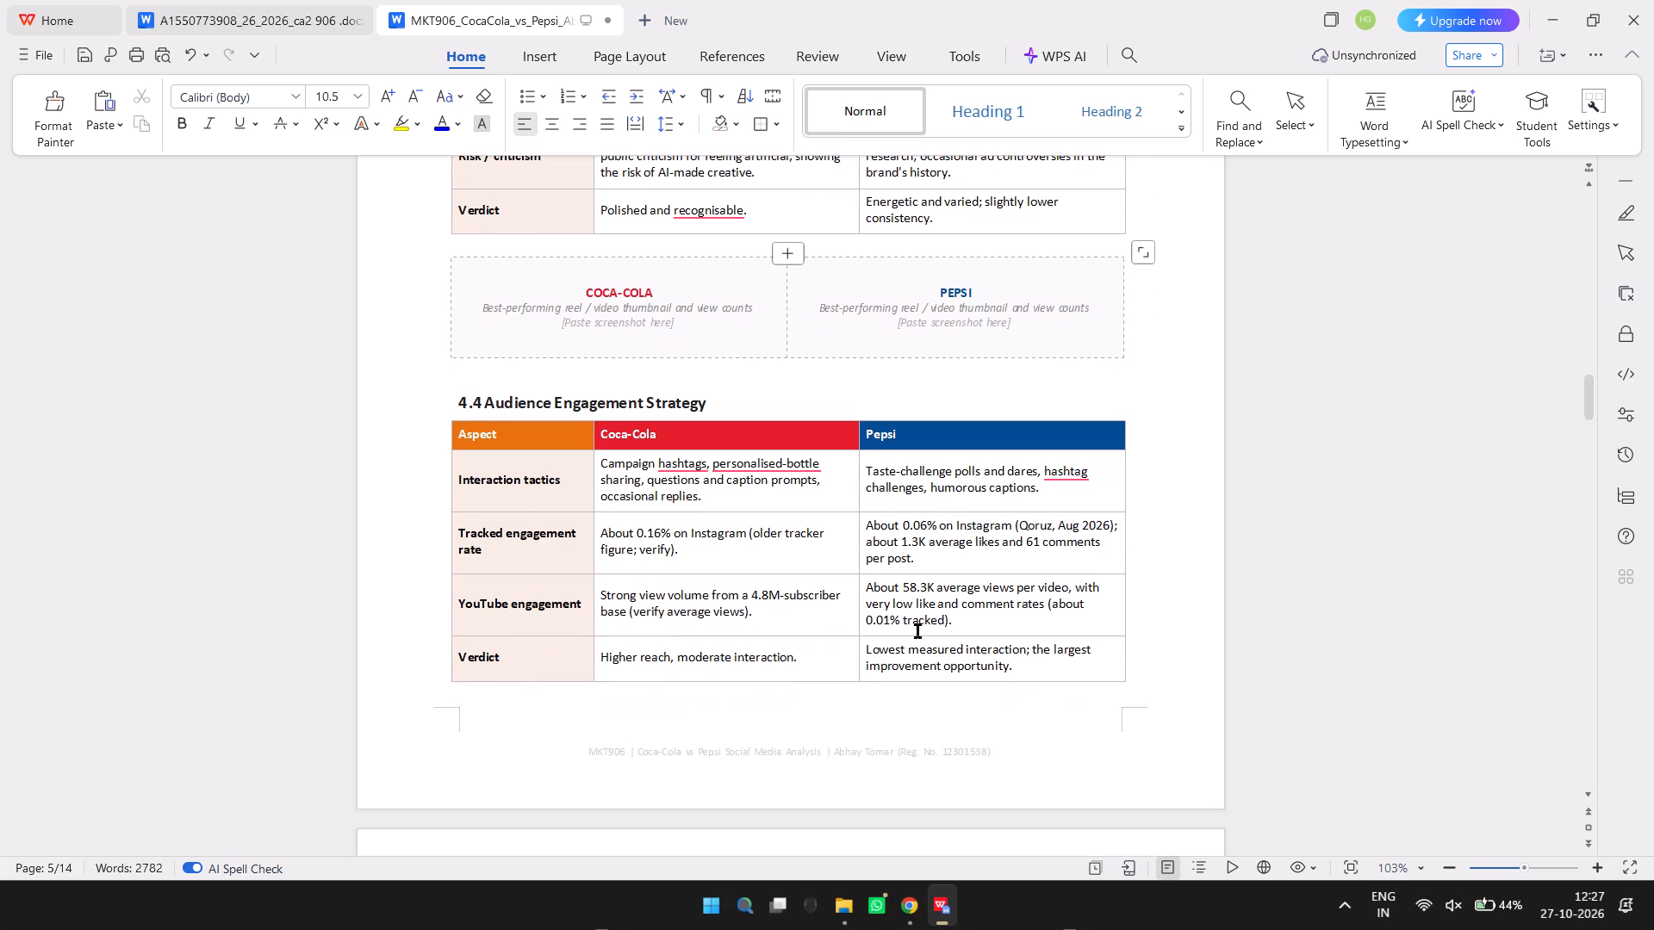
{"action": "scroll", "coordinate": [917, 631], "scroll_direction": "down", "scroll_amount": 1}
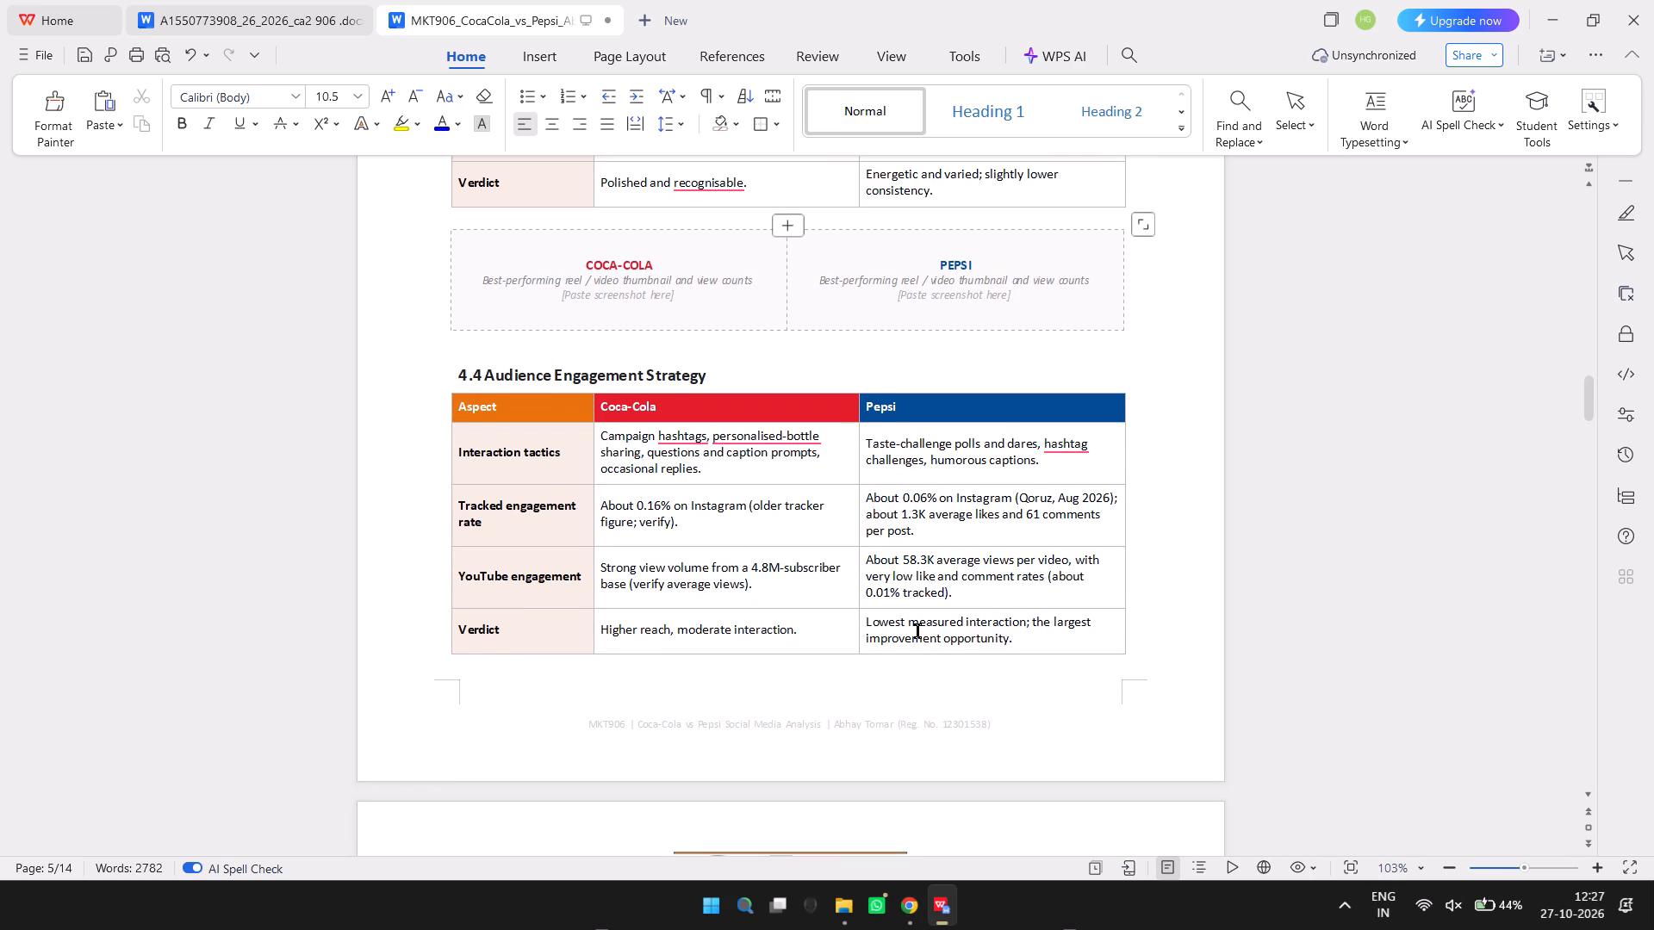
{"action": "scroll", "coordinate": [917, 631], "scroll_direction": "down", "scroll_amount": 2}
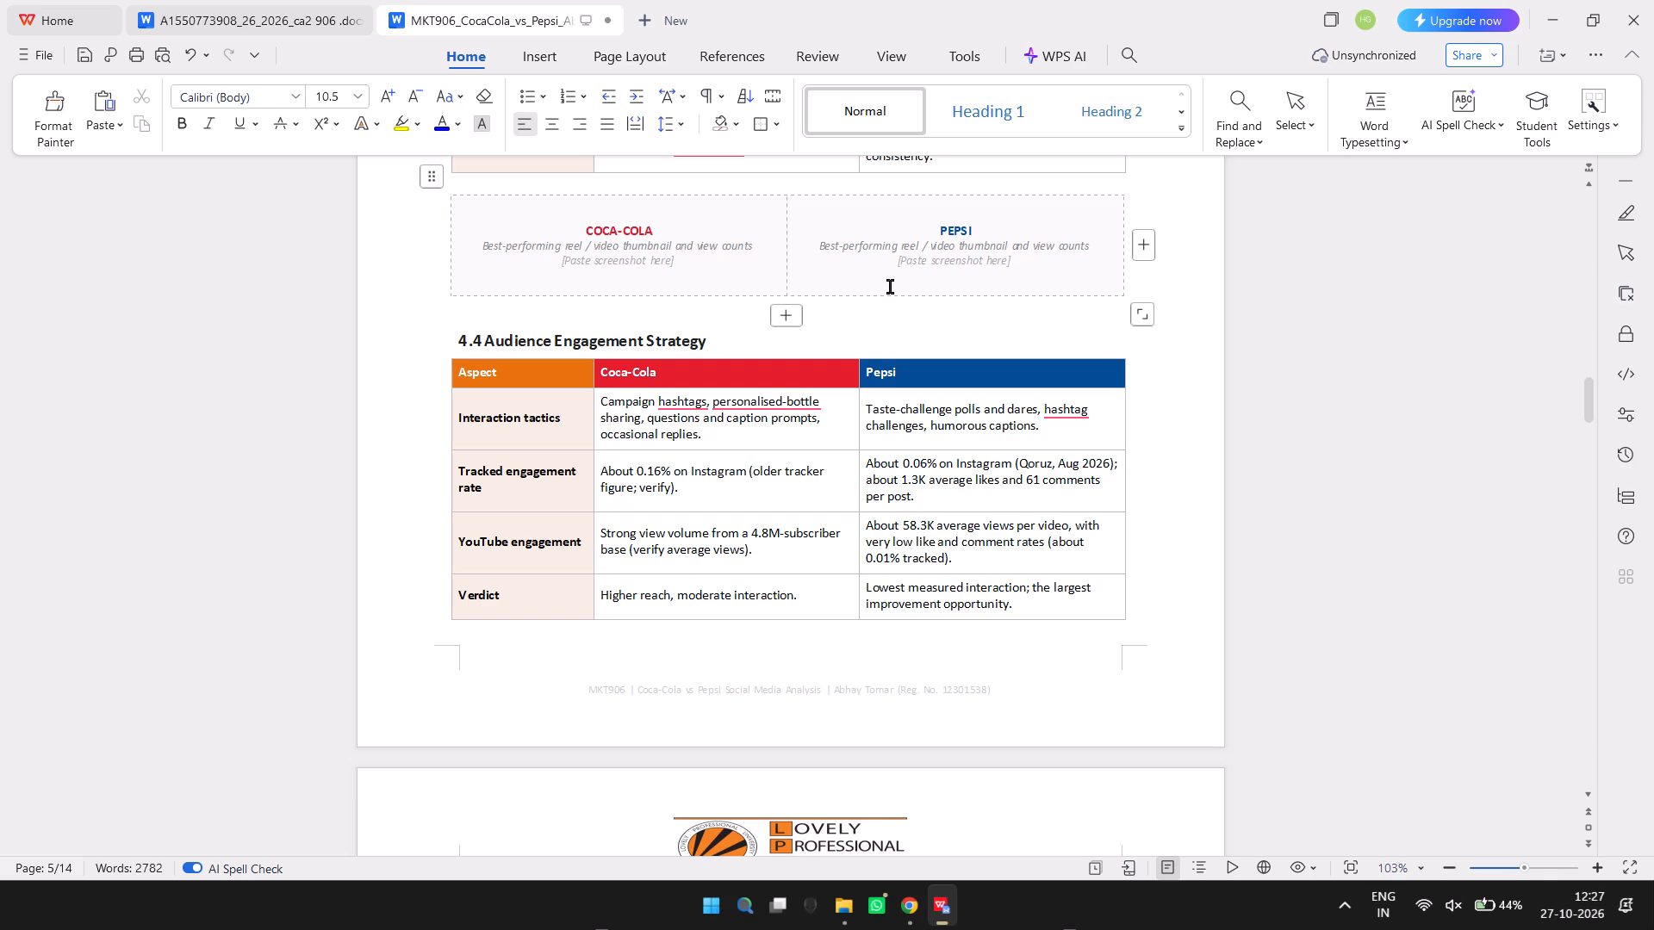
Look back through the report to section 4.1, checking the 4.2 post-grid placeholders and the resized Coca-Cola and Pepsi profile screenshots.
{"action": "scroll", "coordinate": [890, 292], "scroll_direction": "up", "scroll_amount": 4}
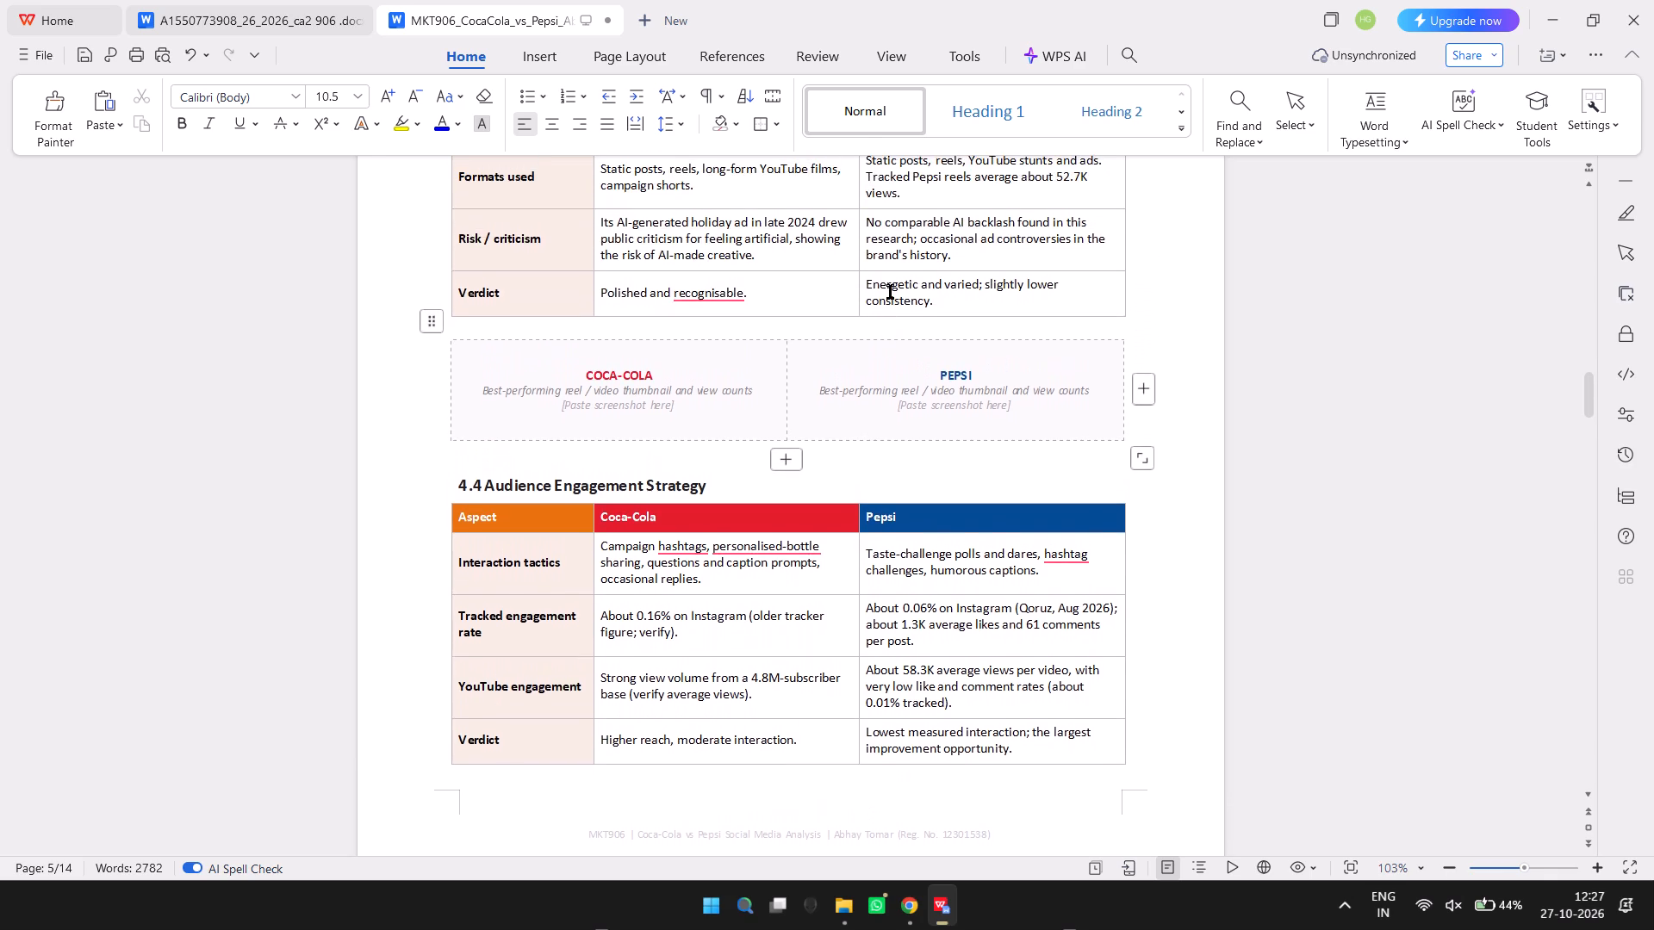
{"action": "scroll", "coordinate": [890, 292], "scroll_direction": "up", "scroll_amount": 5}
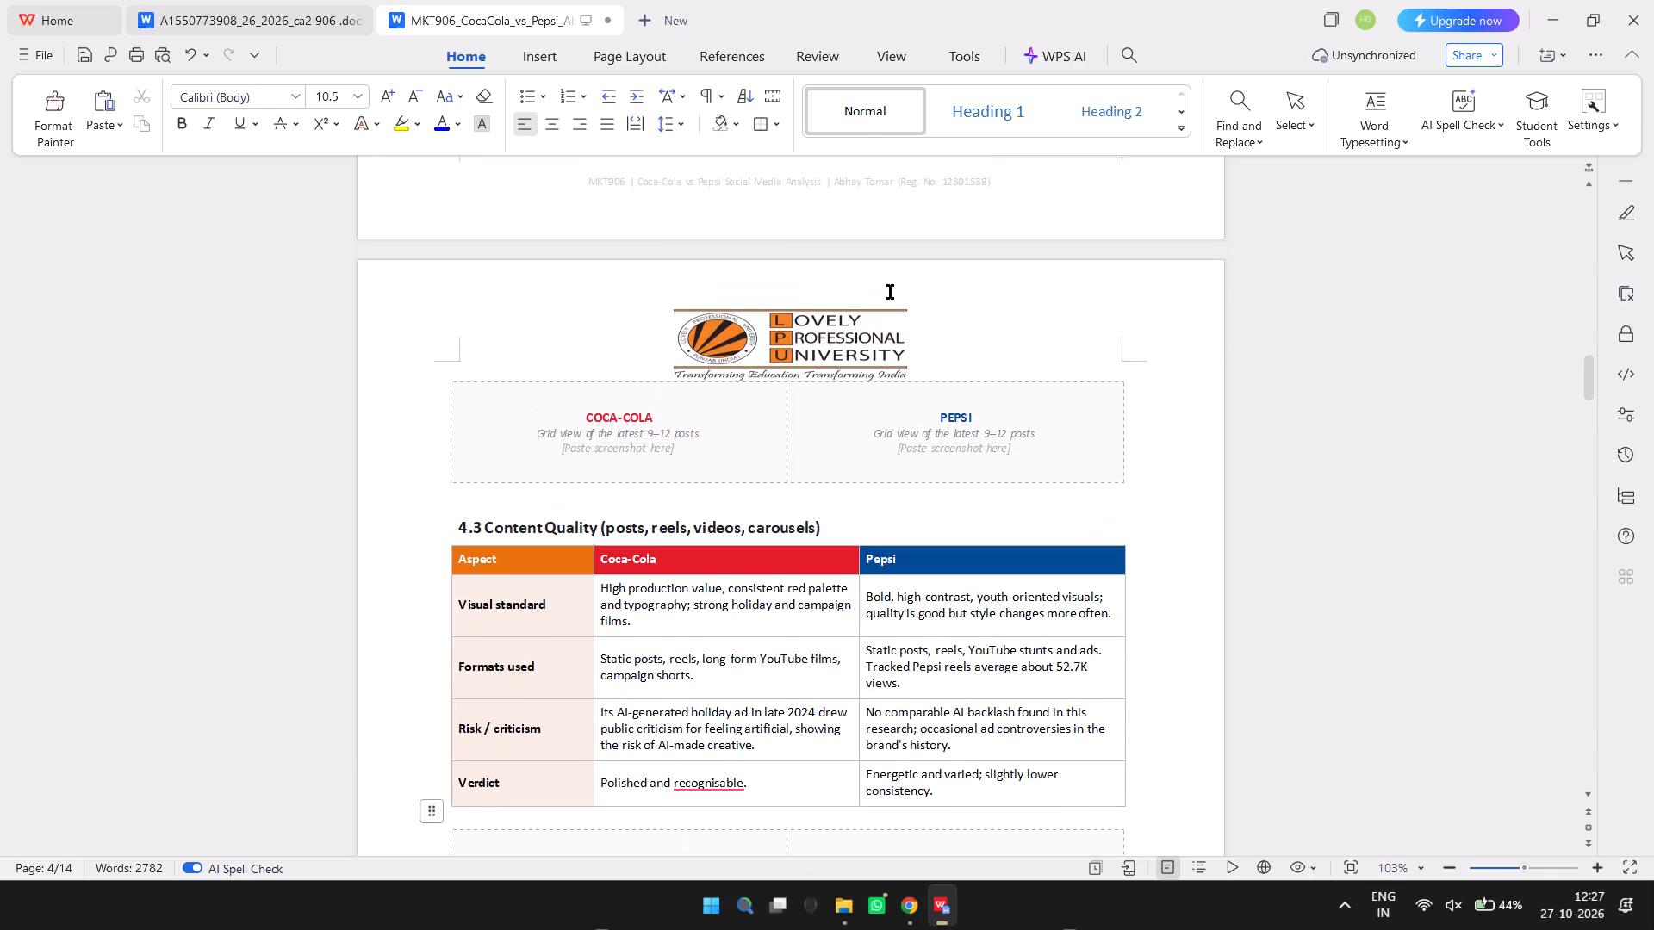
{"action": "scroll", "coordinate": [890, 292], "scroll_direction": "up", "scroll_amount": 7}
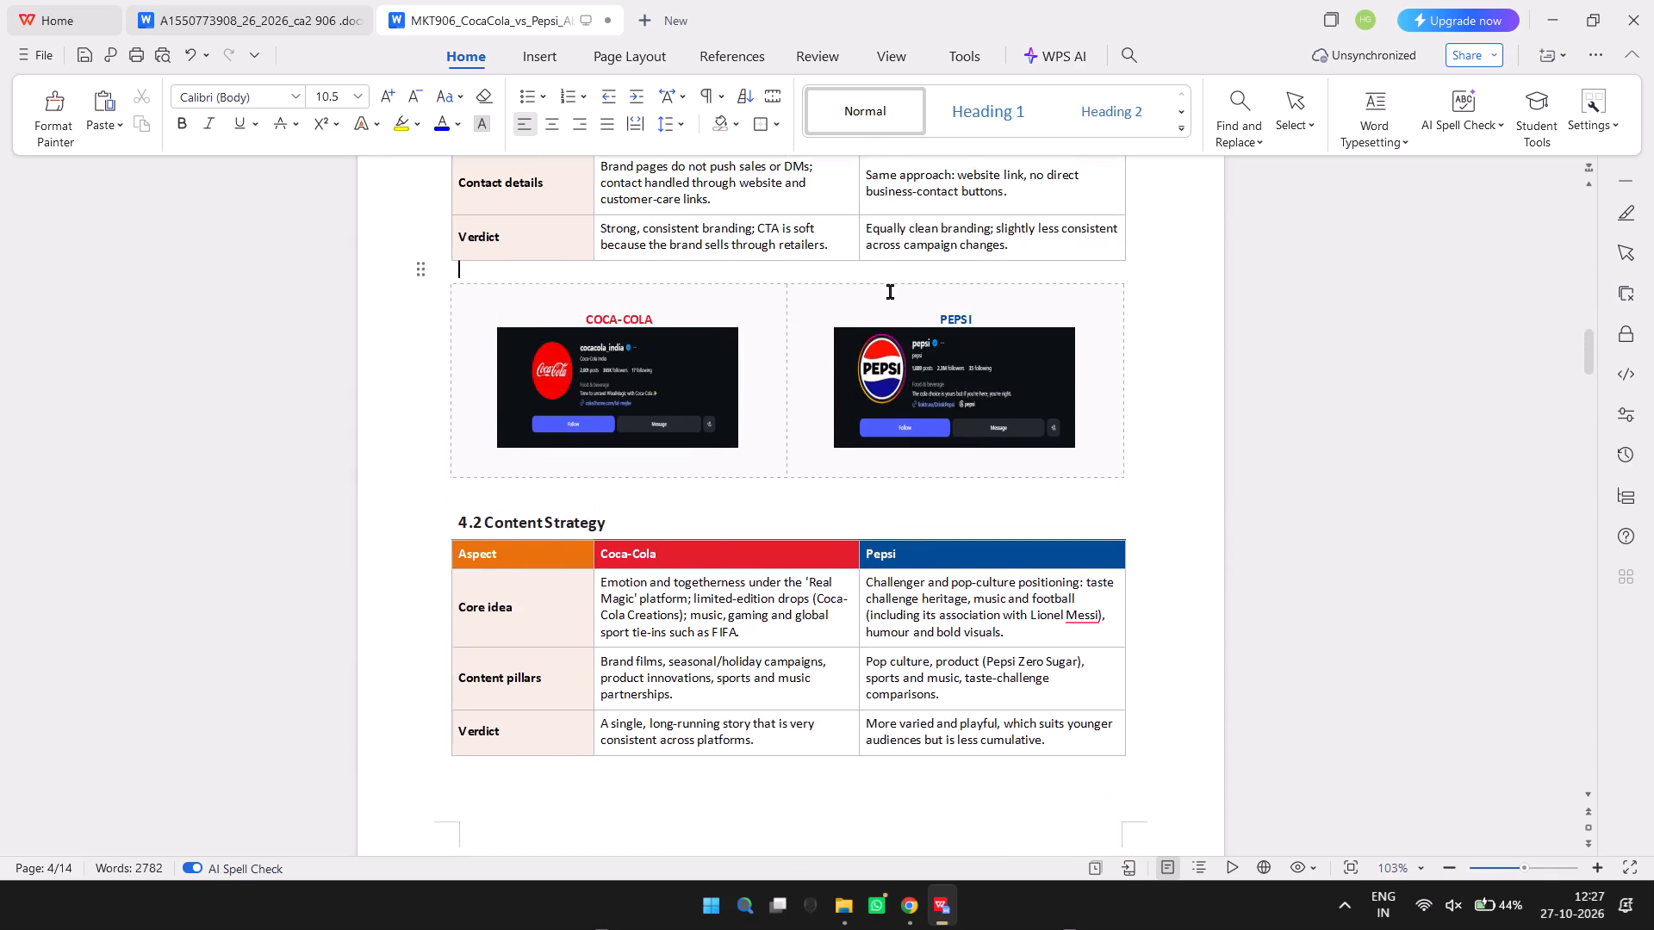
{"action": "scroll", "coordinate": [890, 292], "scroll_direction": "up", "scroll_amount": 1}
{"action": "scroll", "coordinate": [890, 292], "scroll_direction": "down", "scroll_amount": 2}
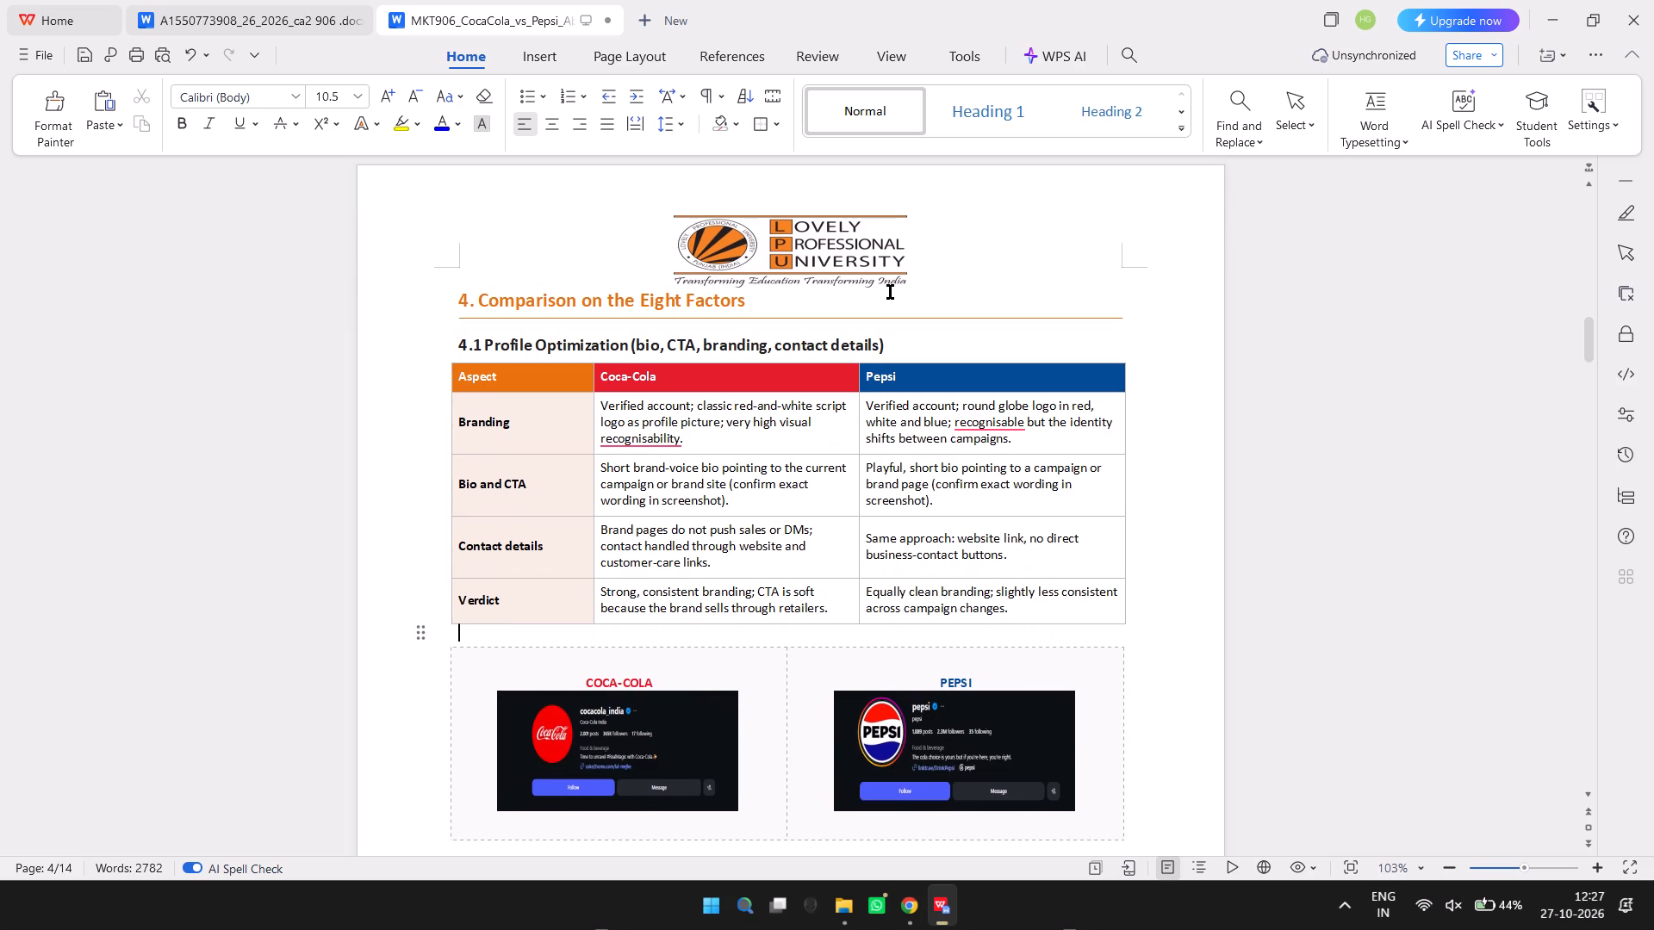
Check the section 4.2 post-grid placeholders, switch to Chrome and open the reels of the Coca-Cola Instagram profile.
{"action": "scroll", "coordinate": [890, 292], "scroll_direction": "down", "scroll_amount": 1}
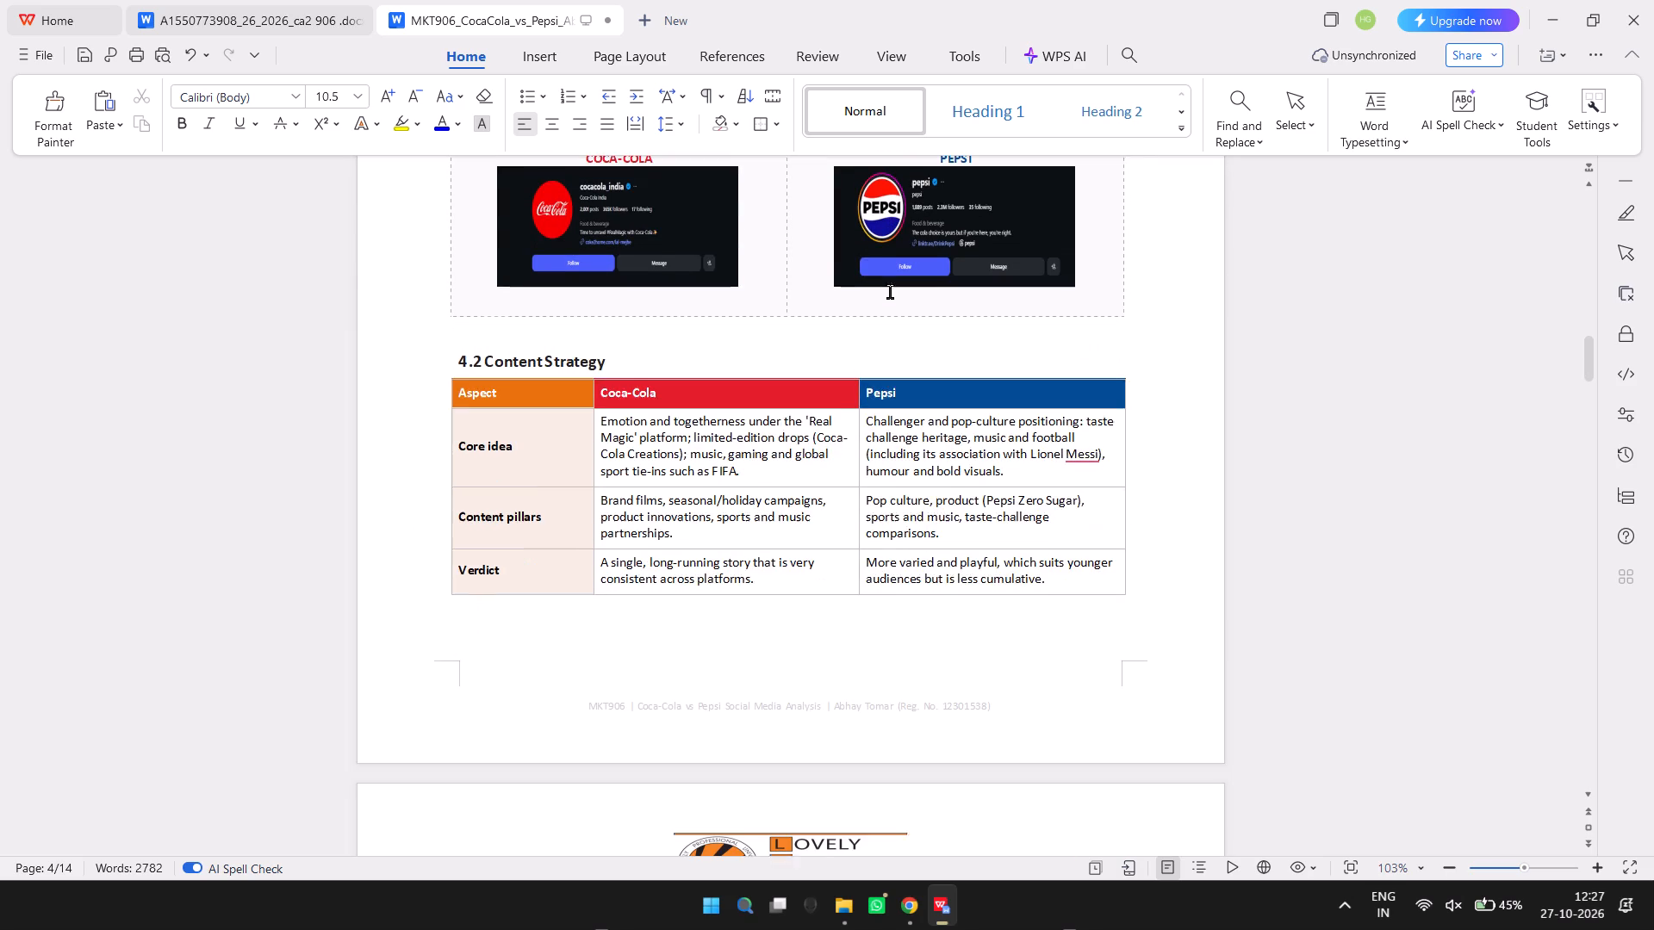
{"action": "scroll", "coordinate": [890, 292], "scroll_direction": "down", "scroll_amount": 3}
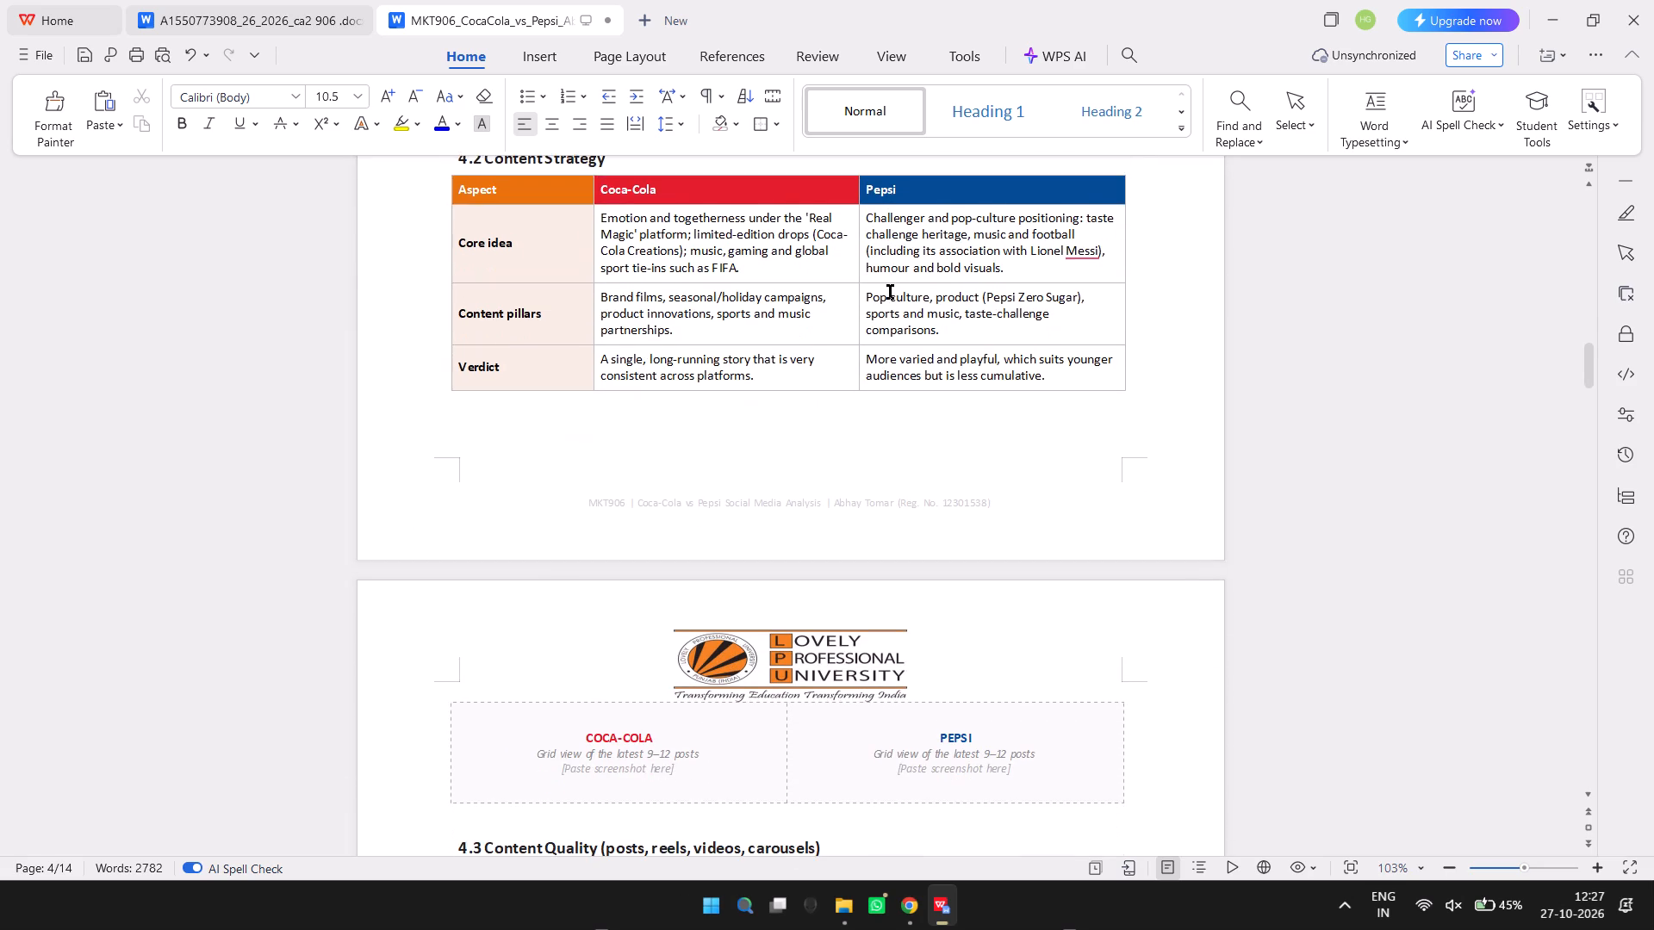
{"action": "scroll", "coordinate": [890, 292], "scroll_direction": "down", "scroll_amount": 3}
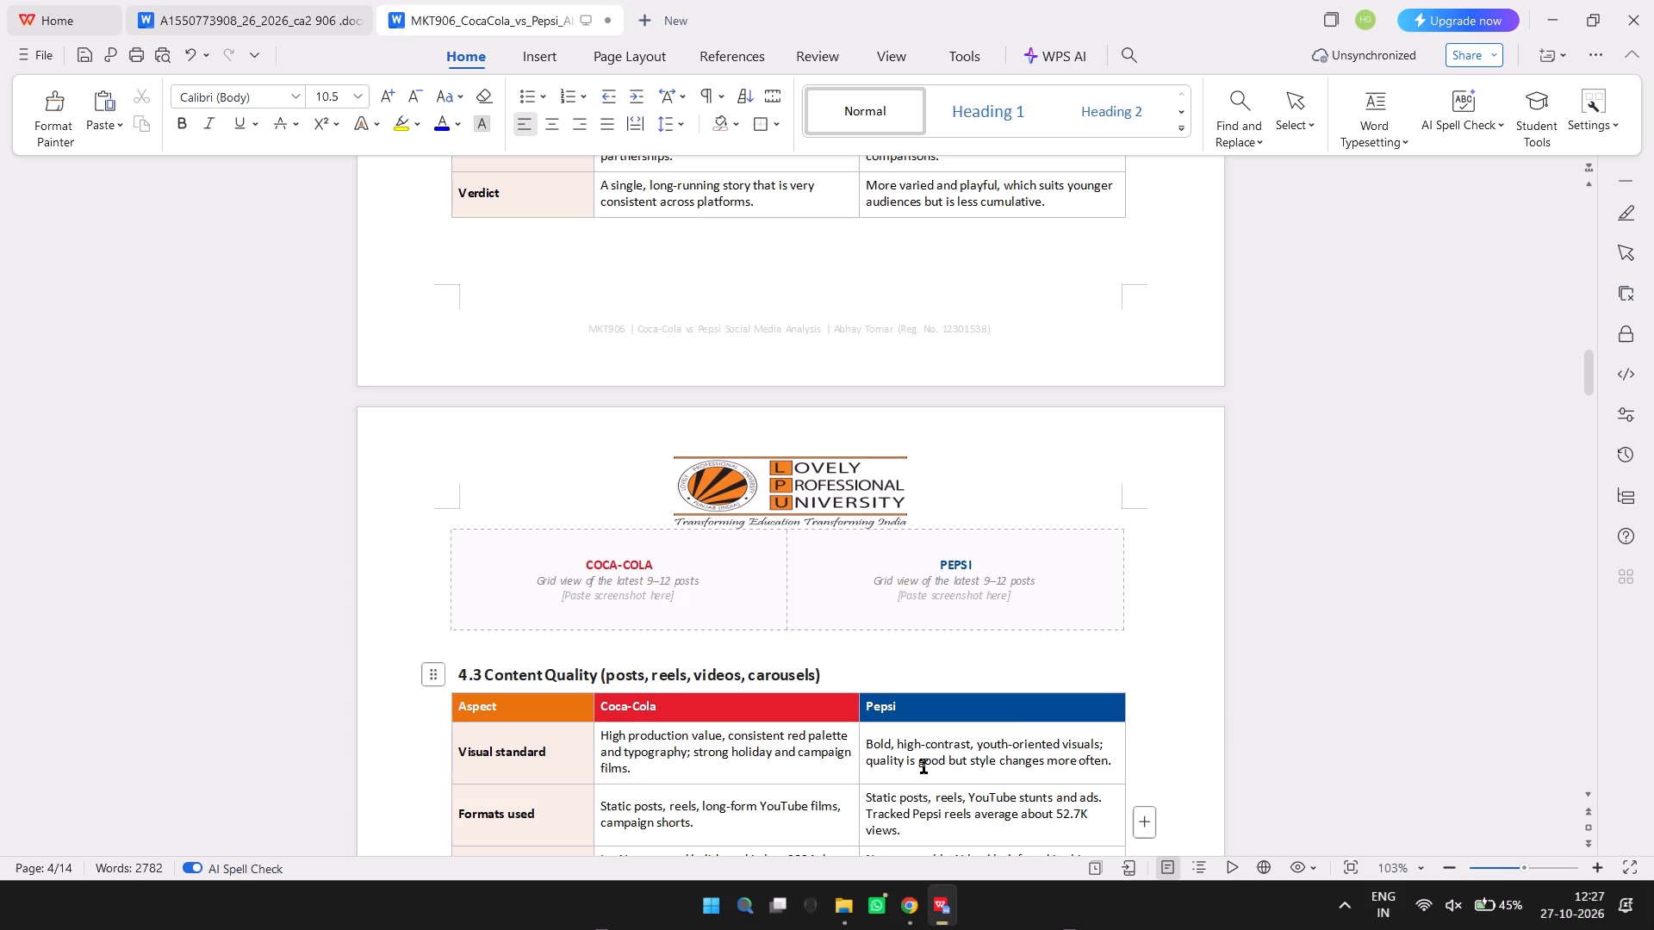
{"action": "left_click", "coordinate": [905, 895]}
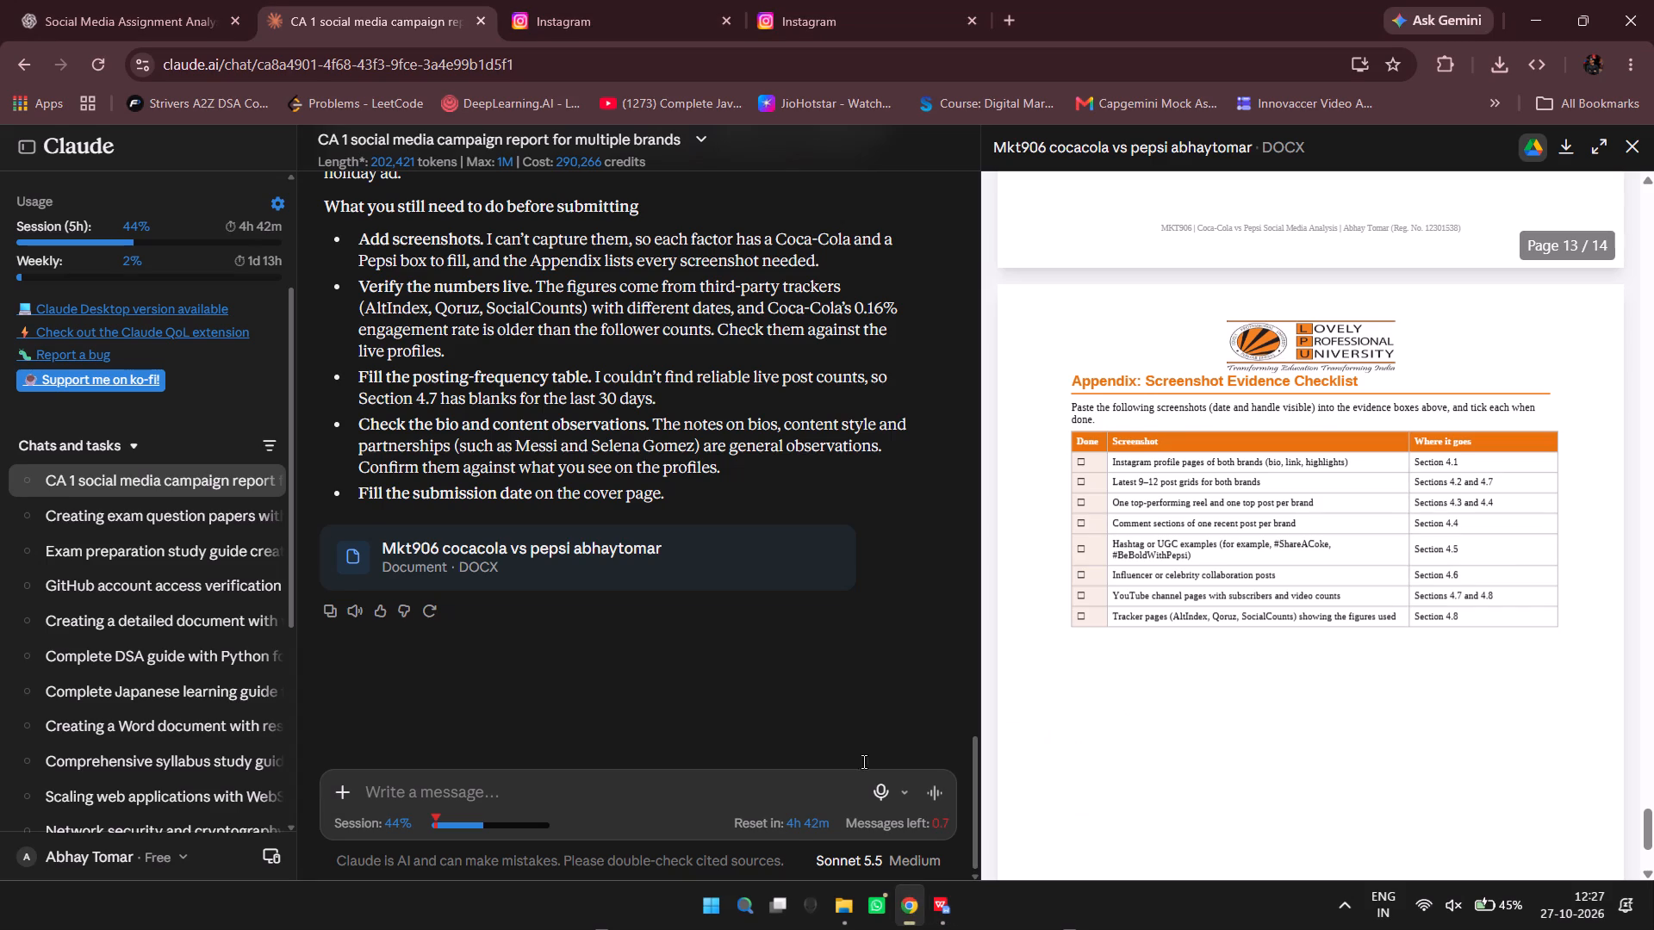
{"action": "left_click", "coordinate": [751, 0]}
{"action": "left_click", "coordinate": [570, 0]}
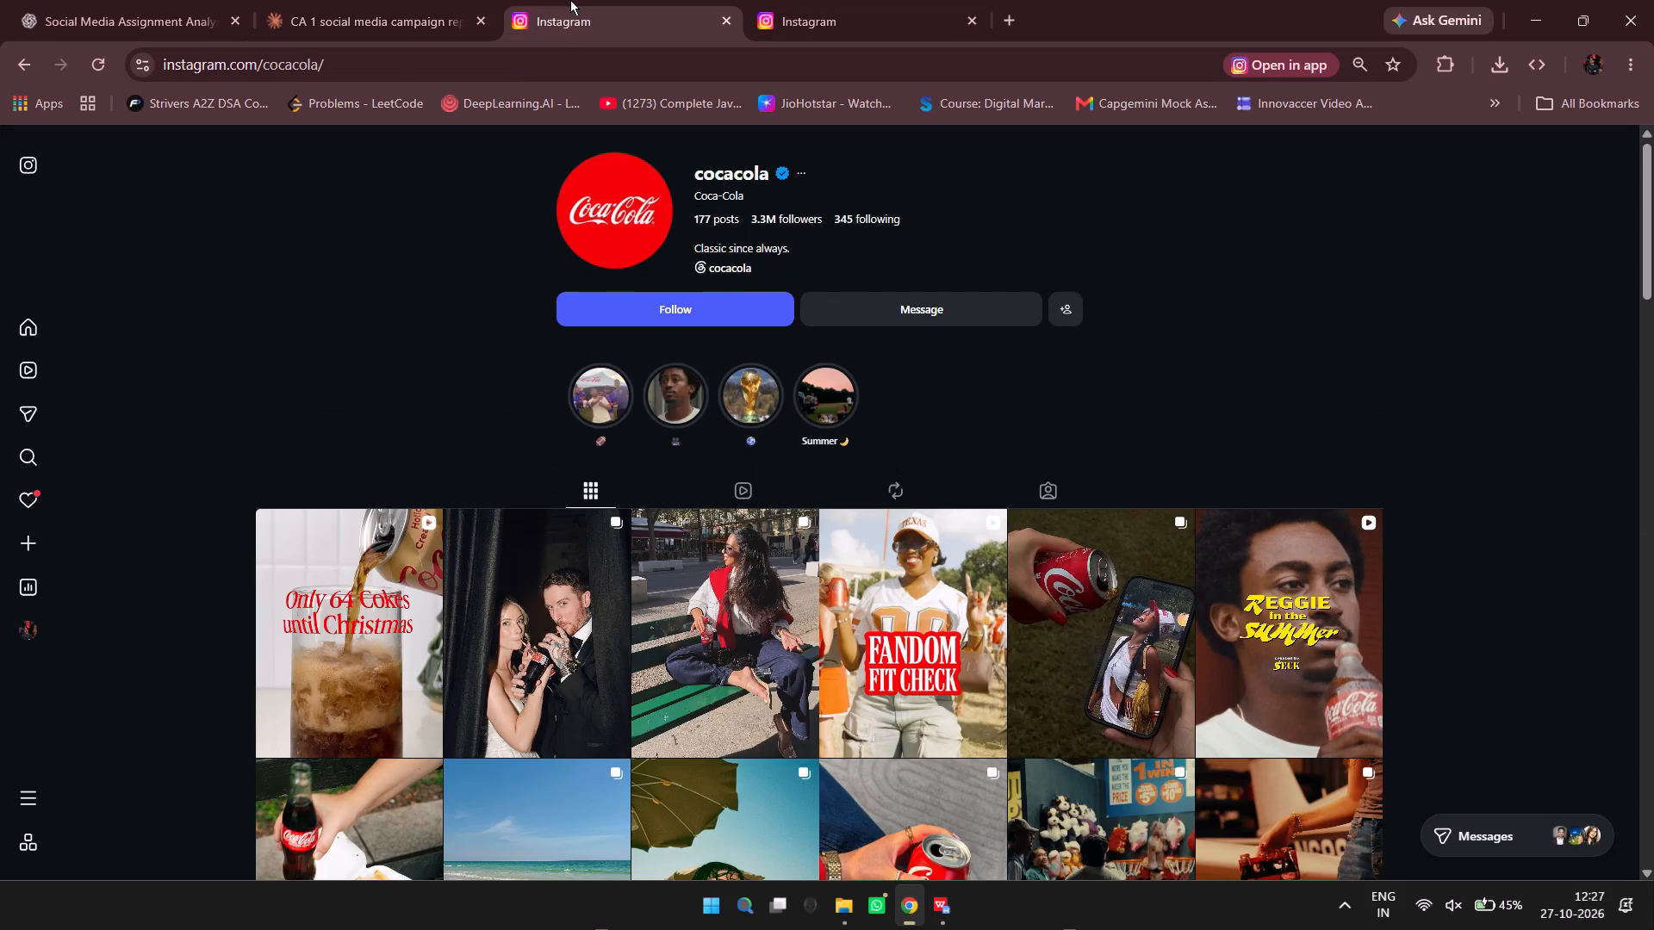
{"action": "left_click", "coordinate": [722, 499]}
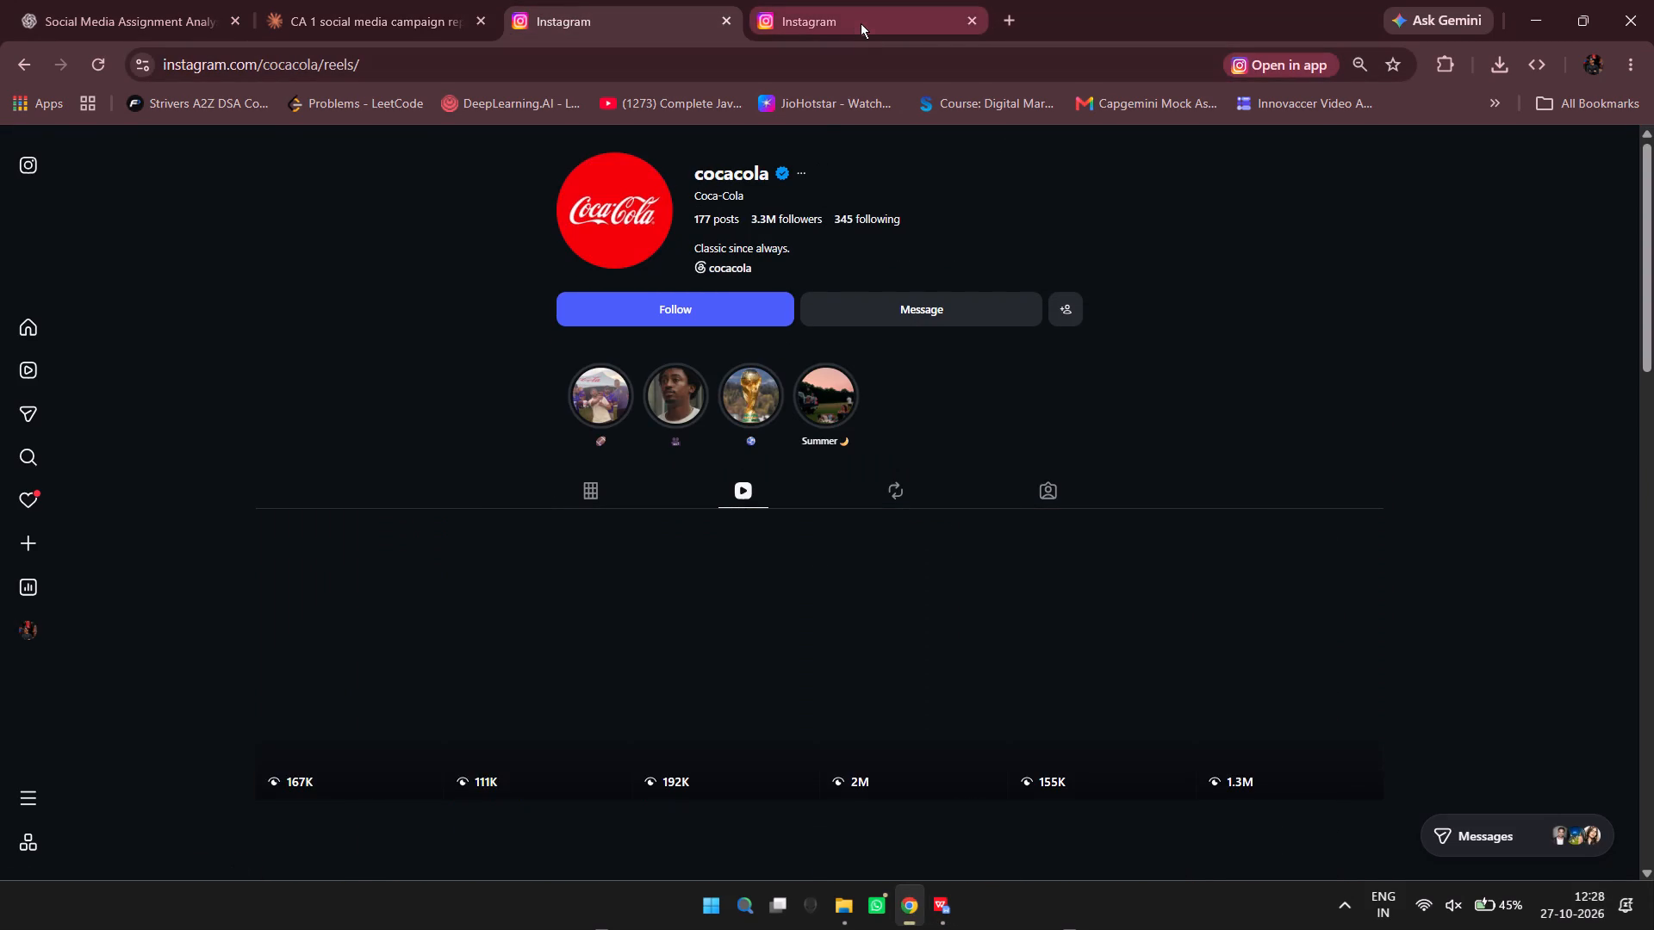
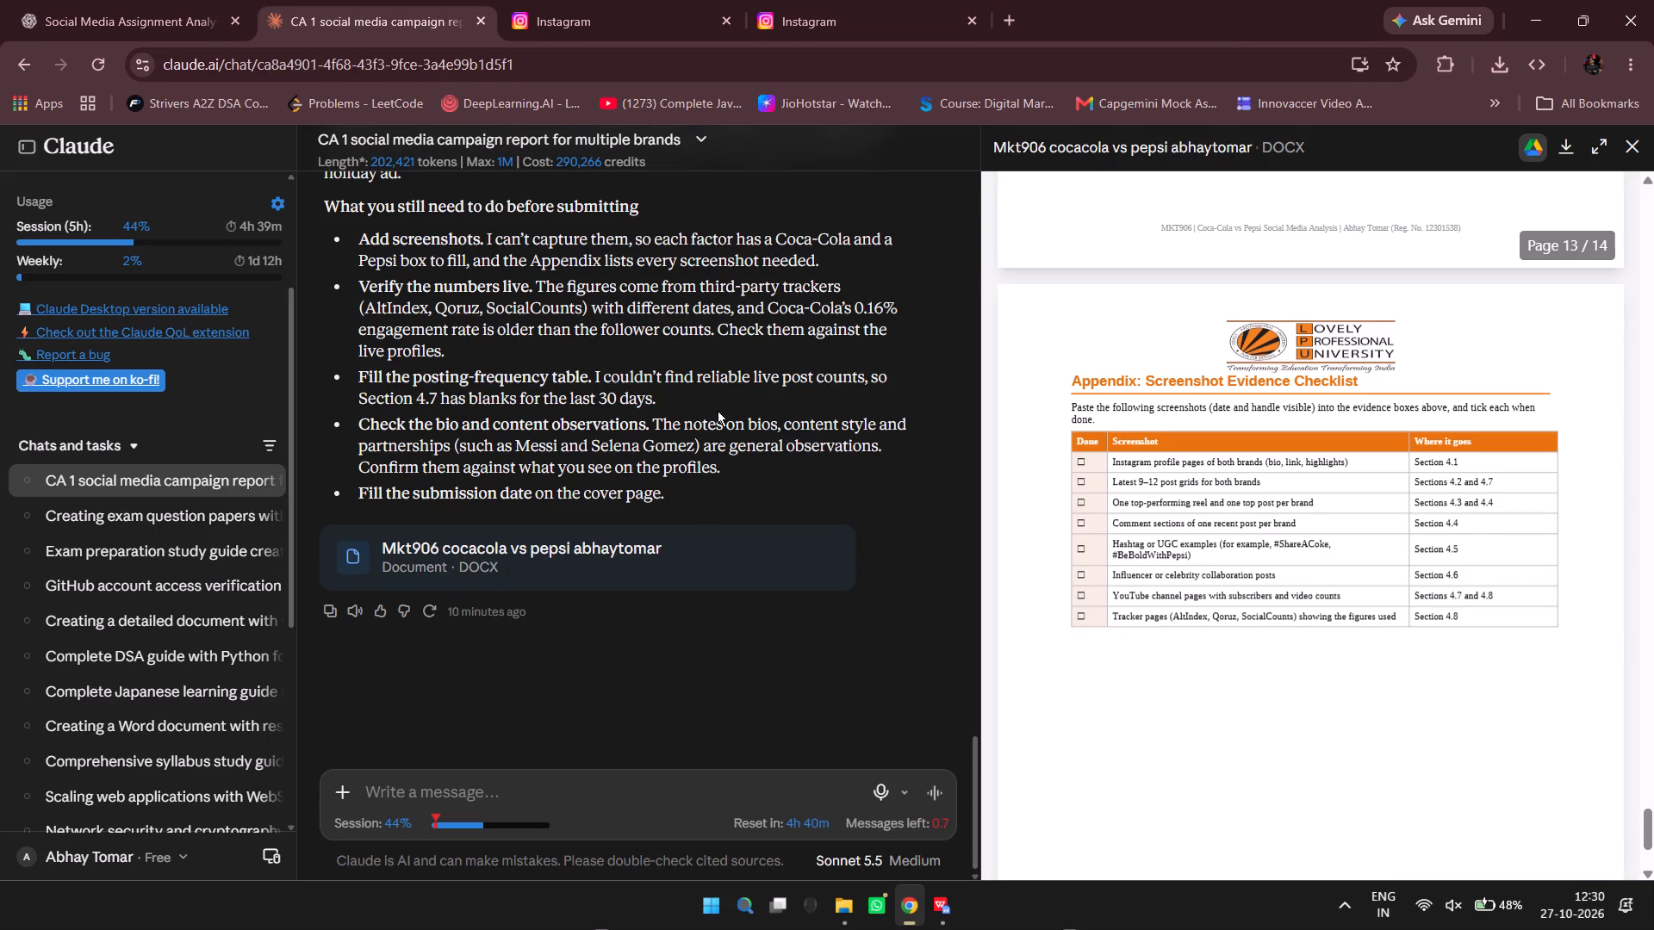
Line up the Pepsi reels page, and capture the first two rows of Coca-Cola's Instagram reels grid as a screen snip.
{"action": "scroll", "coordinate": [724, 395], "scroll_direction": "down", "scroll_amount": 1}
{"action": "left_click", "coordinate": [525, 0]}
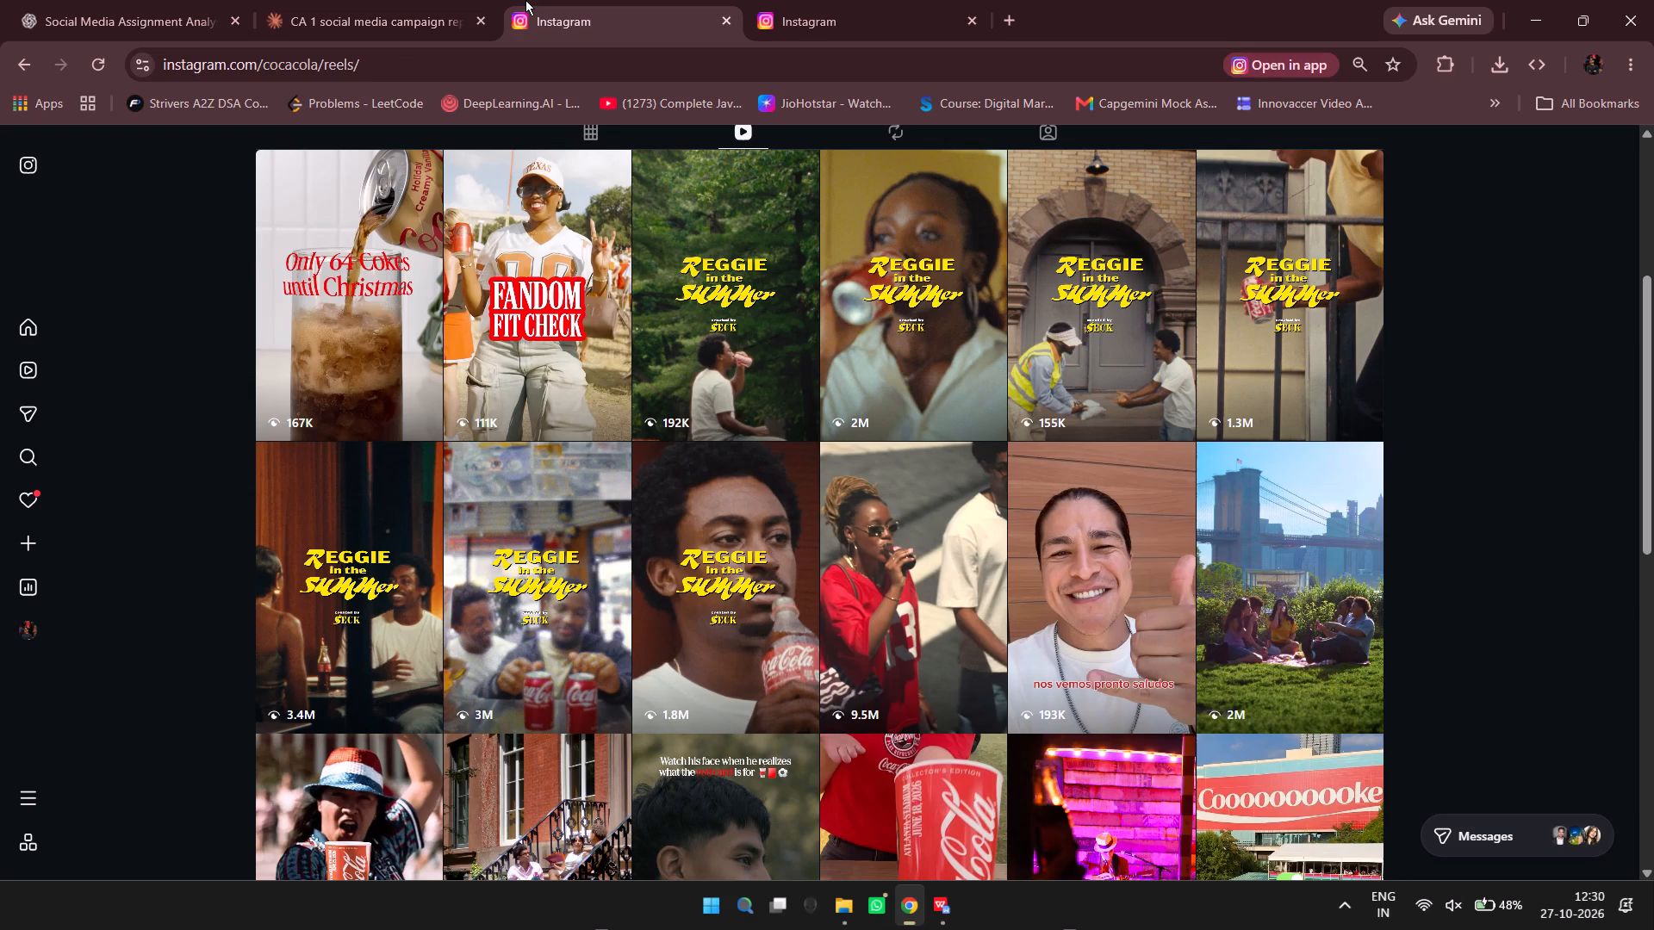
{"action": "left_click", "coordinate": [944, 0]}
{"action": "scroll", "coordinate": [856, 477], "scroll_direction": "down", "scroll_amount": 1}
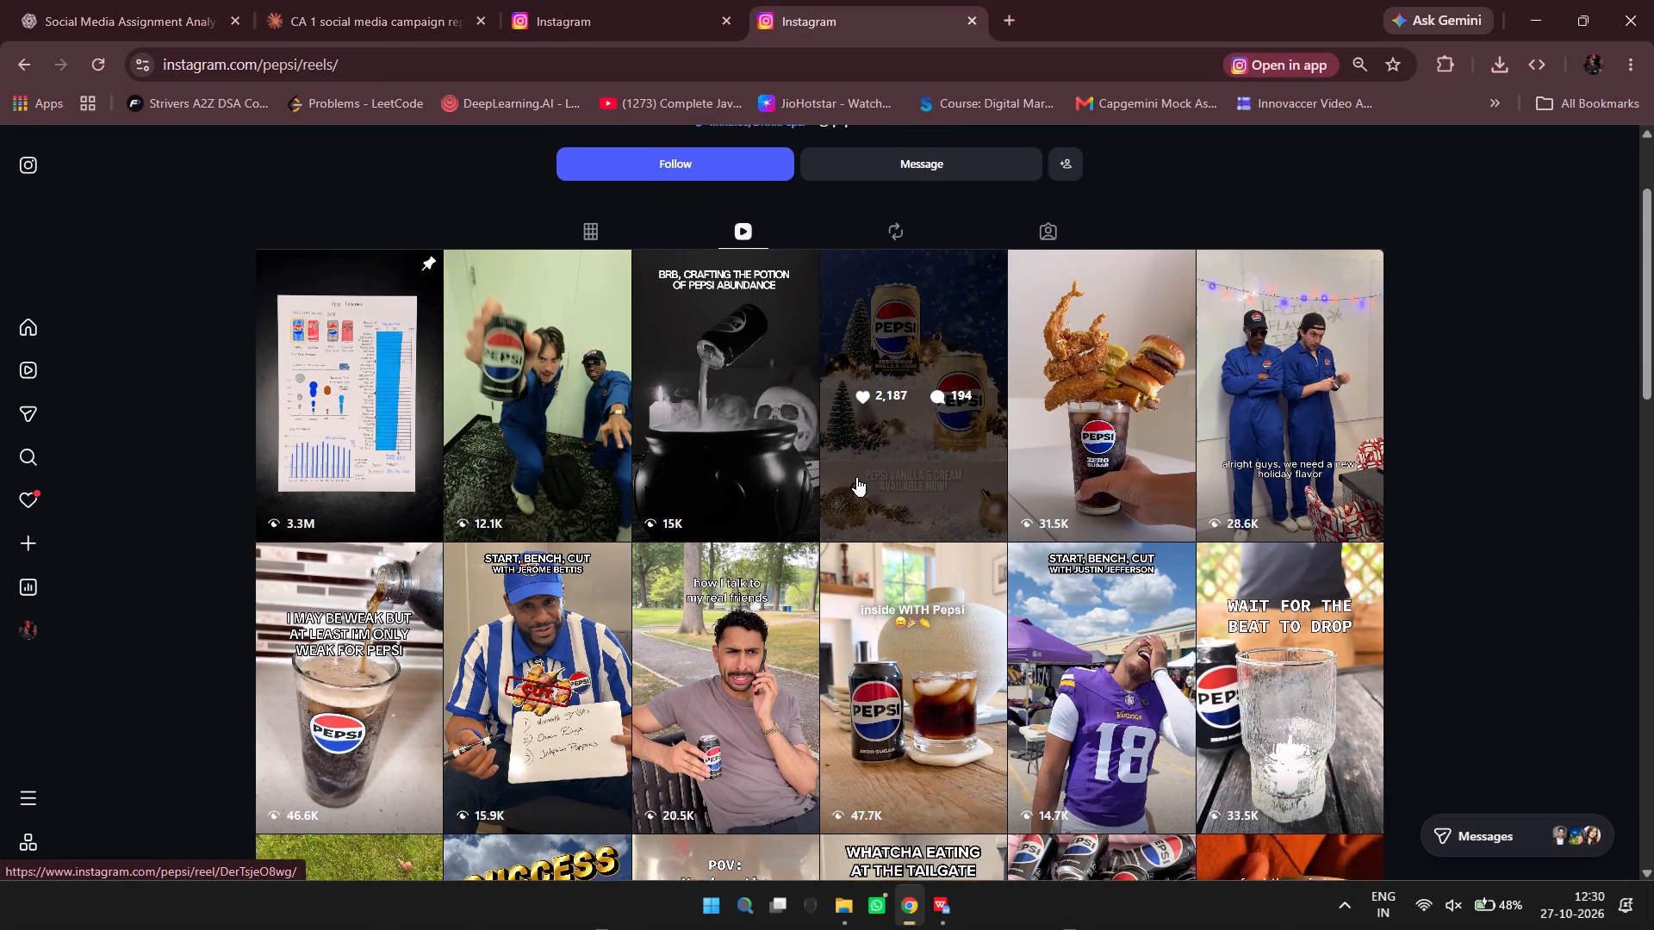
{"action": "scroll", "coordinate": [856, 477], "scroll_direction": "down", "scroll_amount": 1}
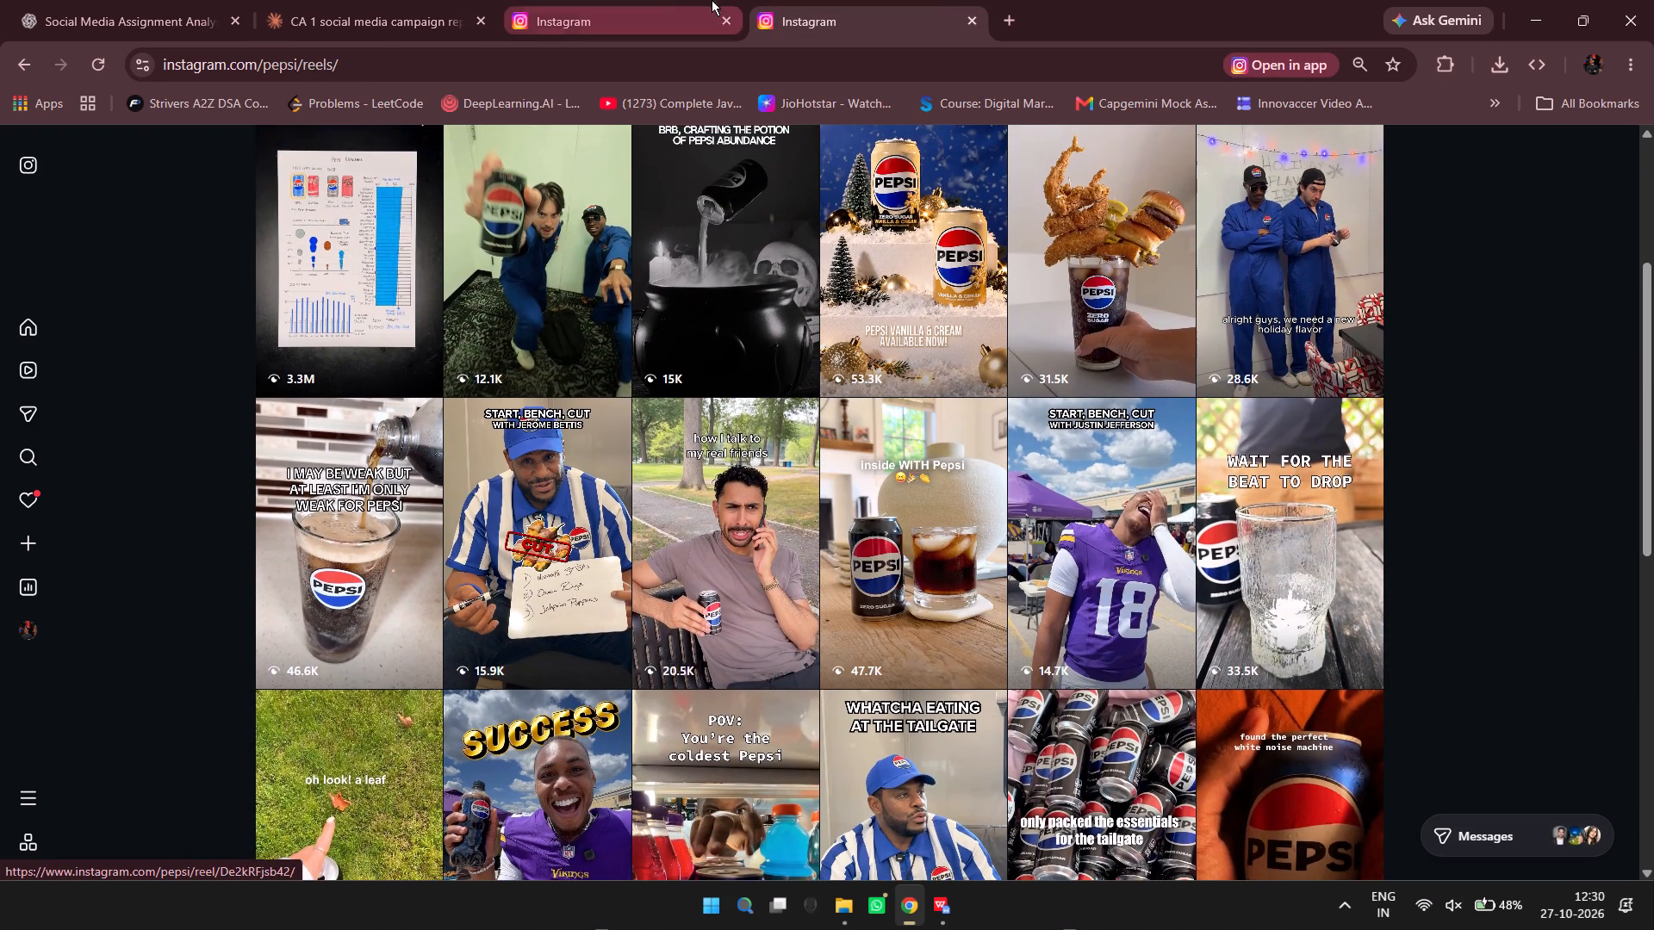
{"action": "left_click", "coordinate": [681, 0]}
{"action": "key", "text": "shift+super+s"}
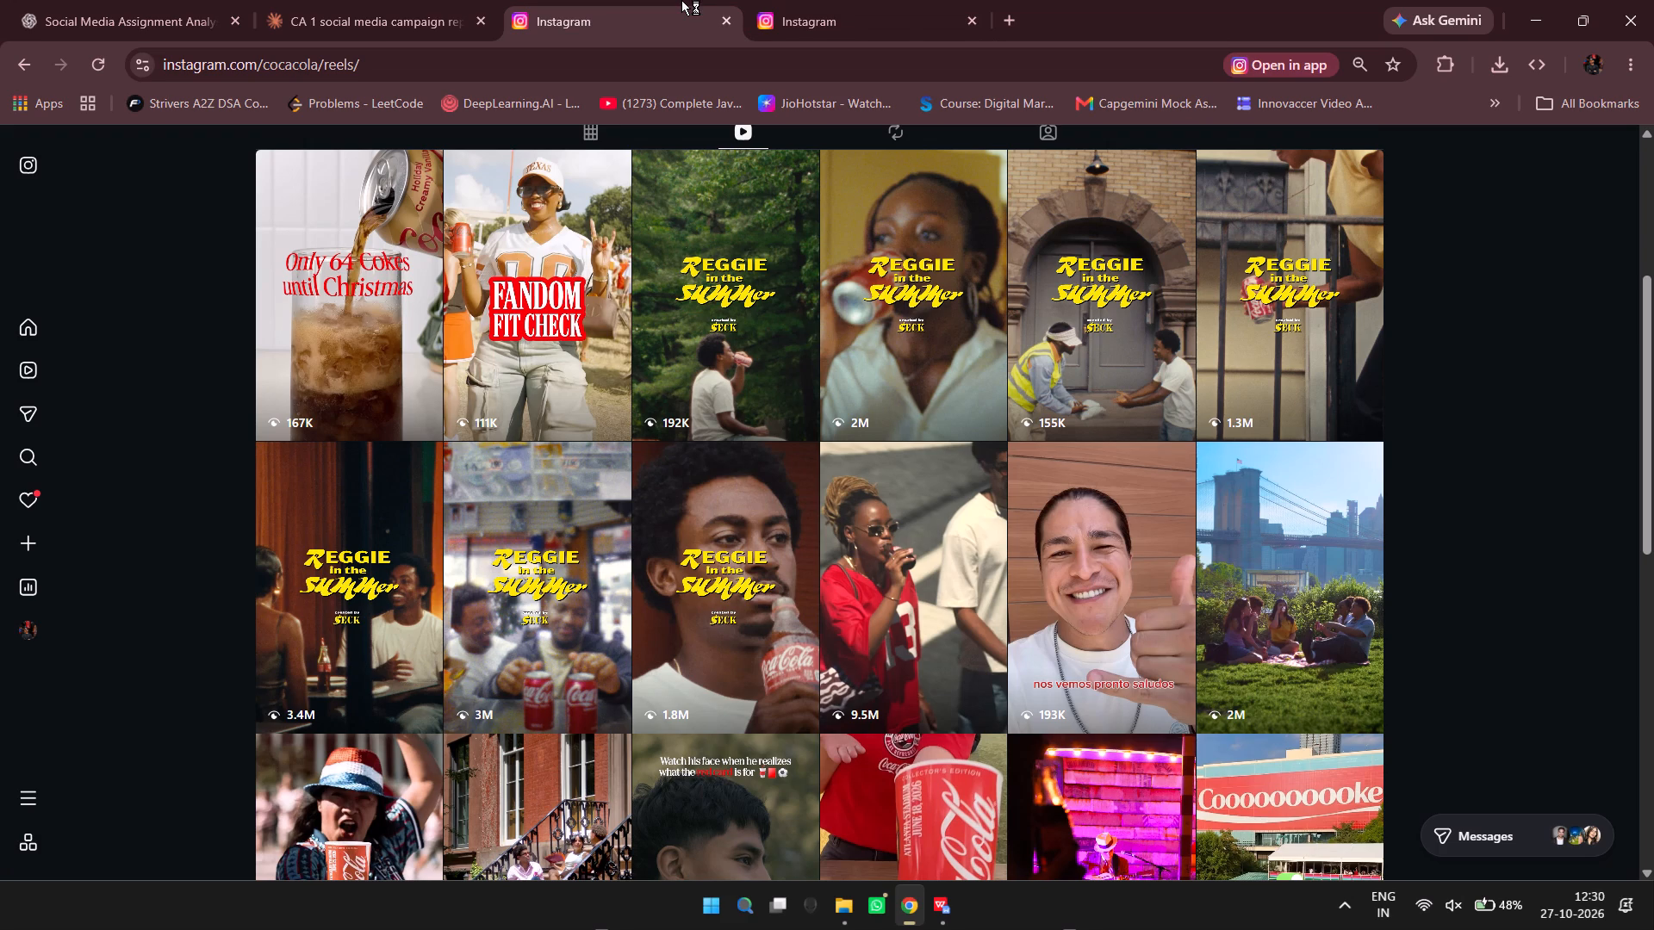
{"action": "left_click_drag", "start_coordinate": [247, 147], "coordinate": [1402, 799]}
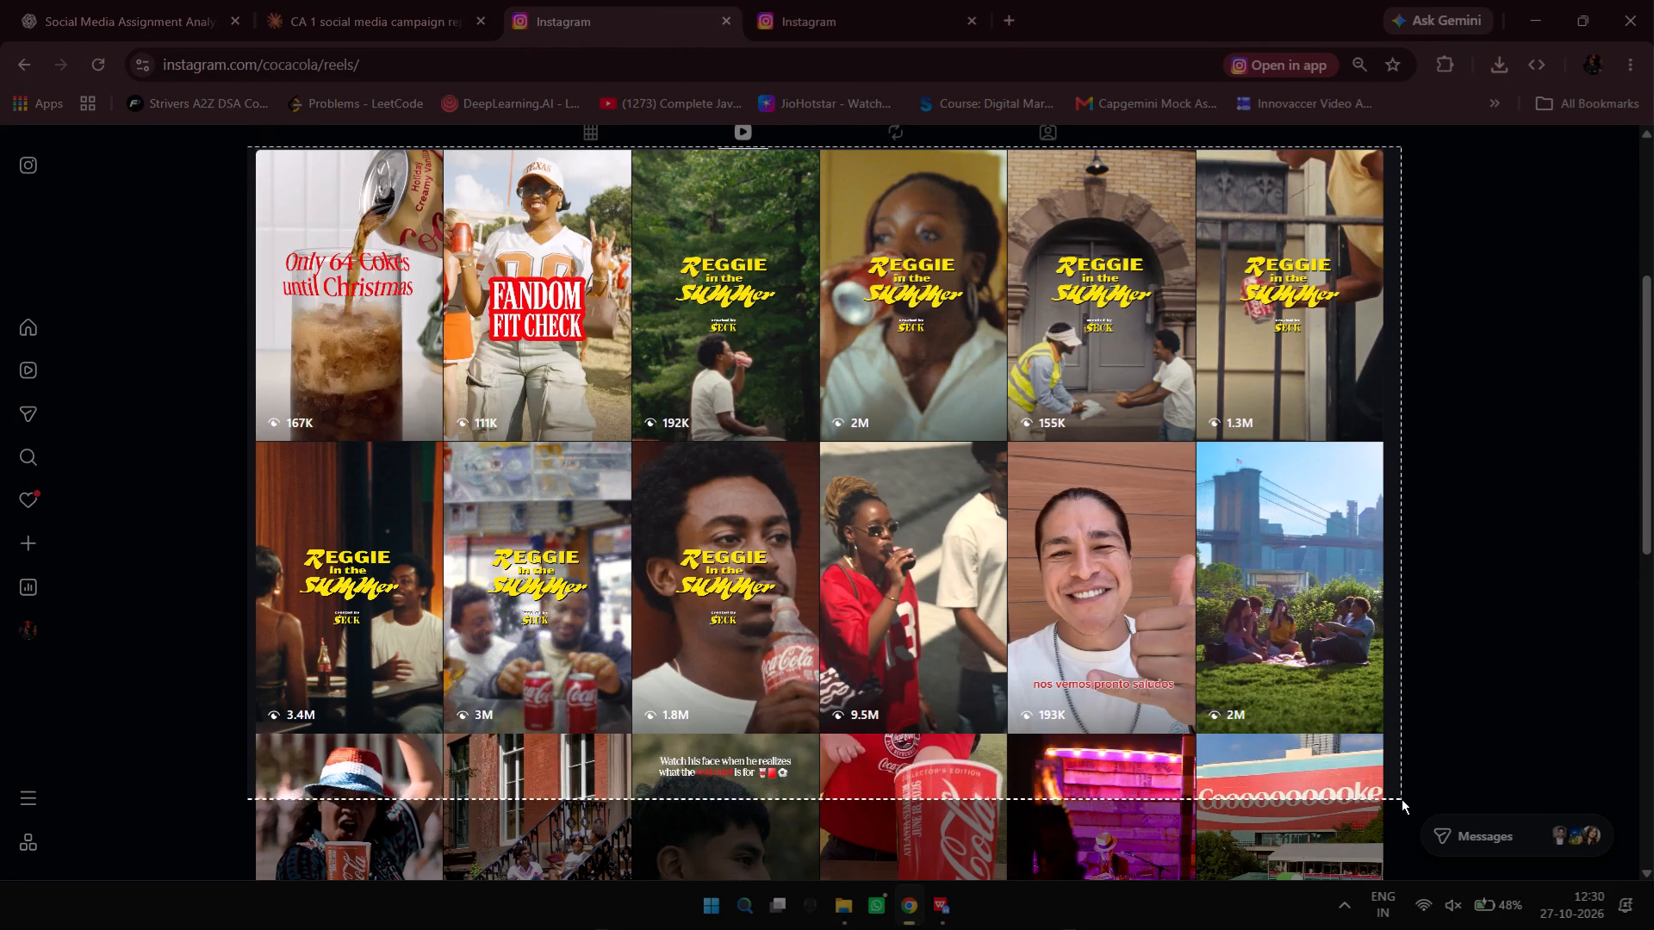
{"action": "left_click_drag", "start_coordinate": [1402, 799], "coordinate": [1390, 734]}
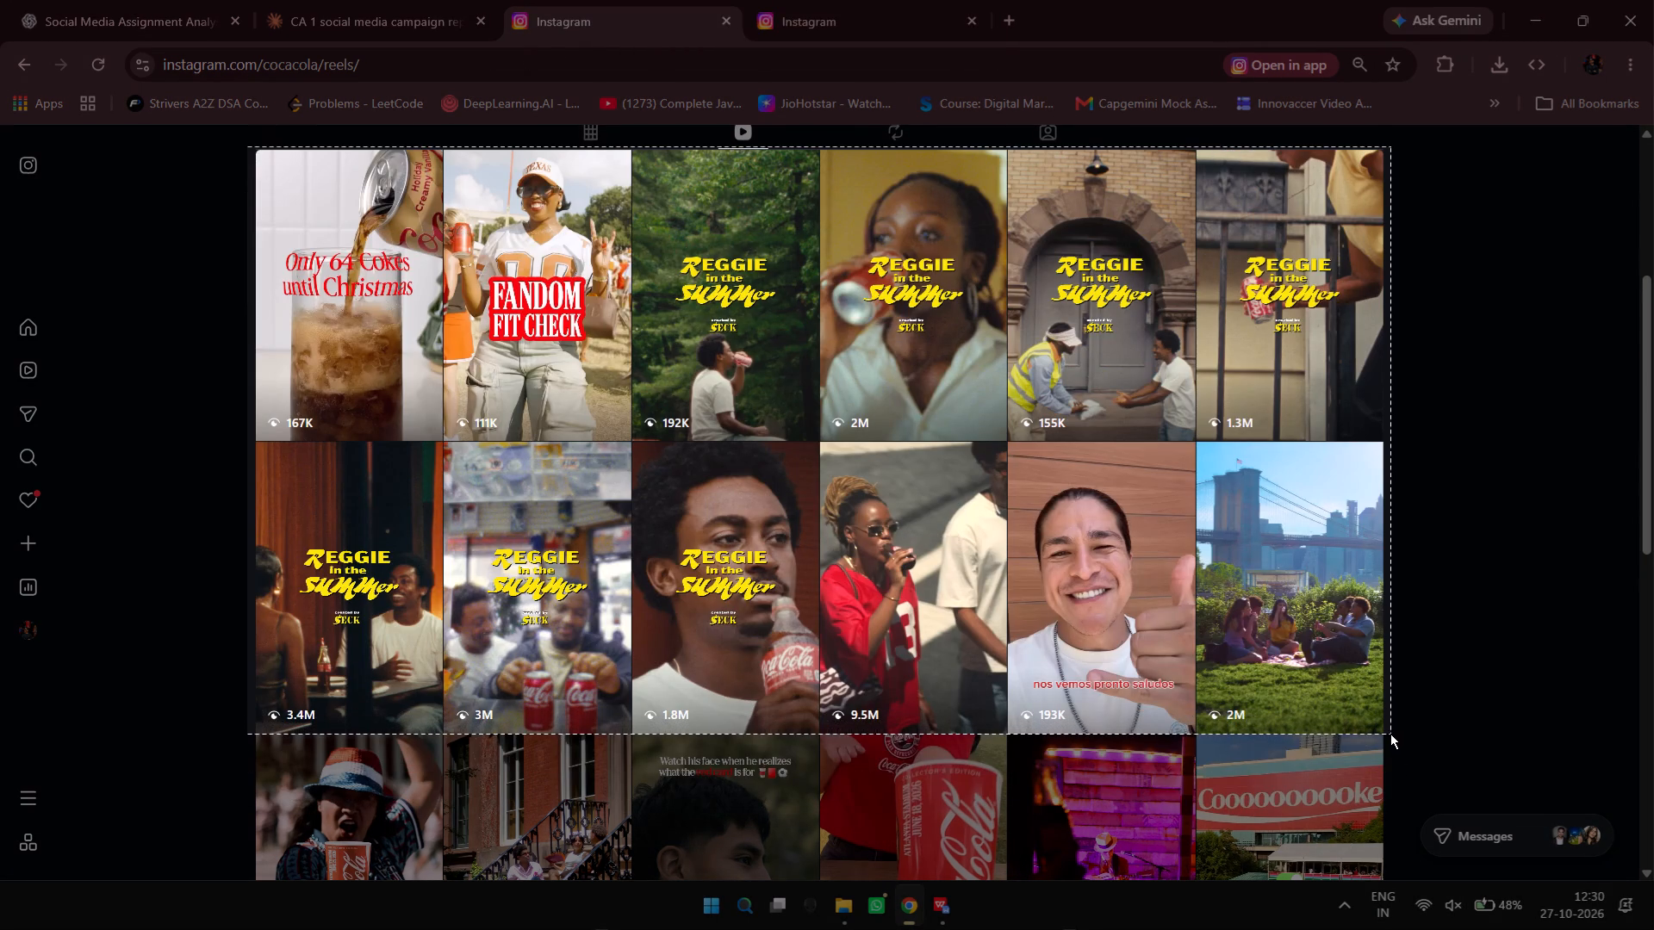
{"action": "left_click_drag", "start_coordinate": [1390, 734], "coordinate": [1390, 733]}
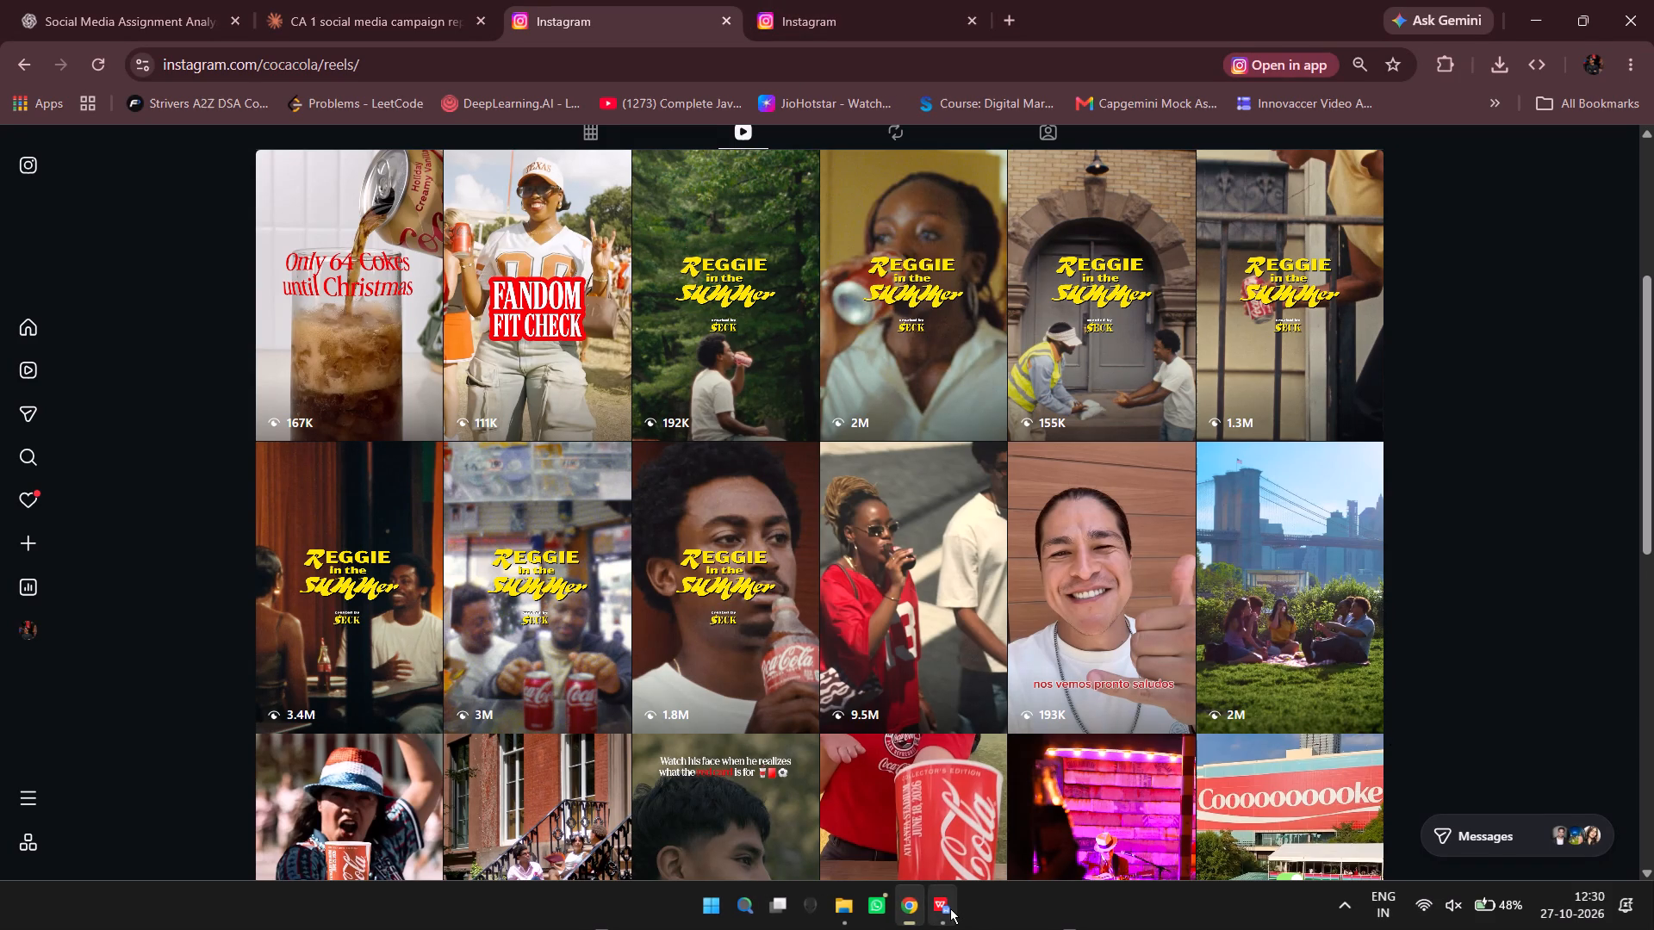
In the WPS report, replace the Coca-Cola "Grid view of the latest 9–12 posts" placeholder above section 4.3 with the captured grid.
{"action": "left_click", "coordinate": [950, 908]}
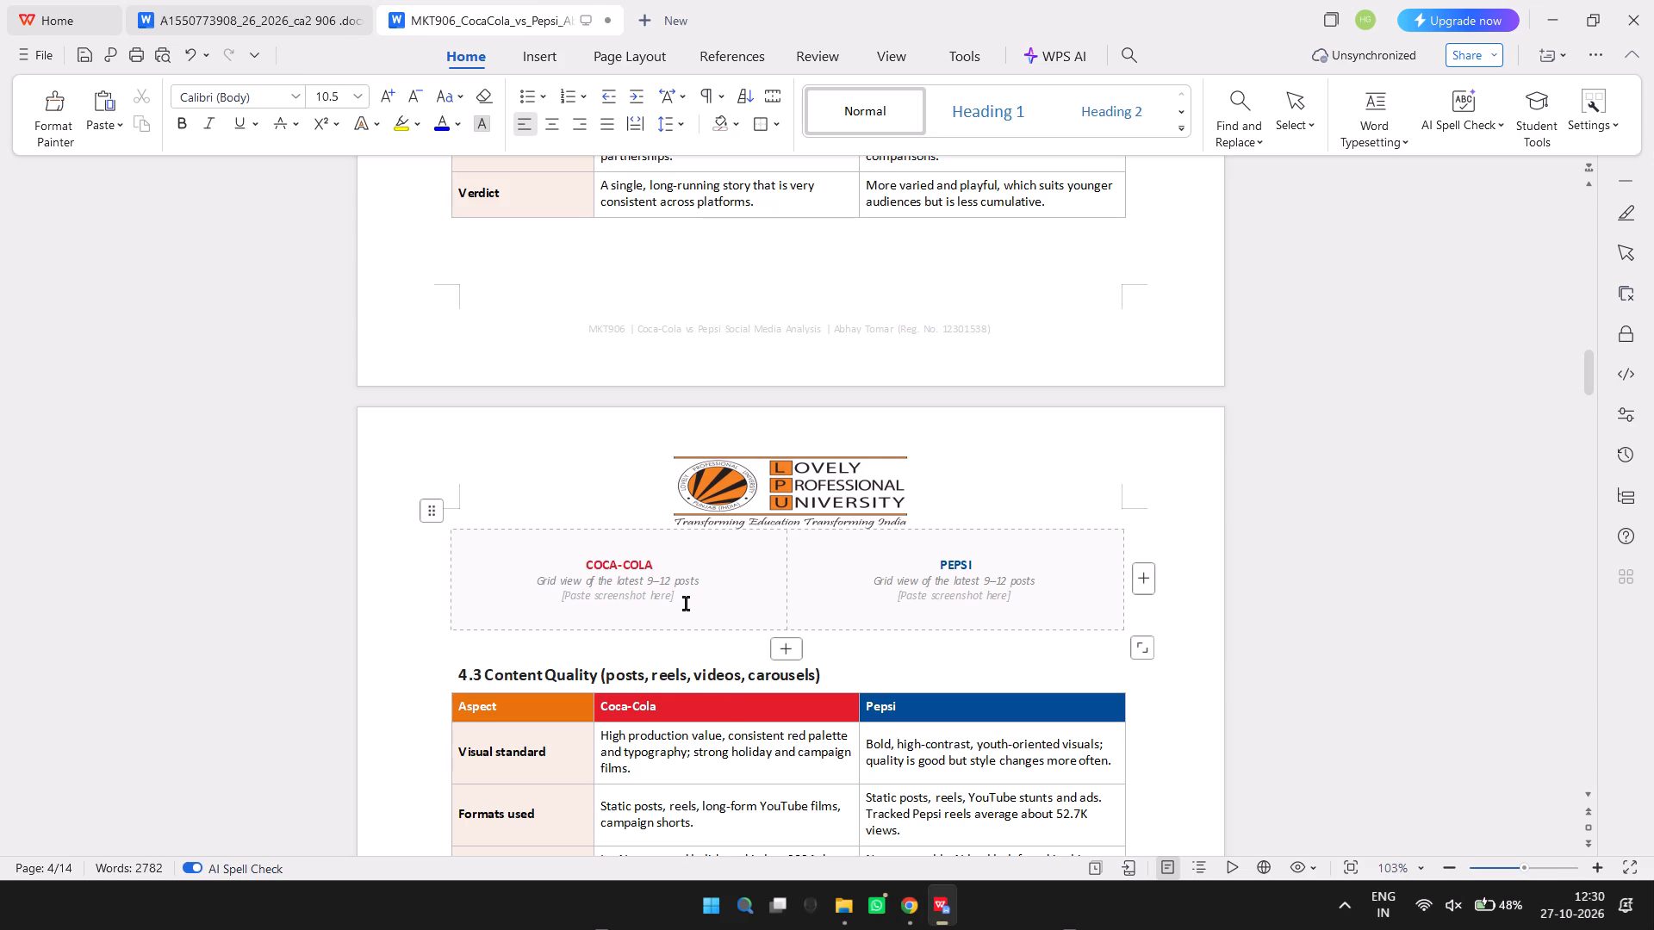
{"action": "left_click_drag", "start_coordinate": [700, 586], "coordinate": [579, 592]}
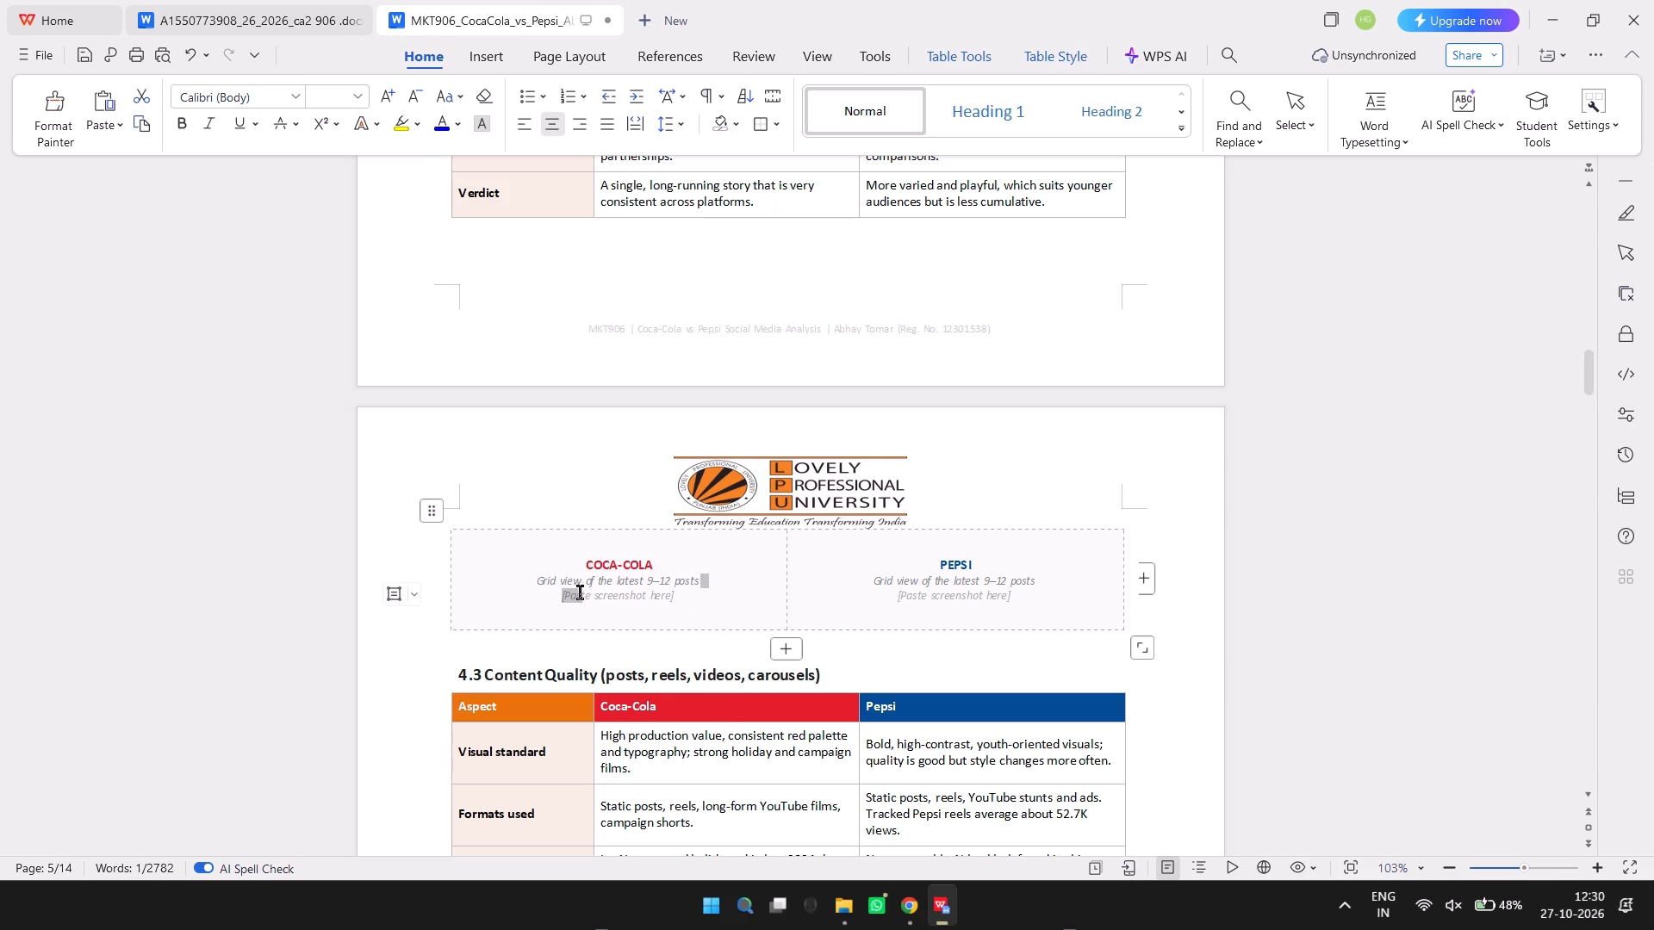
{"action": "left_click_drag", "start_coordinate": [579, 592], "coordinate": [549, 587]}
{"action": "left_click", "coordinate": [681, 597]}
{"action": "left_click_drag", "start_coordinate": [681, 597], "coordinate": [602, 589]}
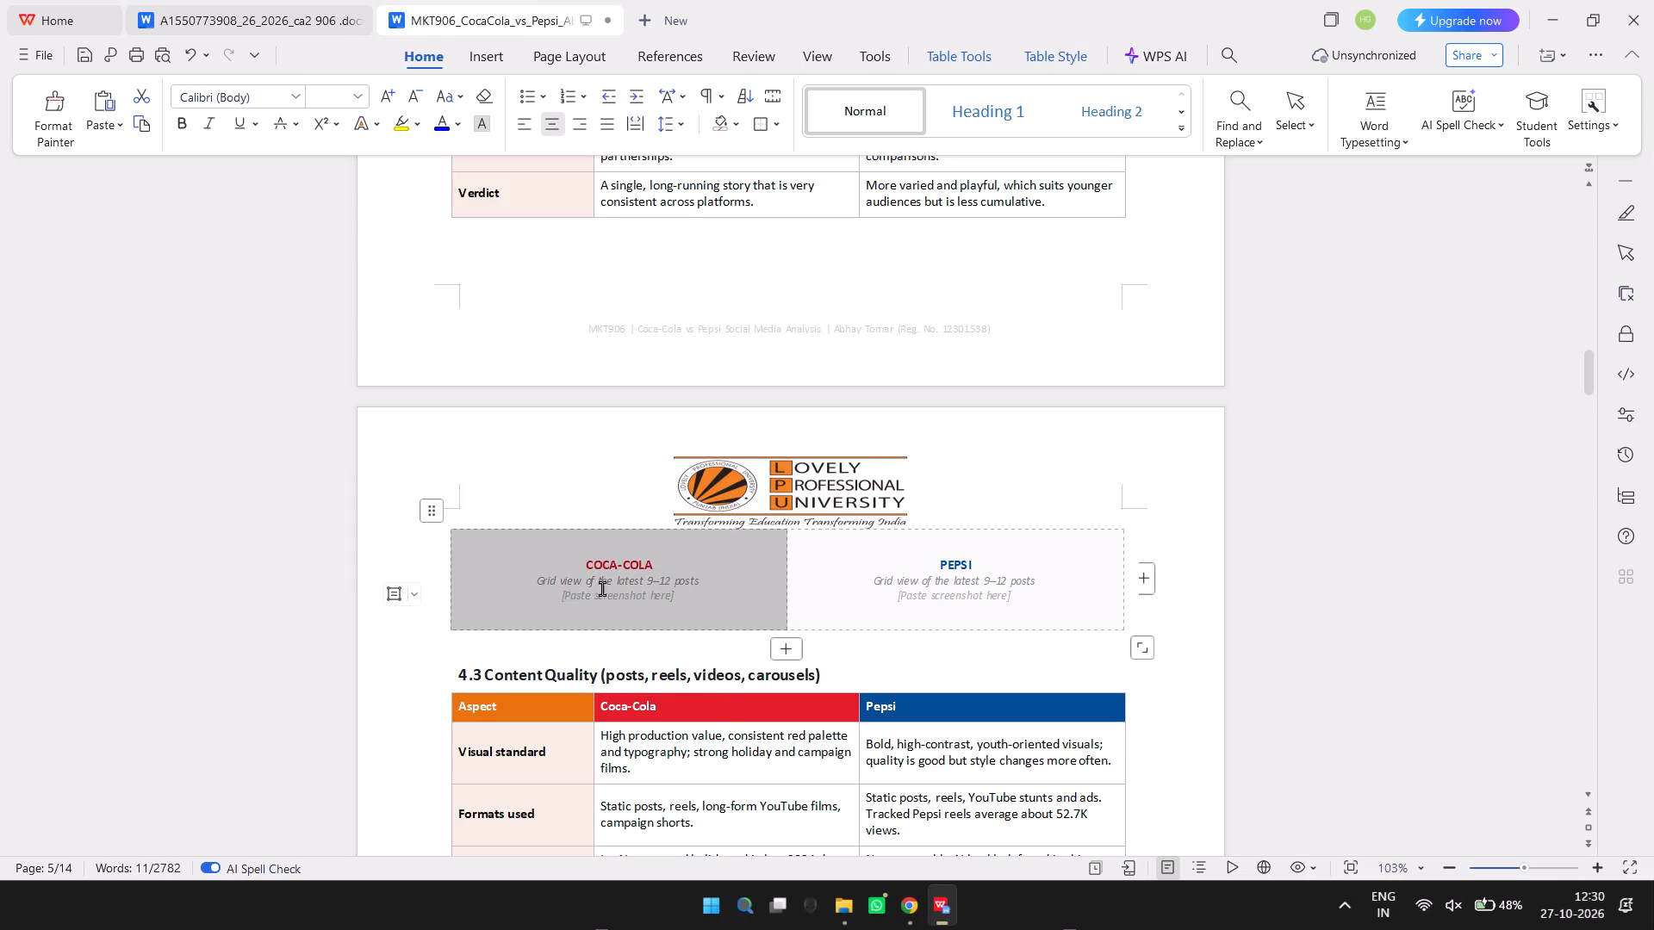
{"action": "left_click_drag", "start_coordinate": [602, 589], "coordinate": [564, 586]}
{"action": "left_click", "coordinate": [567, 586]}
{"action": "left_click_drag", "start_coordinate": [535, 582], "coordinate": [701, 600]}
{"action": "key", "text": "ctrl+v"}
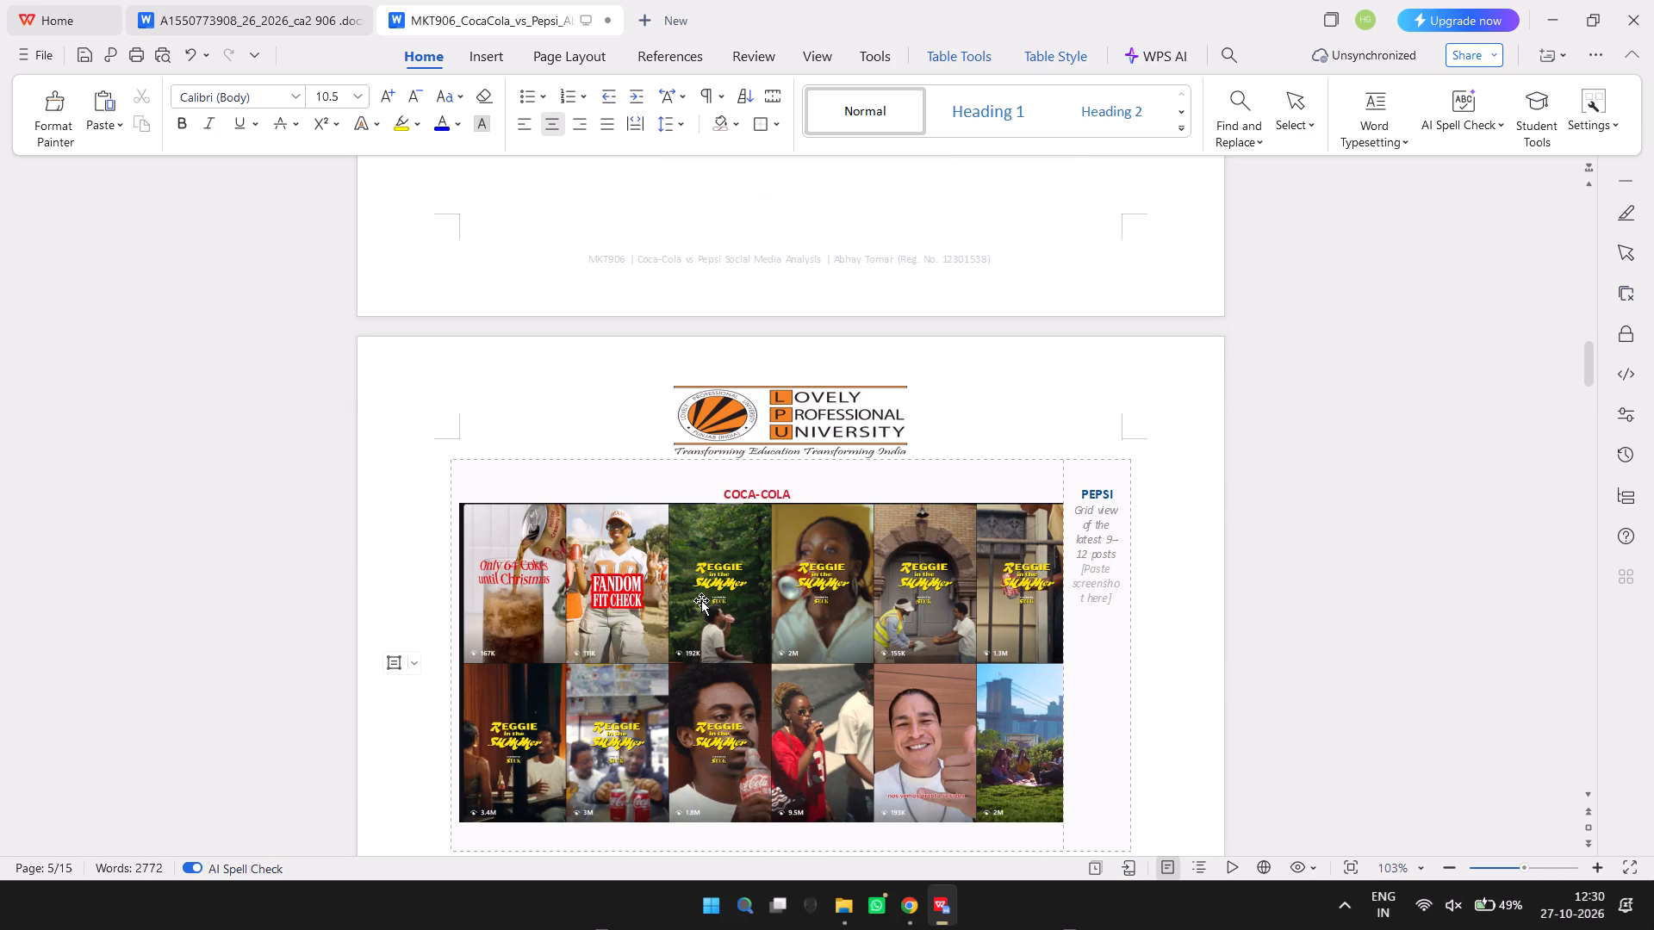
Set the Coca-Cola grid screenshot's height to 3 cm with proportions kept, and unlock its aspect ratio.
{"action": "left_click", "coordinate": [708, 617]}
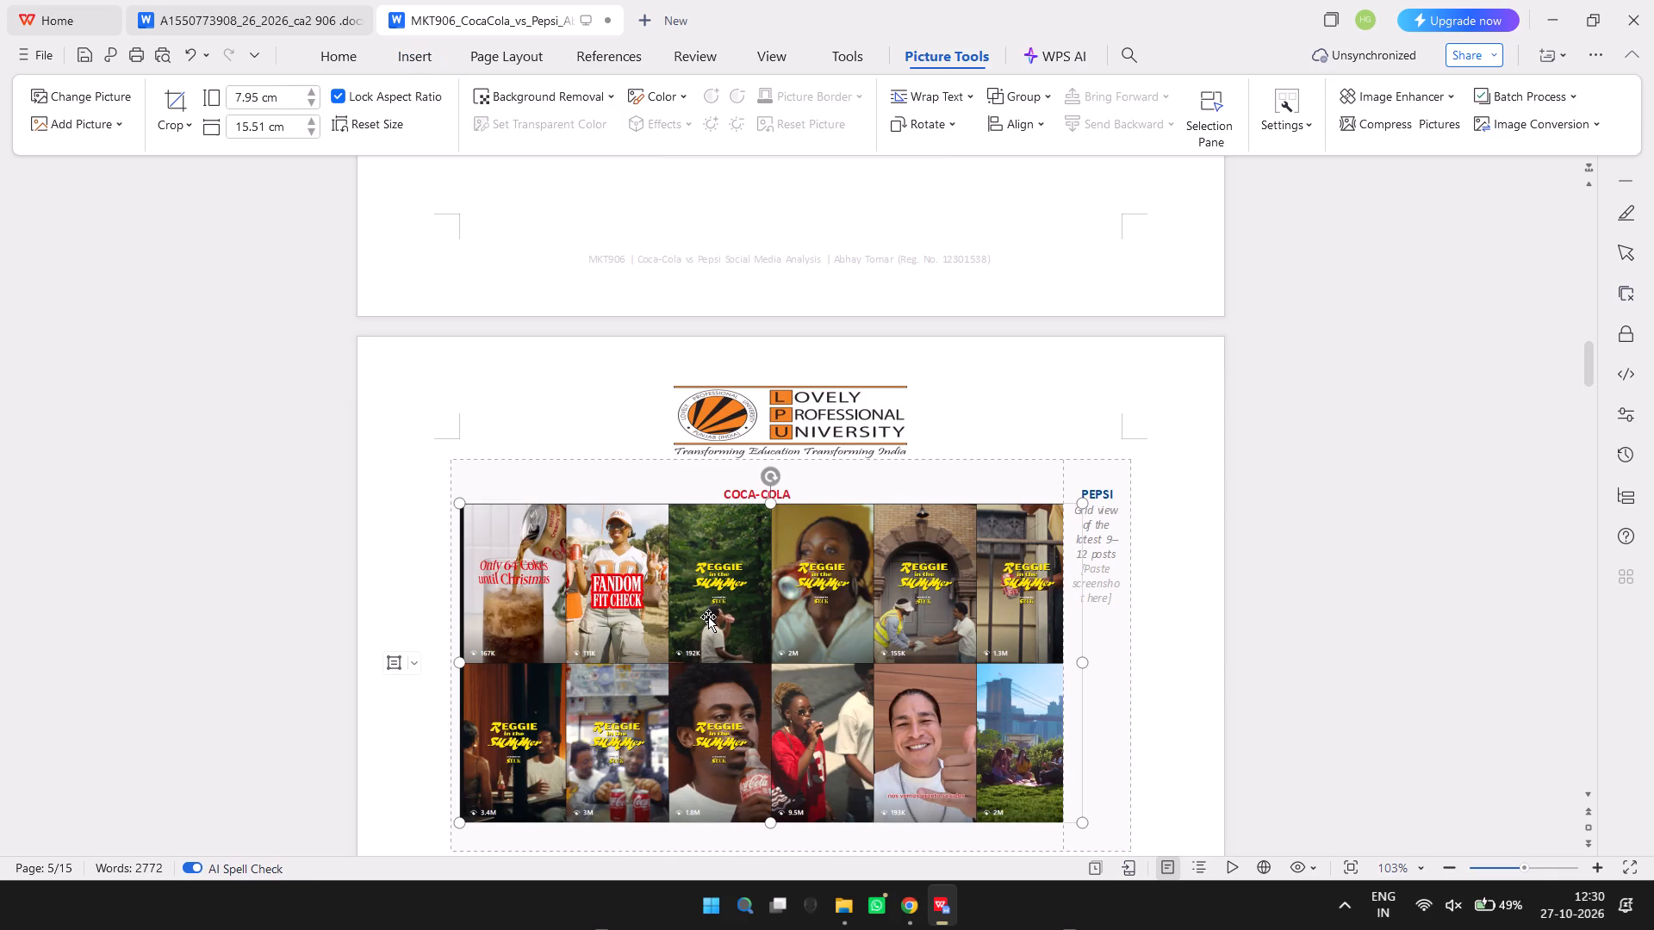
{"action": "left_click", "coordinate": [241, 99]}
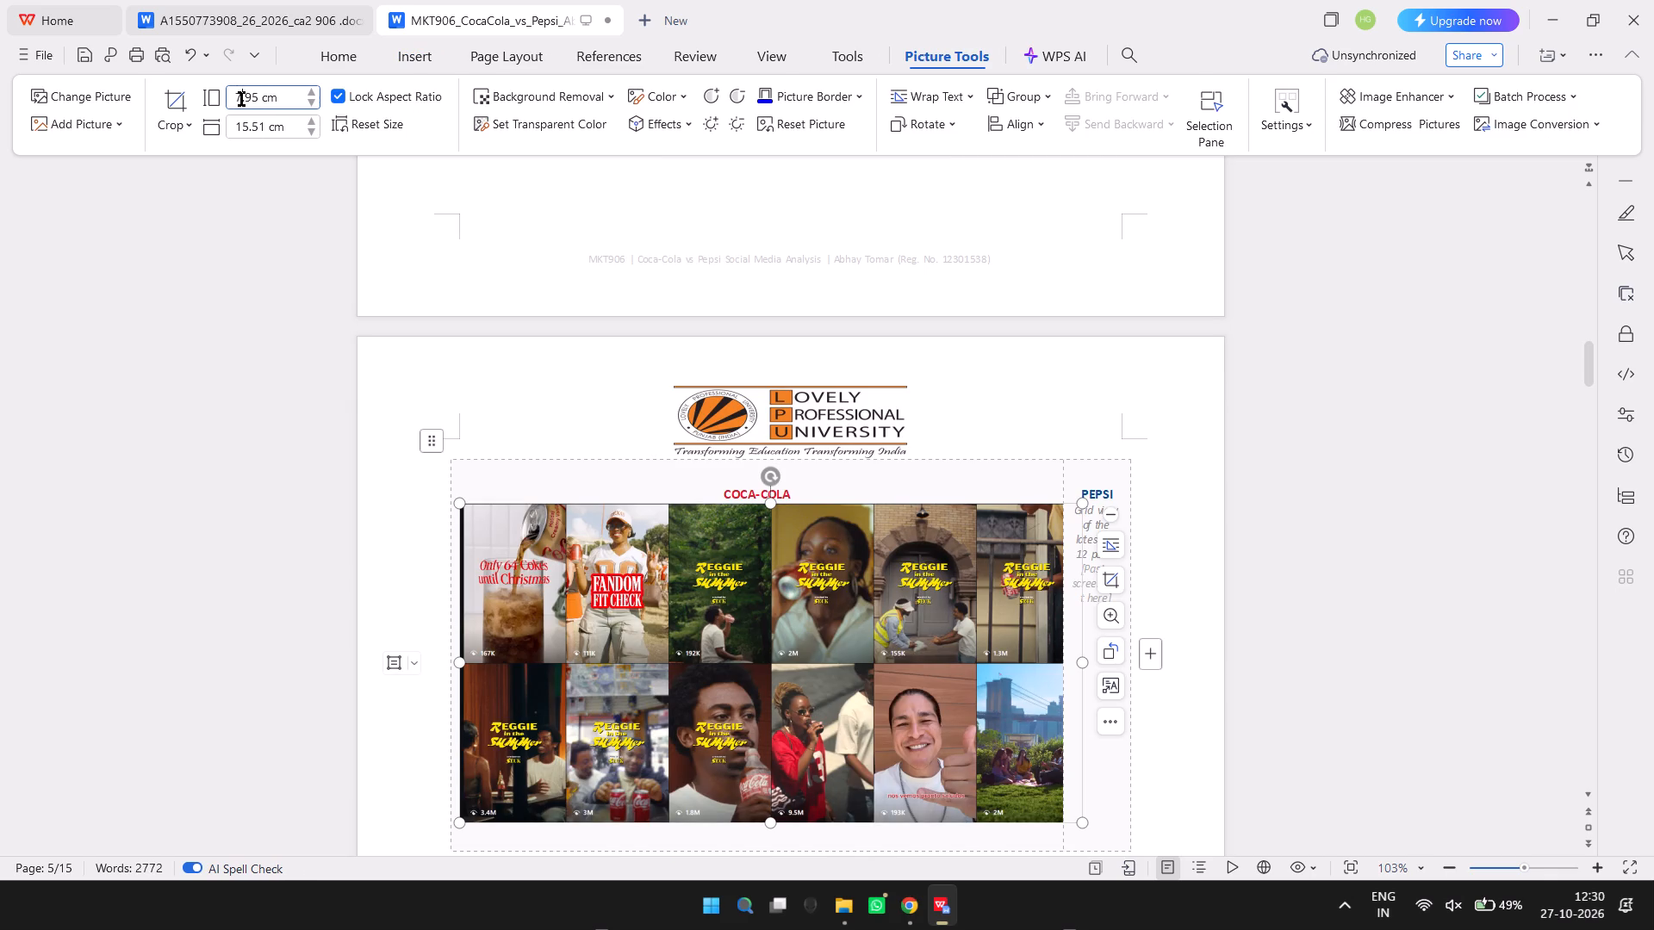
{"action": "key", "text": "Right"}
{"action": "key", "text": "Right"}
{"action": "key", "text": "Right"}
{"action": "key", "text": "BackSpace"}
{"action": "key", "text": "BackSpace"}
{"action": "key", "text": "BackSpace"}
{"action": "key", "text": "BackSpace"}
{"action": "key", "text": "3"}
{"action": "key", "text": "Return"}
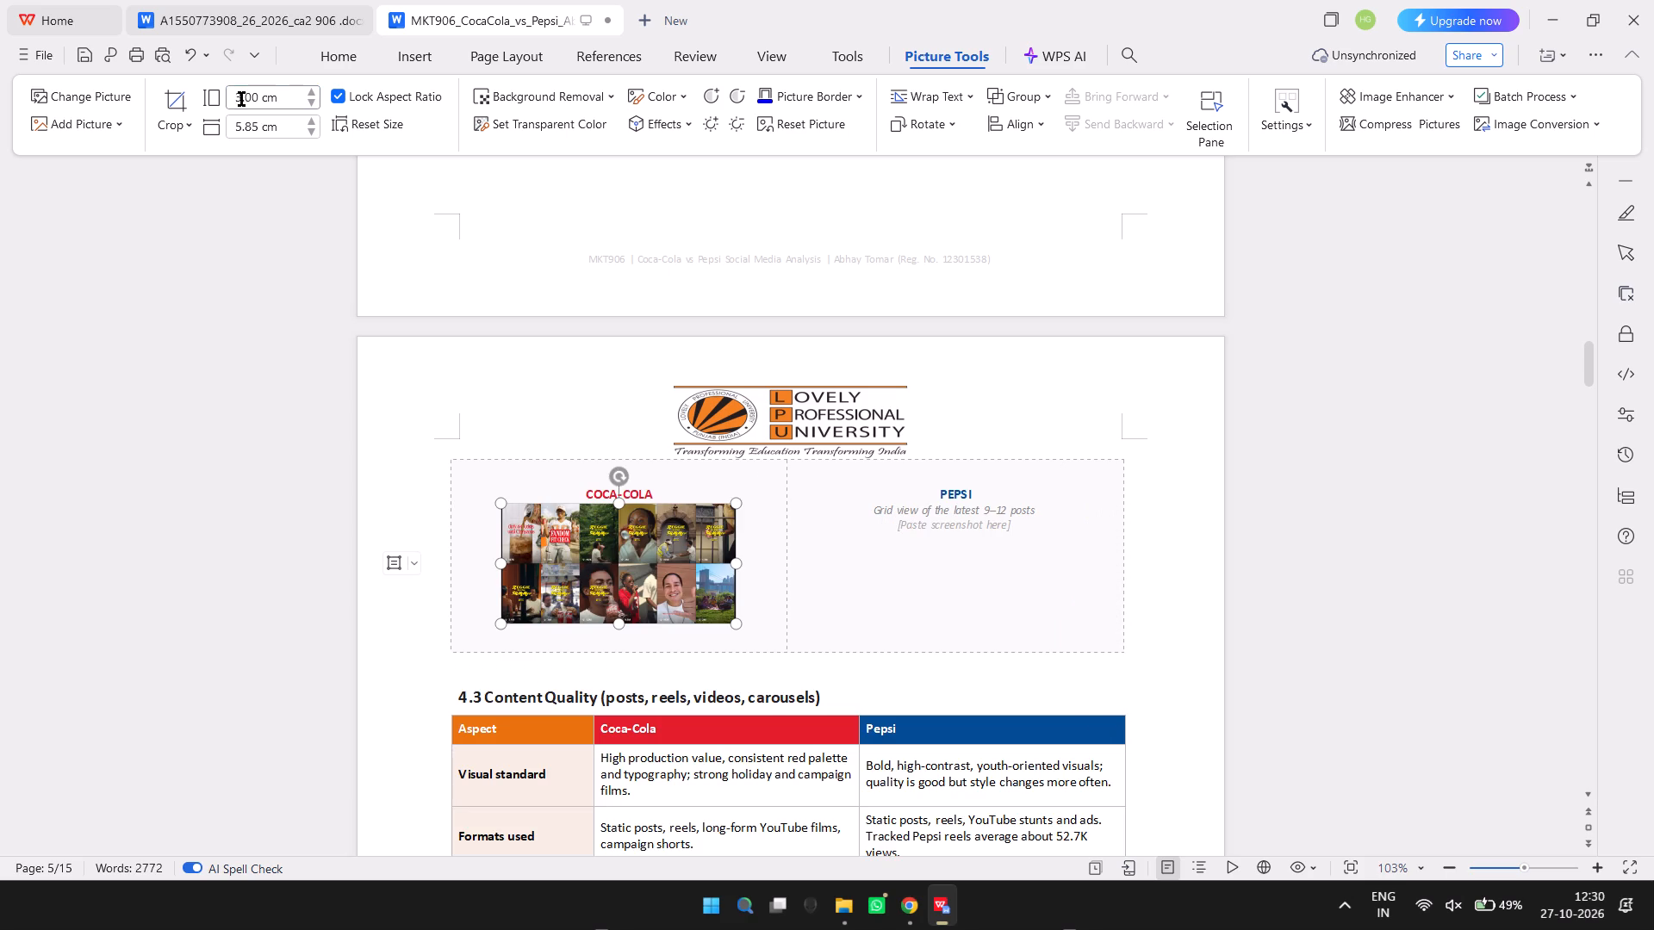
{"action": "left_click", "coordinate": [329, 94]}
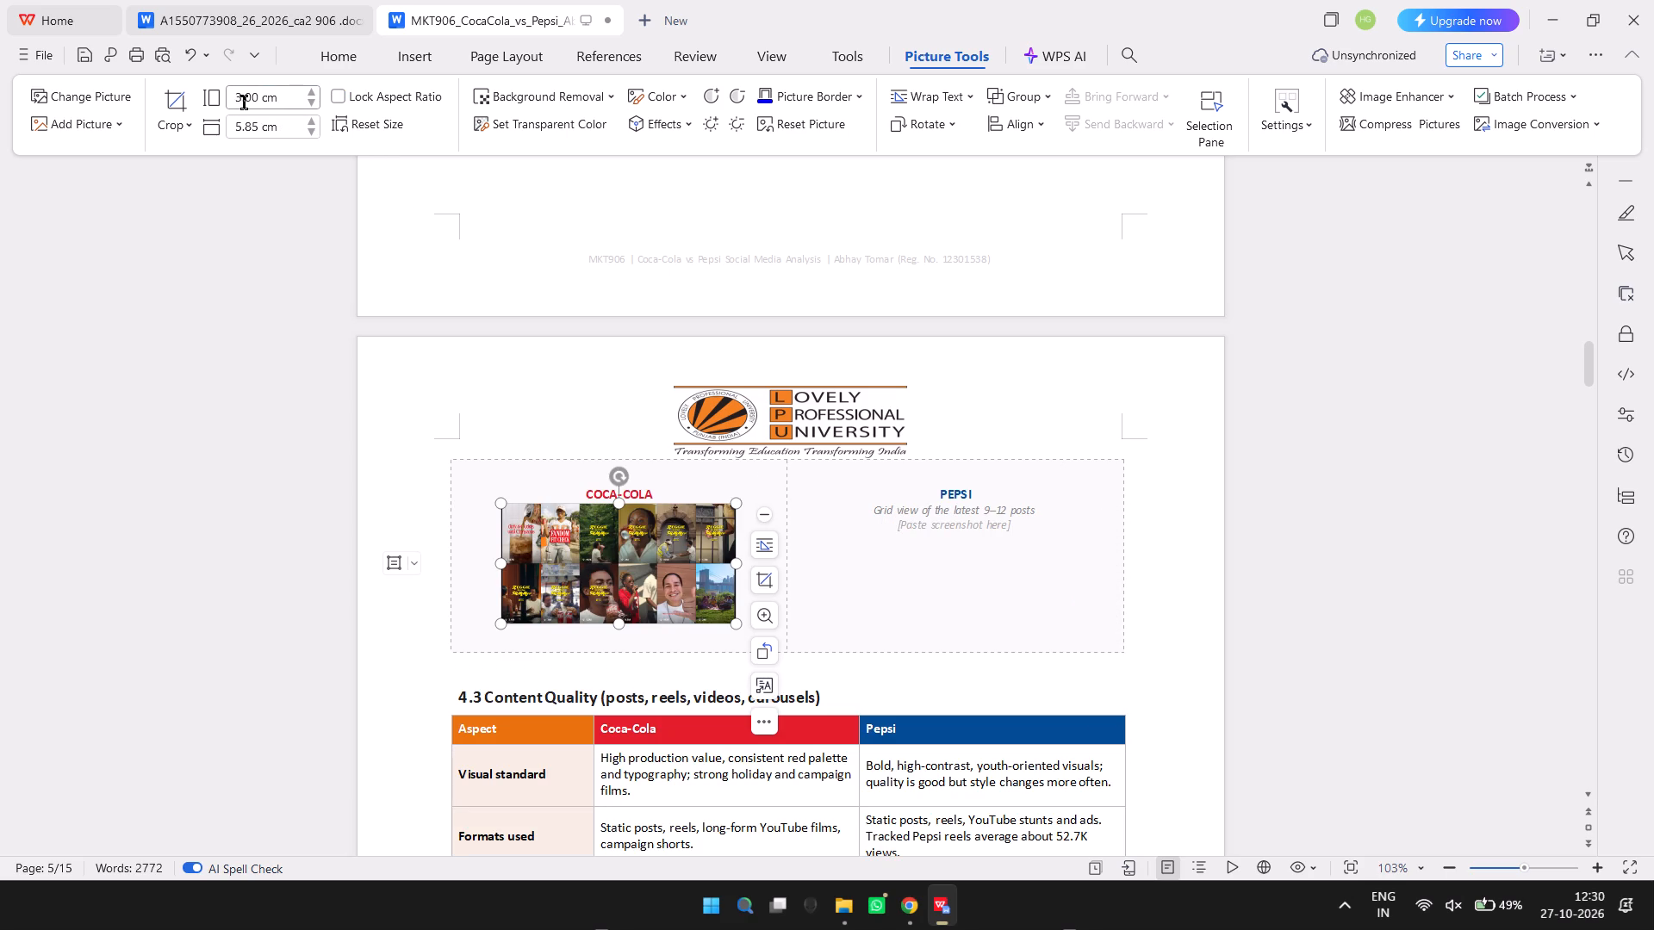
Switch to Chrome and capture the first two rows of Pepsi's Instagram reels grid as a screen snip.
{"action": "left_click", "coordinate": [909, 914]}
{"action": "left_click", "coordinate": [801, 0]}
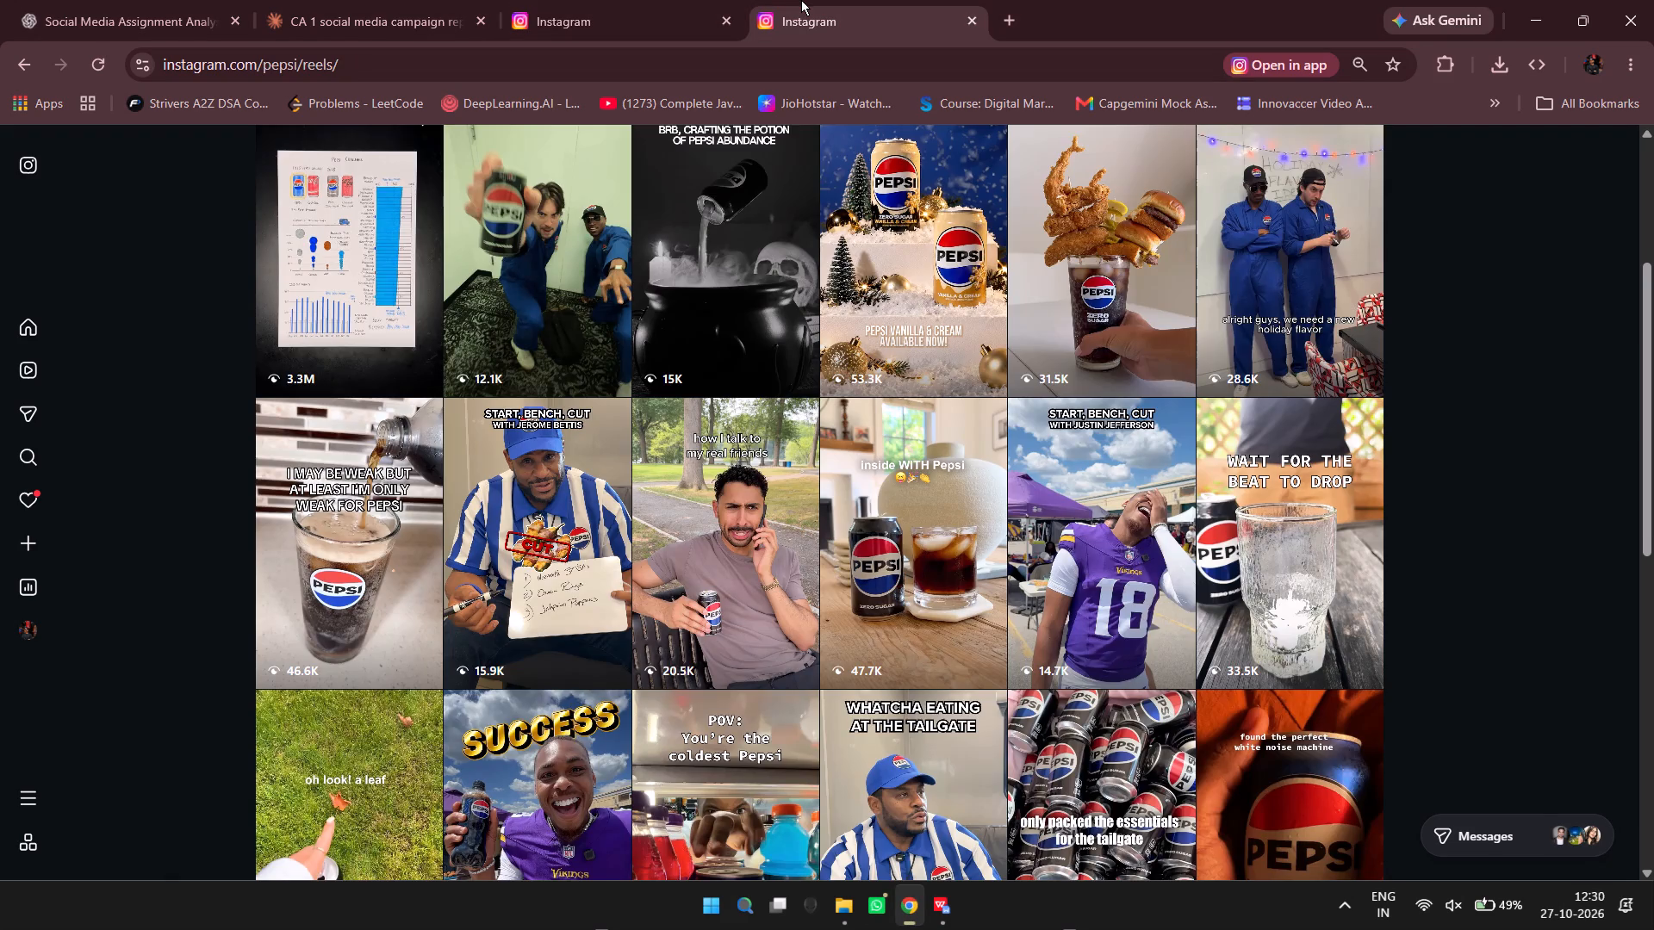
{"action": "key", "text": "shift+super+s"}
{"action": "left_click_drag", "start_coordinate": [243, 127], "coordinate": [787, 410]}
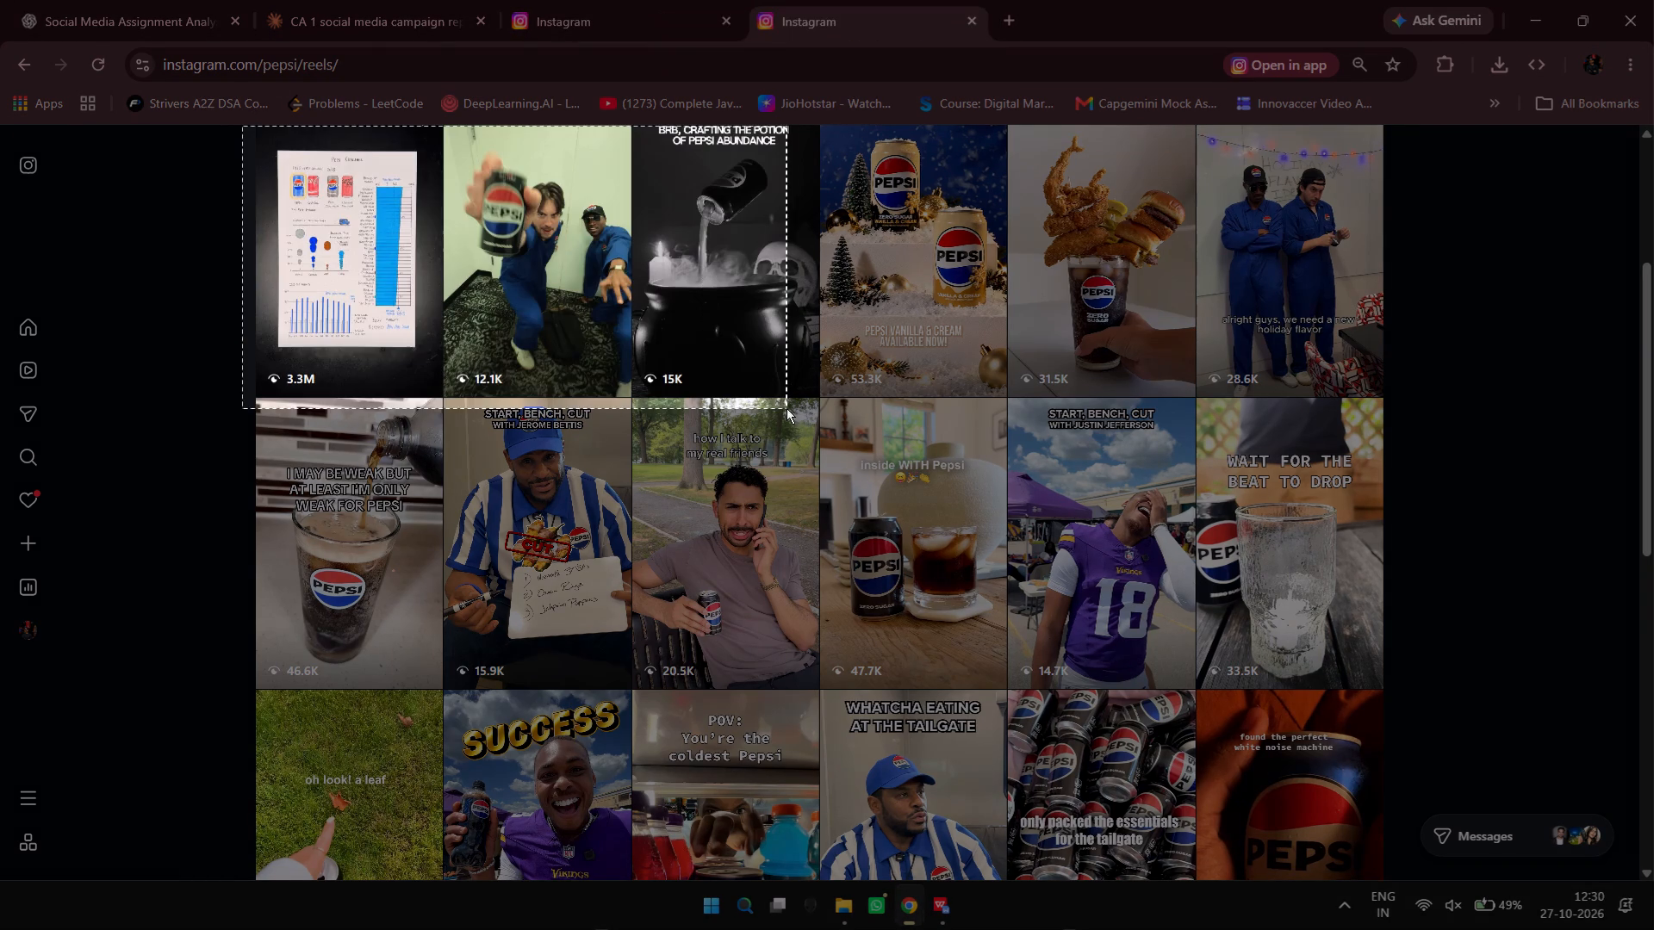
{"action": "left_click_drag", "start_coordinate": [787, 410], "coordinate": [1394, 685]}
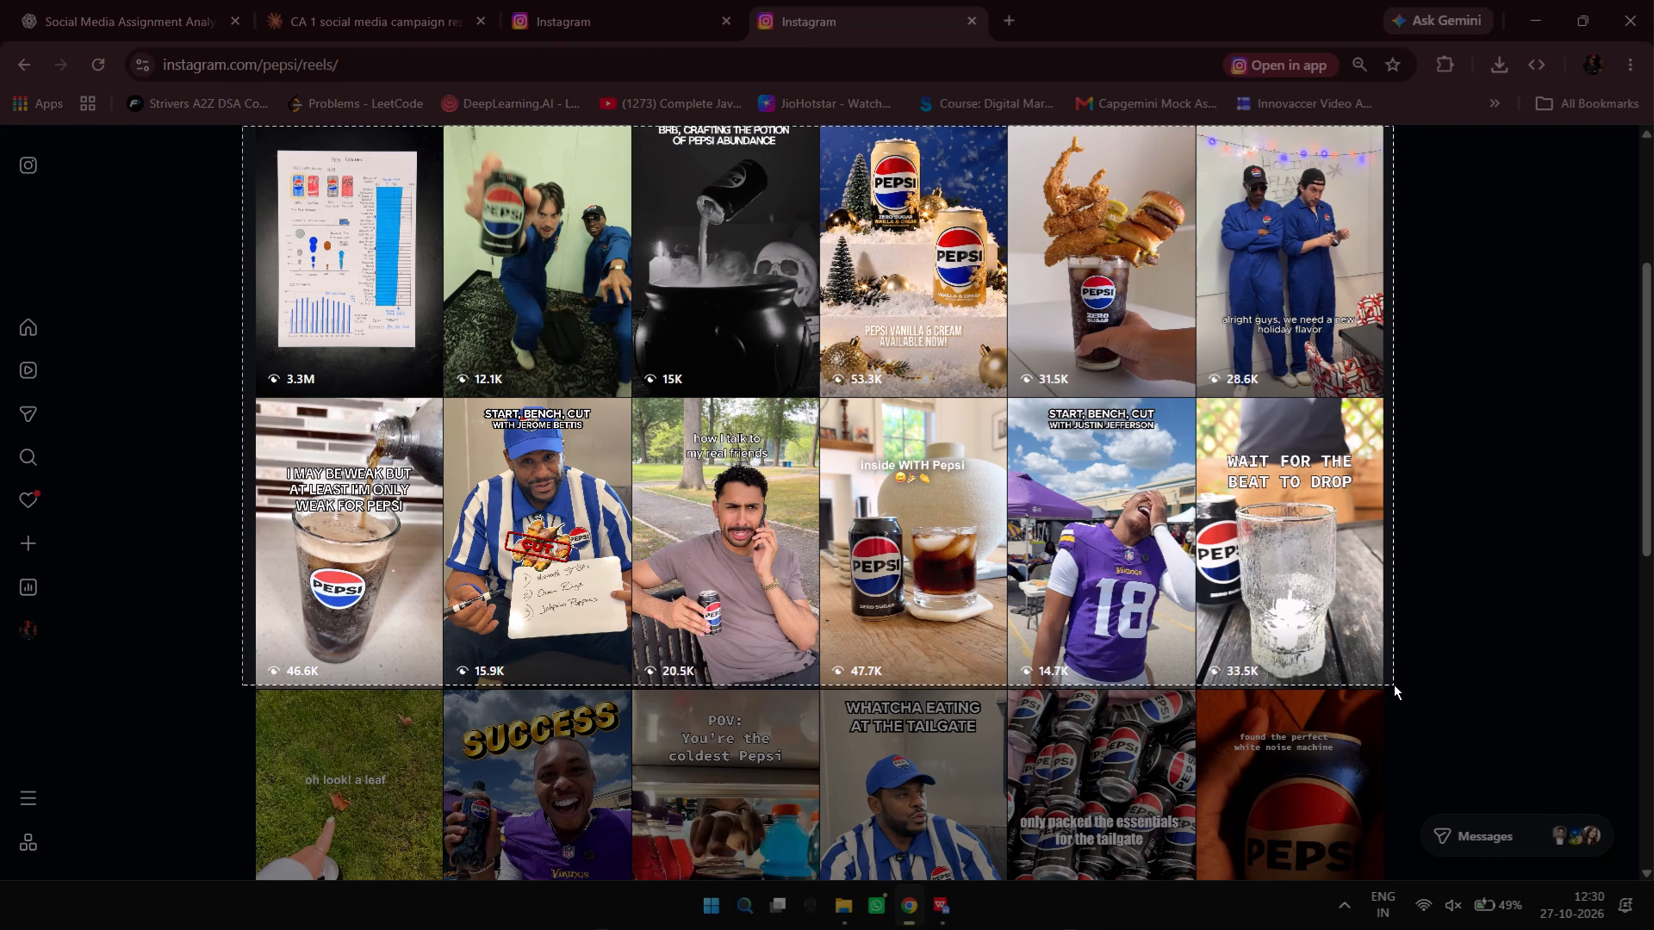
{"action": "left_click_drag", "start_coordinate": [1394, 685], "coordinate": [1395, 687]}
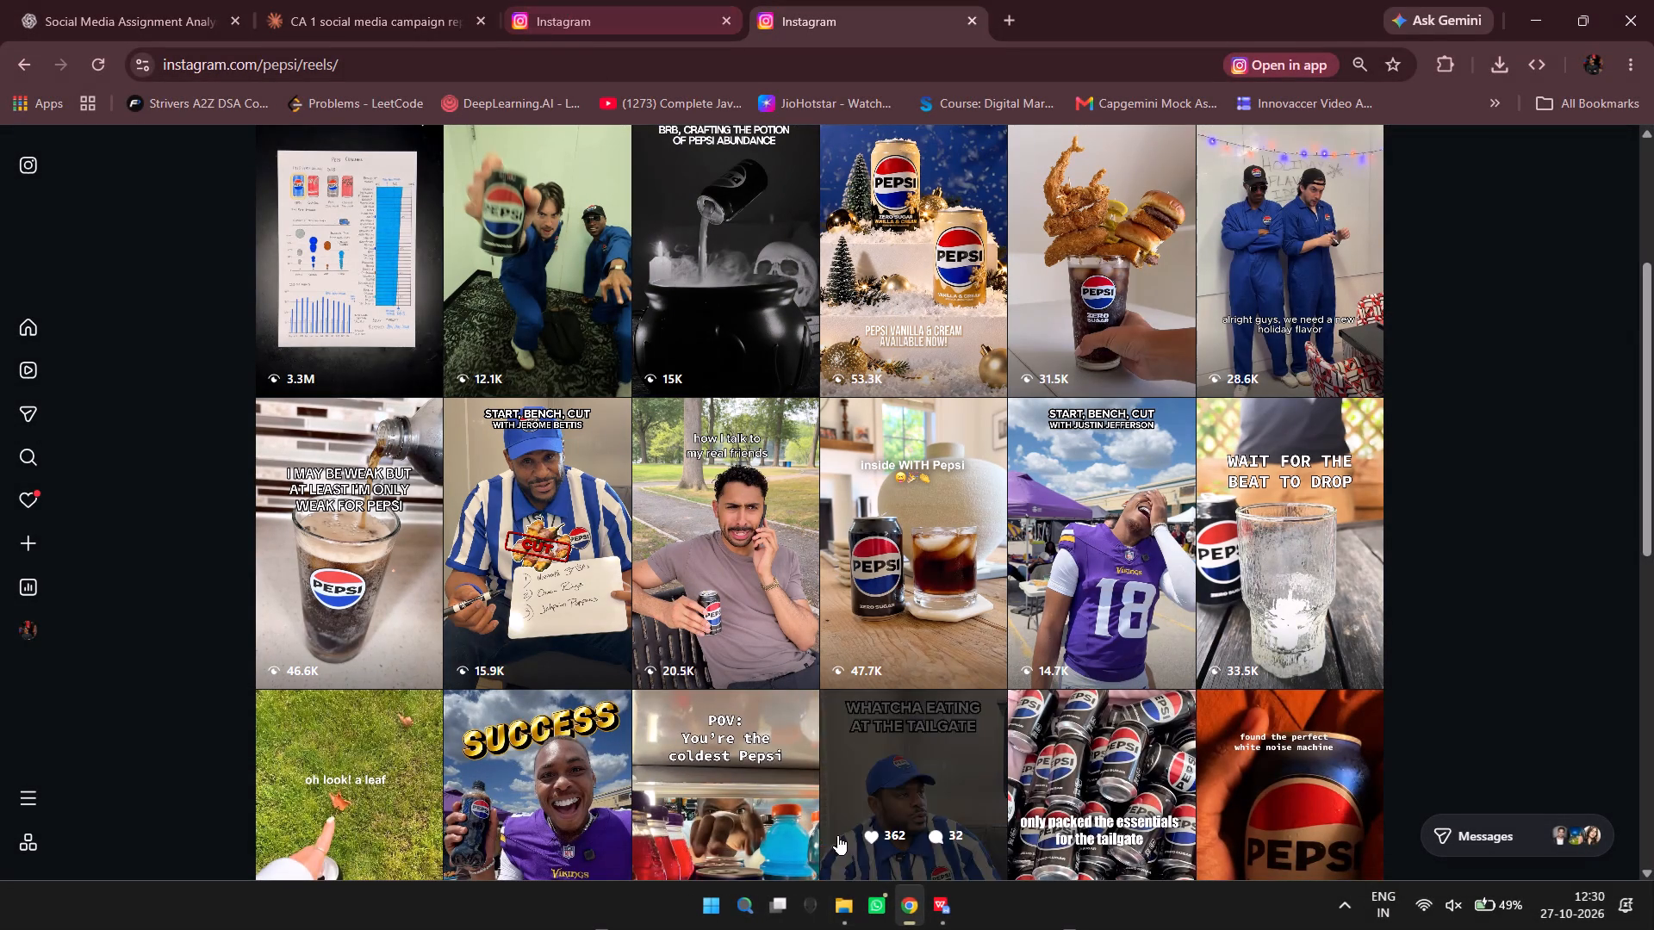
Back in the WPS report, replace the Pepsi "Grid view of the latest 9–12 posts" placeholder with the captured reels grid.
{"action": "left_click", "coordinate": [929, 896]}
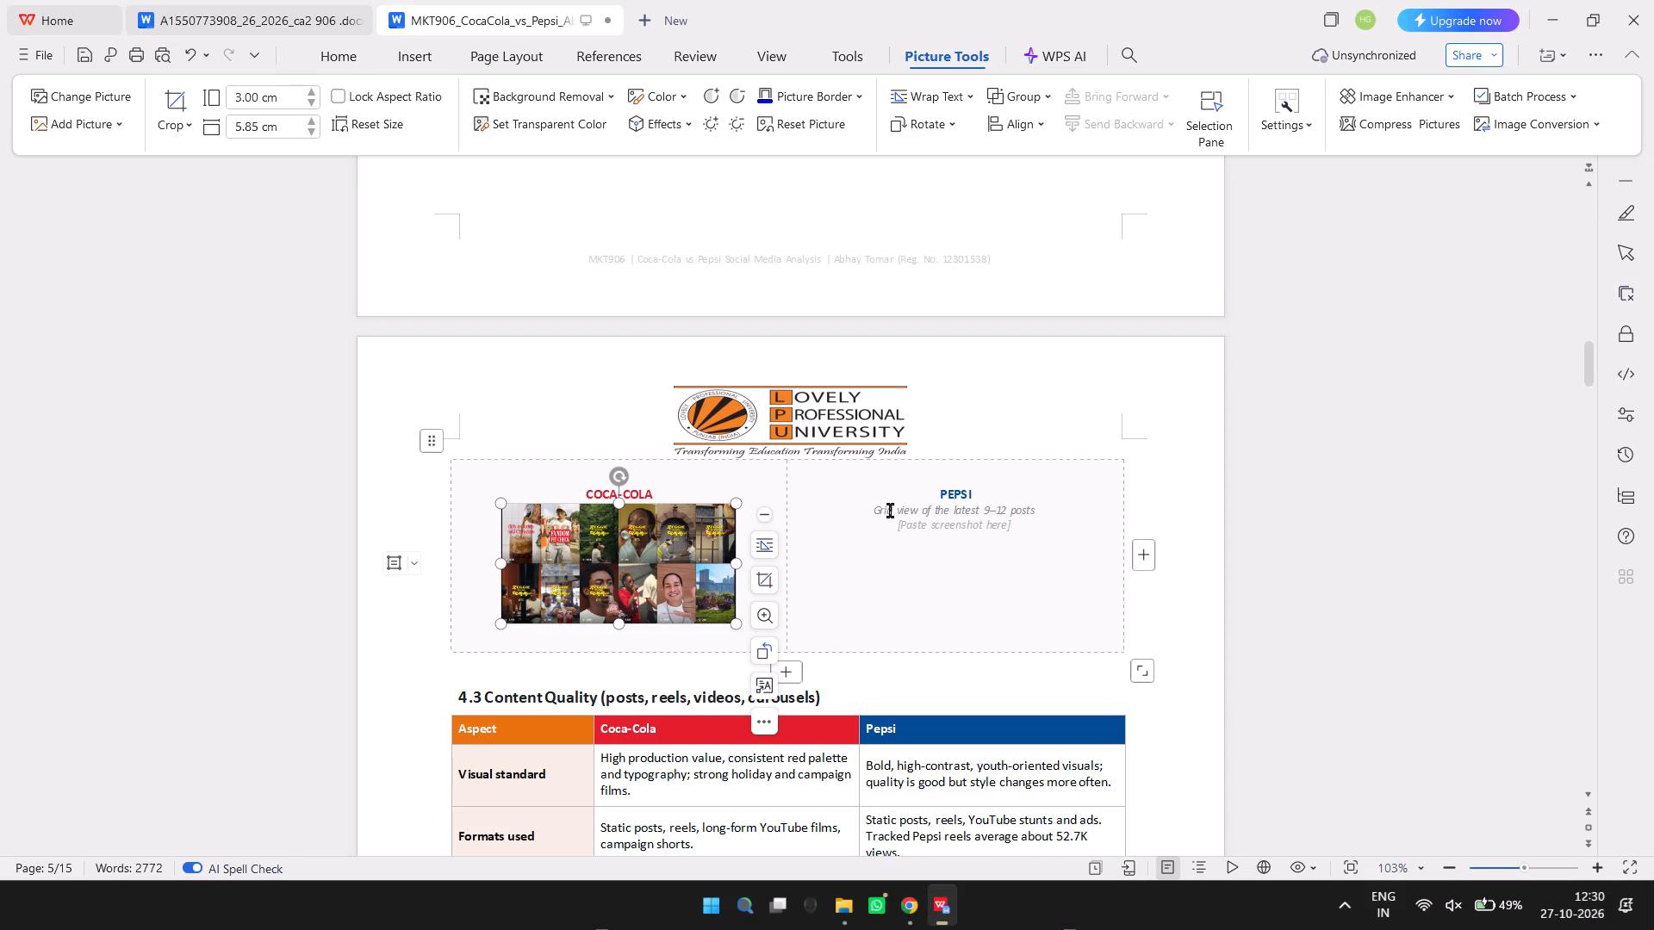
{"action": "left_click_drag", "start_coordinate": [873, 508], "coordinate": [1024, 521]}
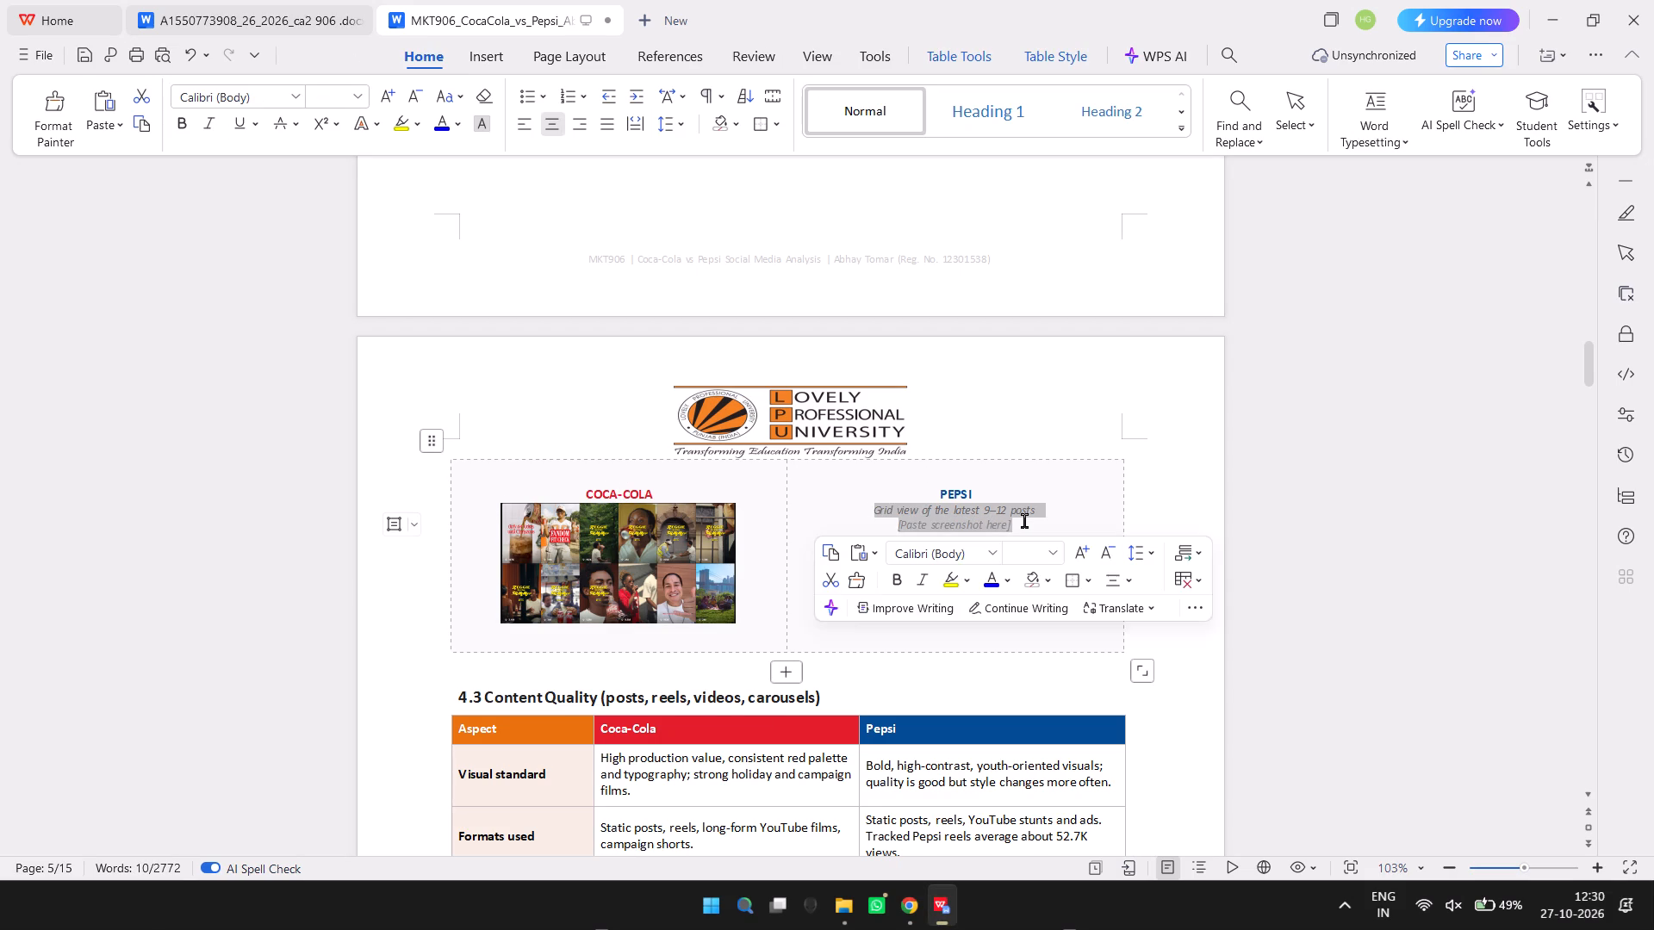
{"action": "key", "text": "ctrl+v"}
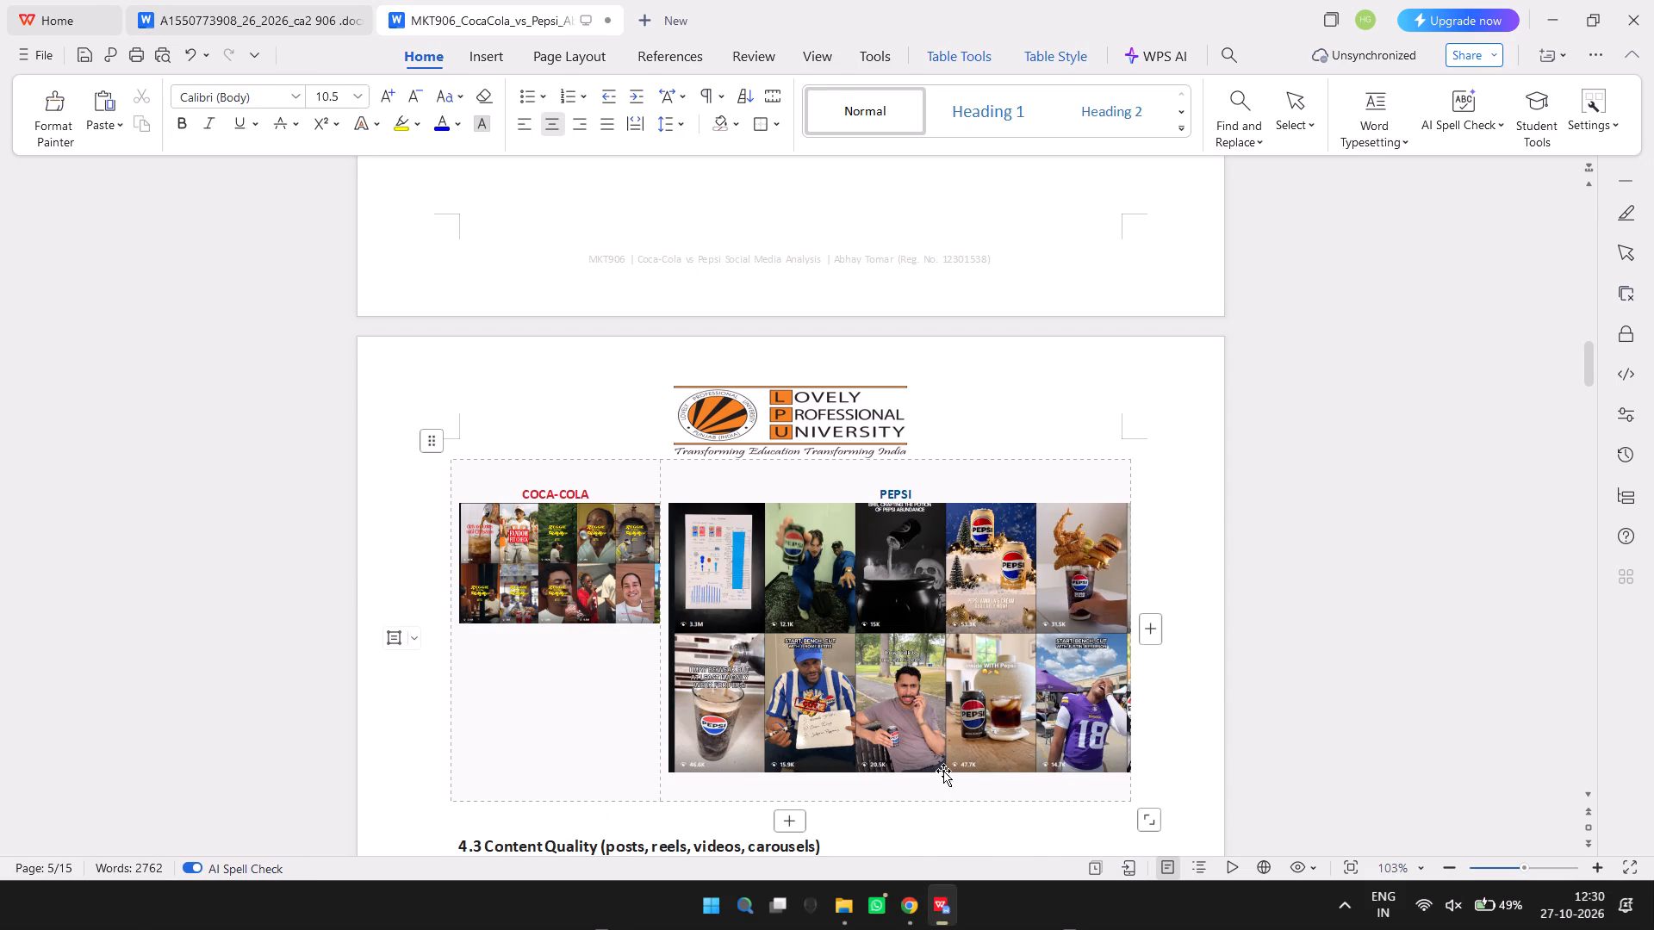
Unlock the Pepsi grid screenshot's aspect ratio and set its height to 5 cm.
{"action": "left_click", "coordinate": [946, 772]}
{"action": "left_click", "coordinate": [873, 575]}
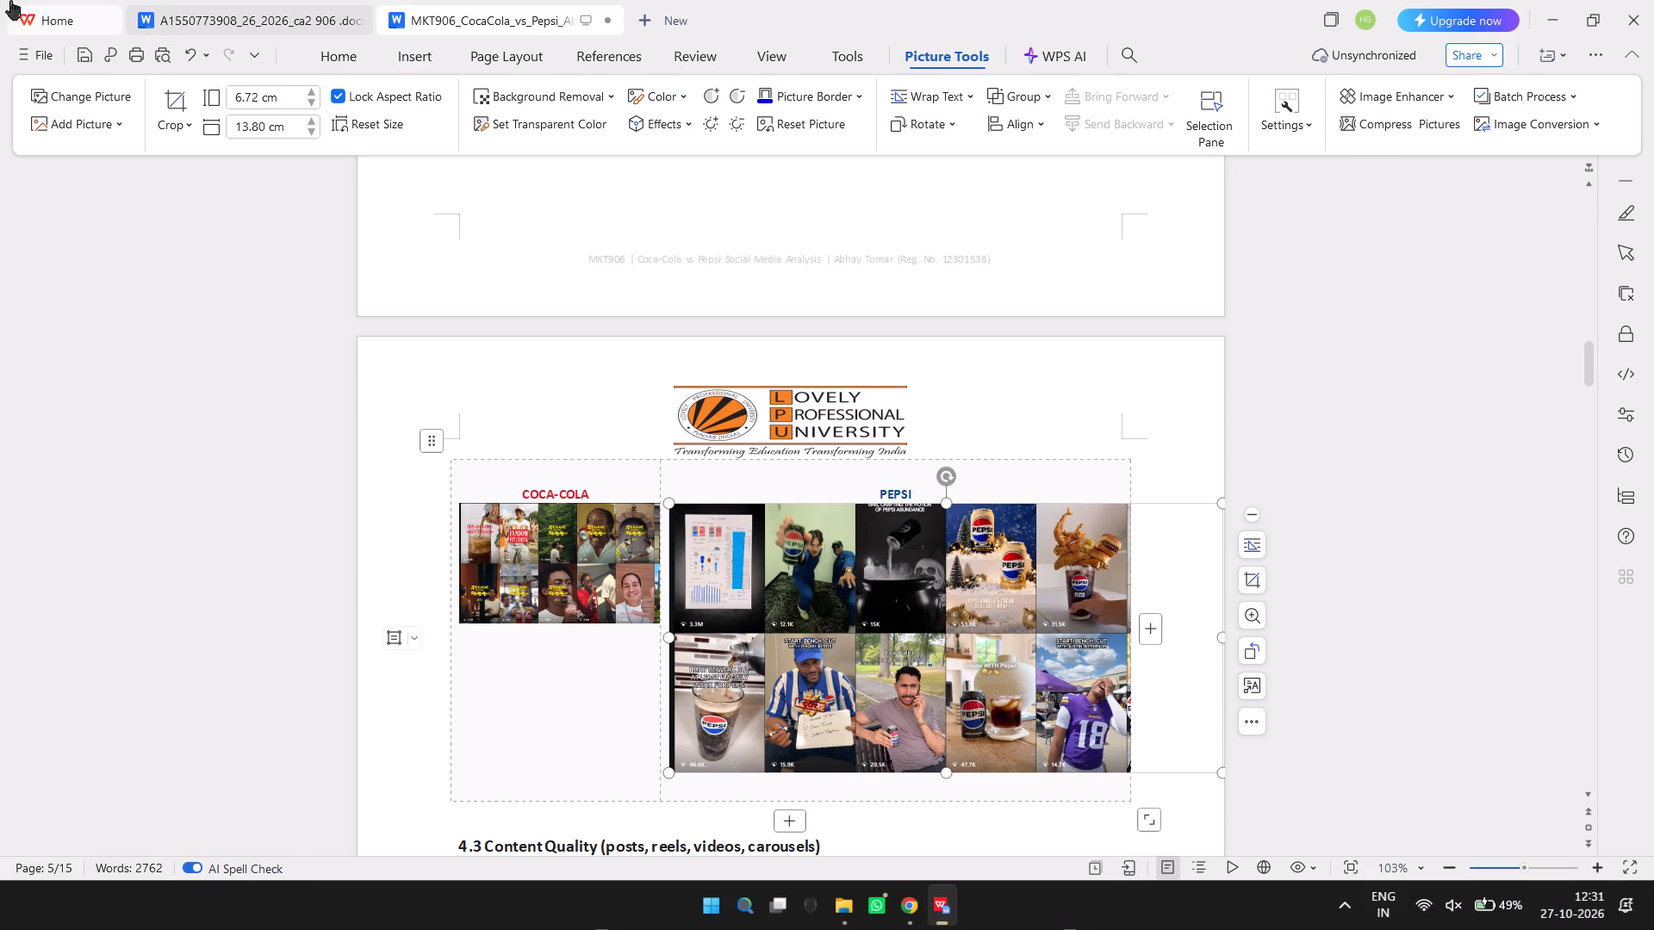
{"action": "left_click", "coordinate": [339, 98]}
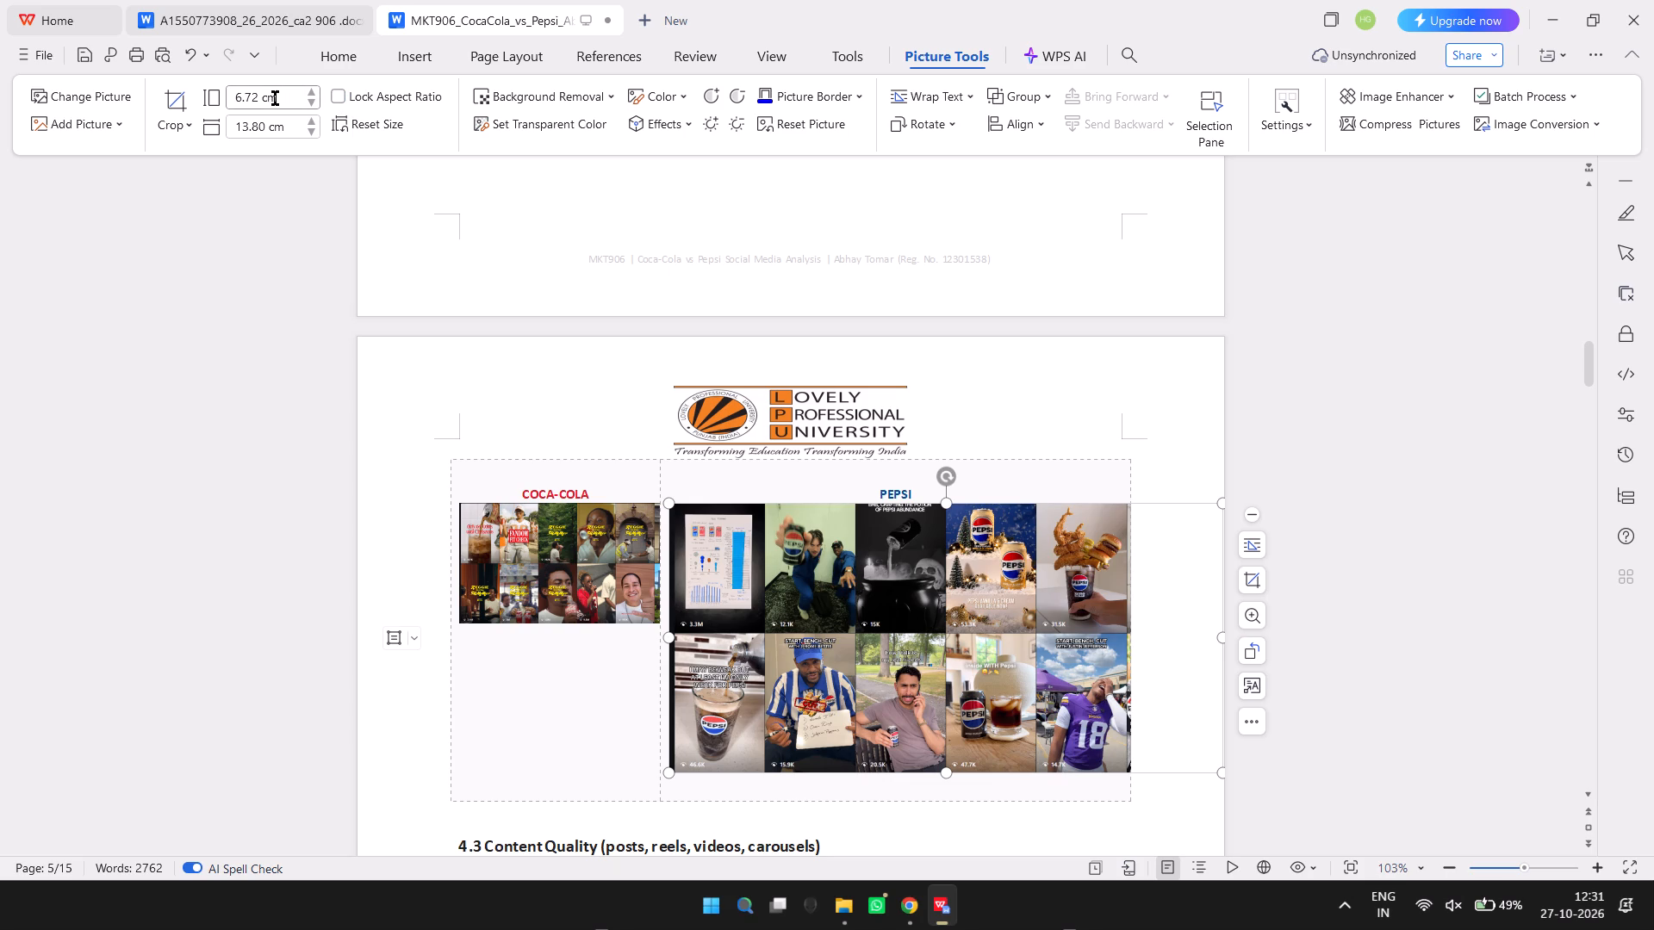
{"action": "left_click", "coordinate": [258, 98]}
{"action": "key", "text": "BackSpace"}
{"action": "key", "text": "BackSpace"}
{"action": "key", "text": "BackSpace"}
{"action": "key", "text": "BackSpace"}
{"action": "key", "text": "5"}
{"action": "key", "text": "Return"}
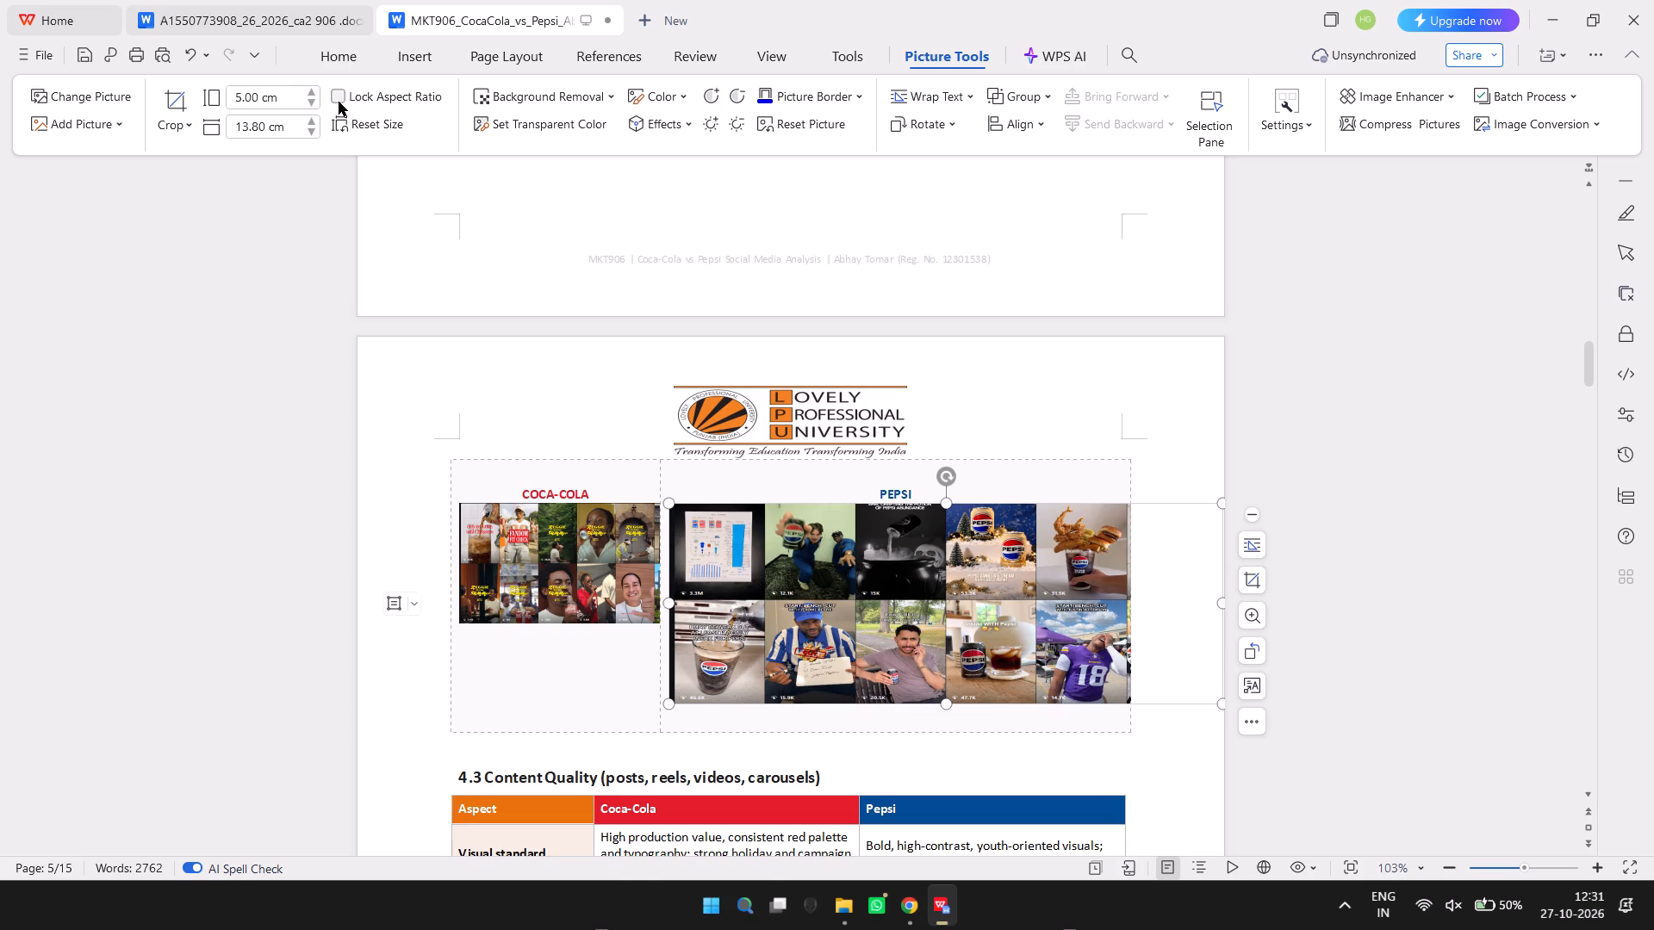
Lock the Pepsi grid screenshot's aspect ratio again and reselect the picture for resizing.
{"action": "left_click", "coordinate": [336, 101]}
{"action": "left_click", "coordinate": [248, 101]}
{"action": "key", "text": "Return"}
{"action": "key", "text": "Down"}
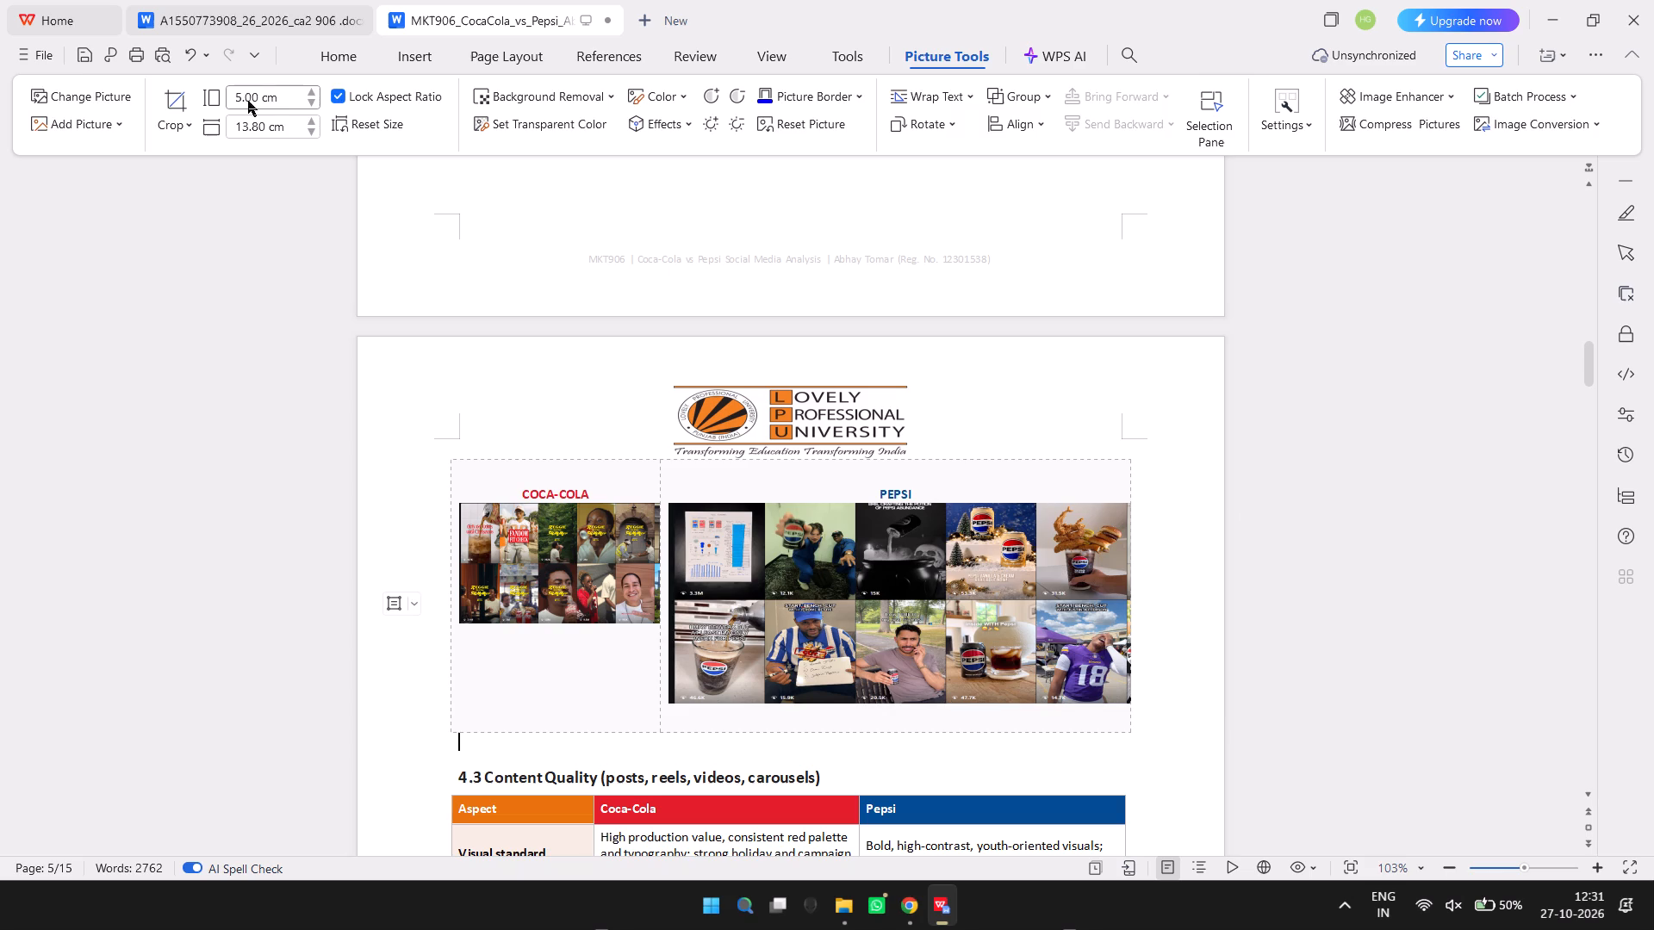
{"action": "key", "text": "Return"}
{"action": "left_click", "coordinate": [912, 607]}
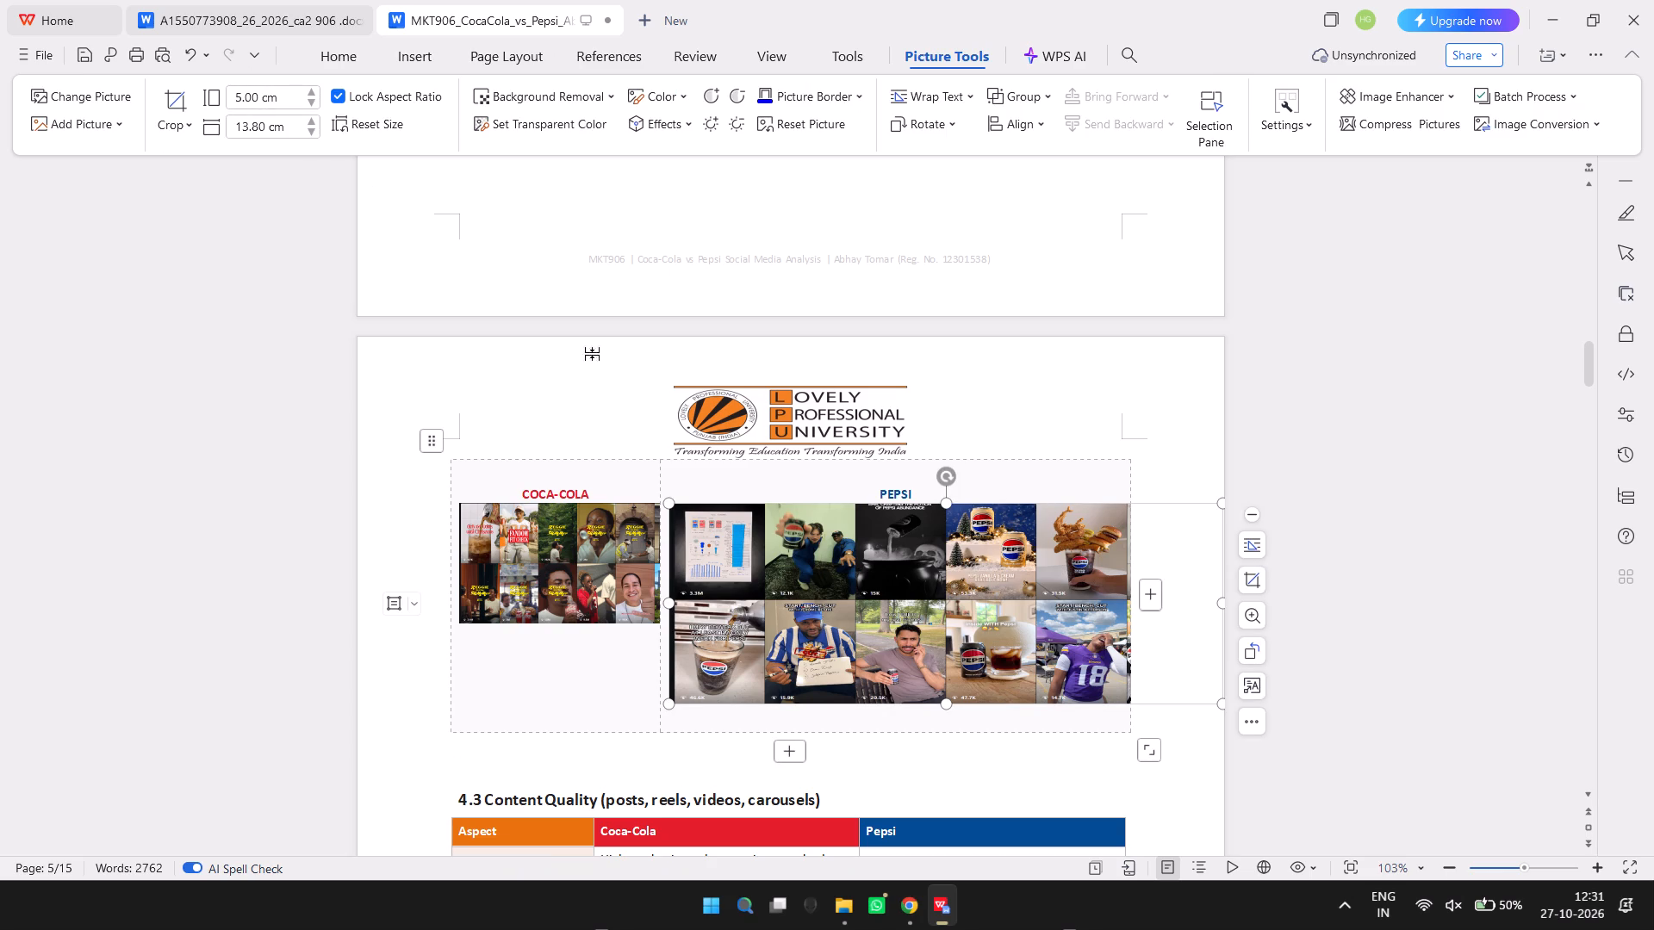
Set the width of the Coca-Cola screenshot above section 4.3 to 6 cm.
{"action": "left_click", "coordinate": [563, 559]}
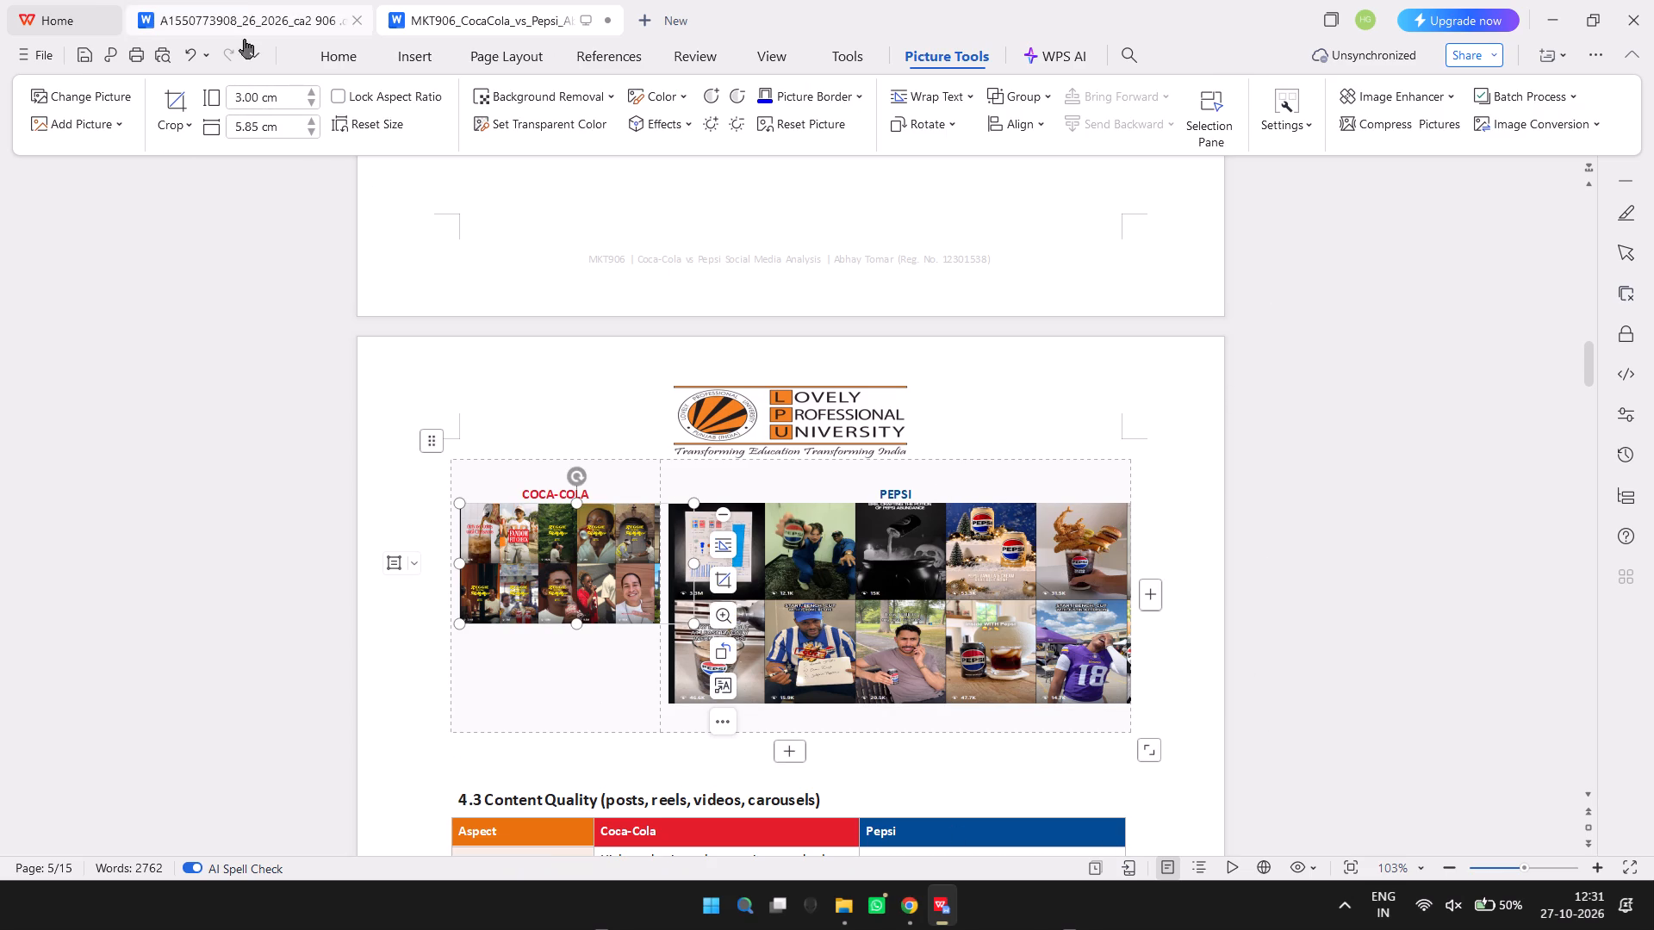
{"action": "left_click", "coordinate": [259, 121]}
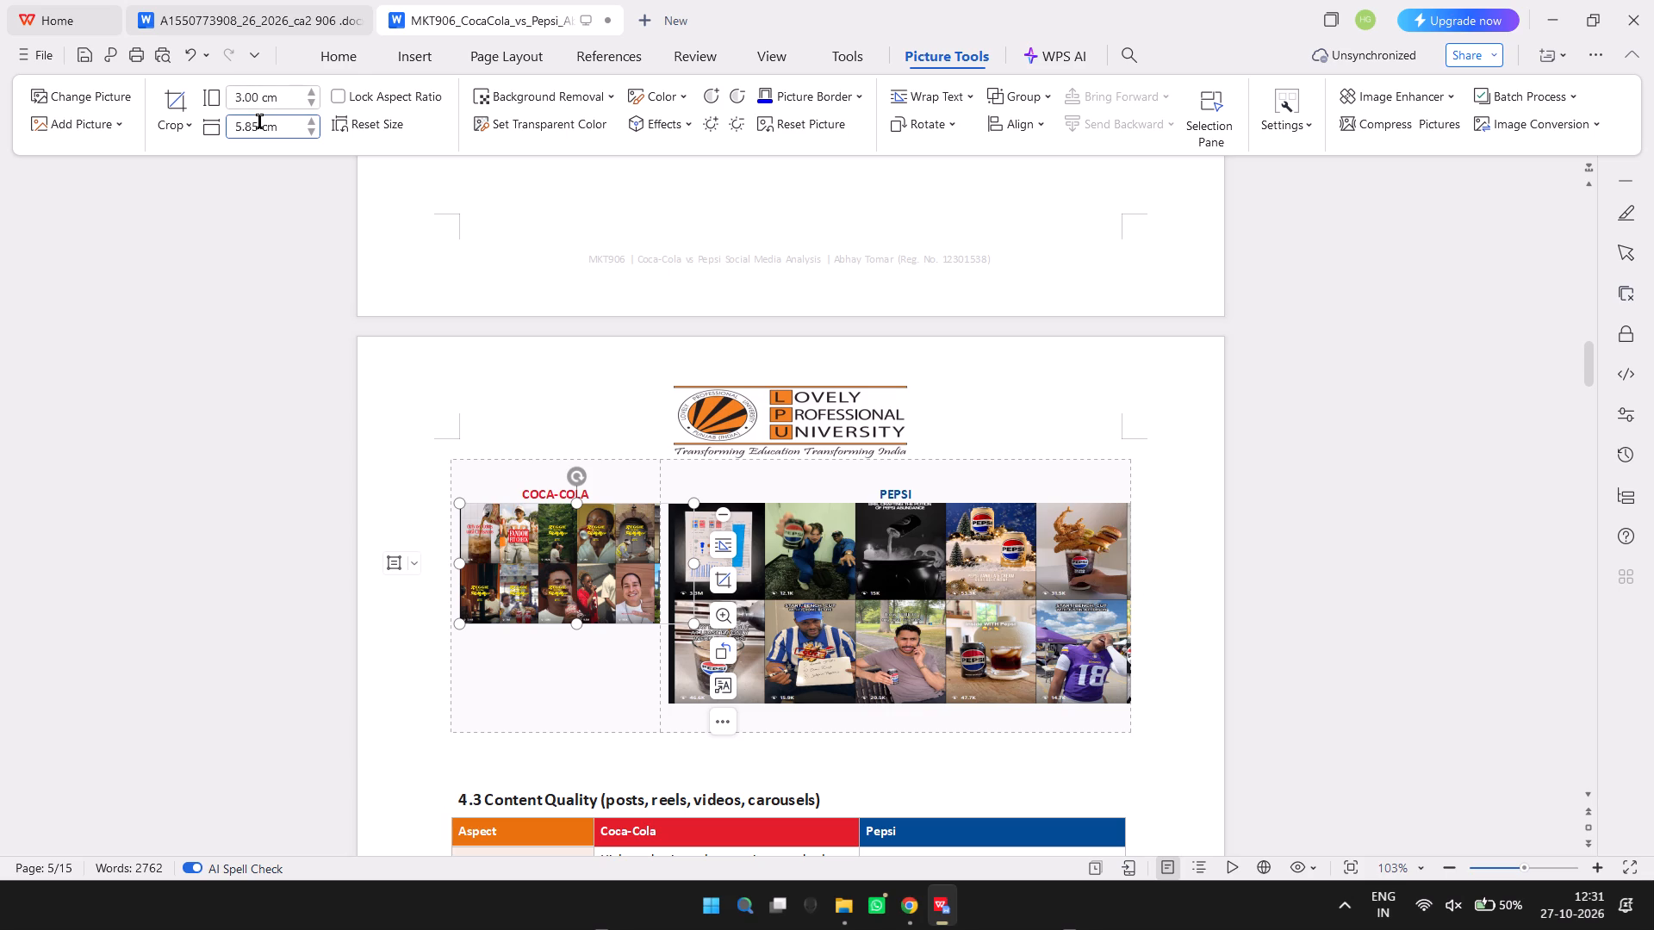
{"action": "key", "text": "BackSpace"}
{"action": "key", "text": "BackSpace"}
{"action": "key", "text": "BackSpace"}
{"action": "key", "text": "BackSpace"}
{"action": "key", "text": "6"}
{"action": "key", "text": "Return"}
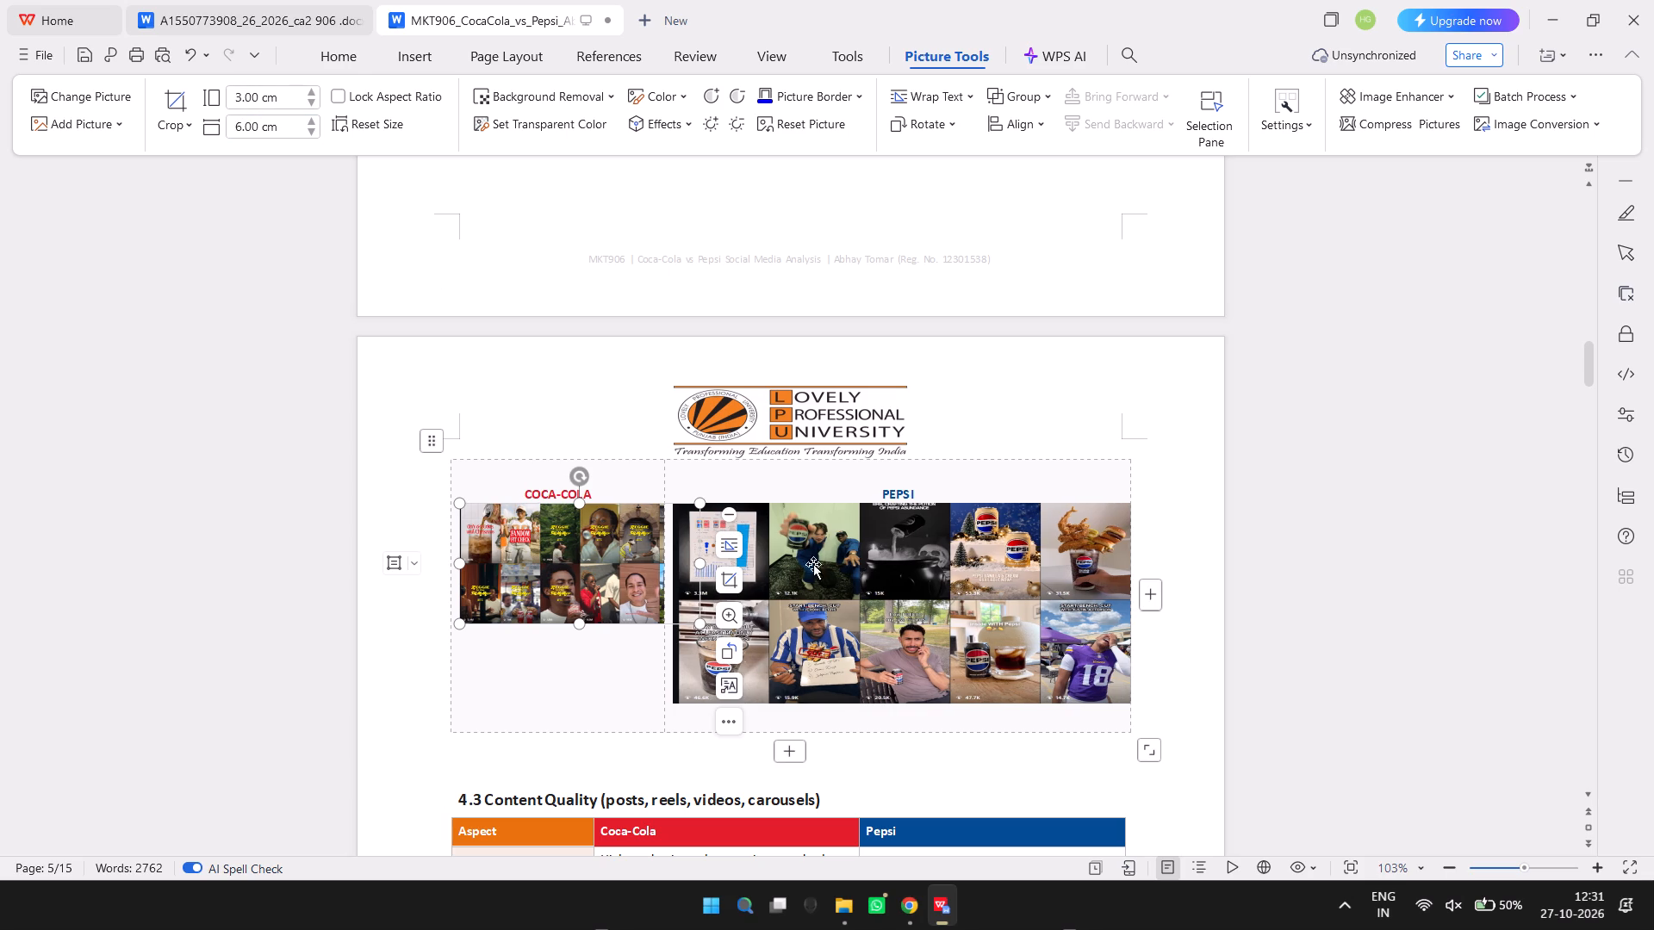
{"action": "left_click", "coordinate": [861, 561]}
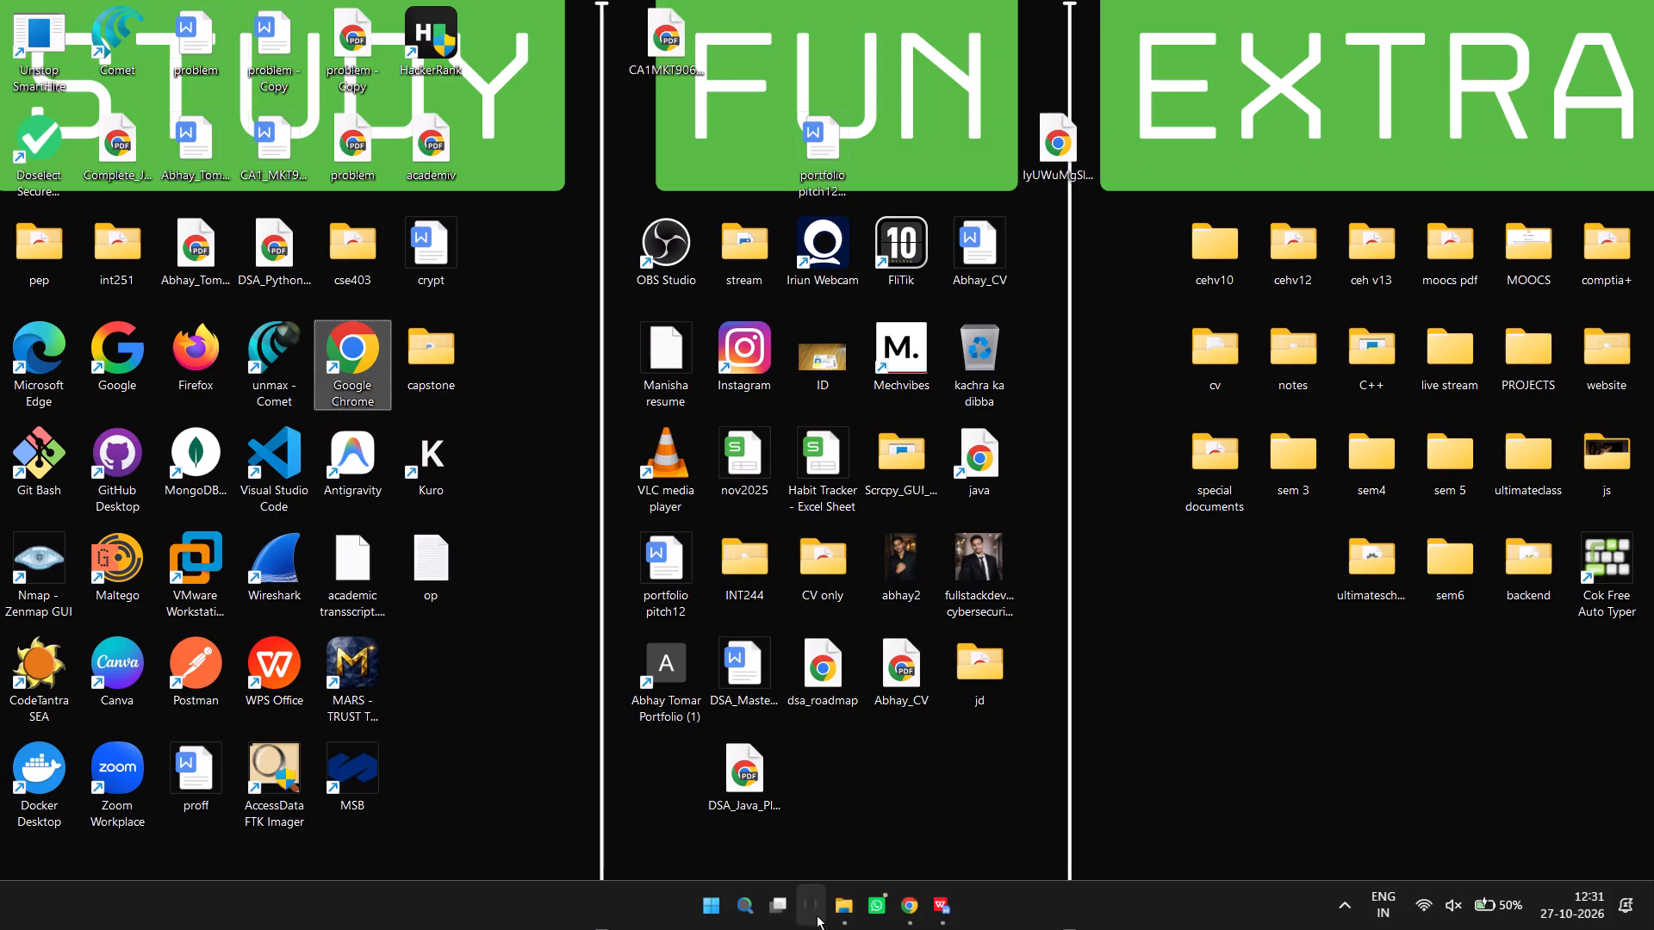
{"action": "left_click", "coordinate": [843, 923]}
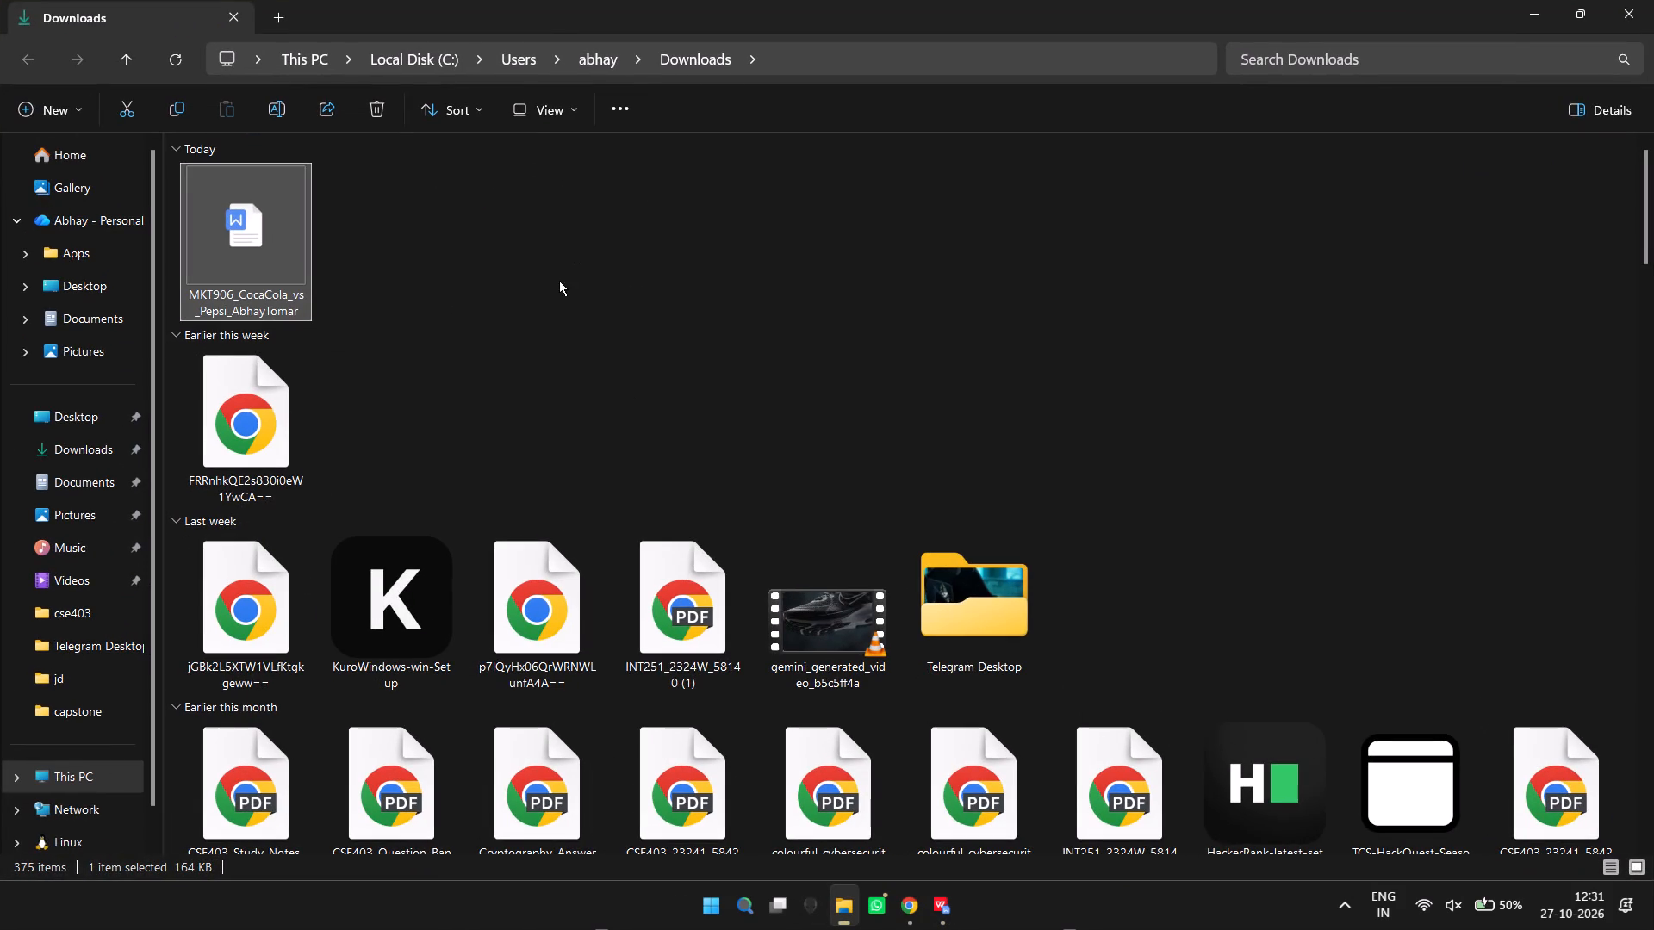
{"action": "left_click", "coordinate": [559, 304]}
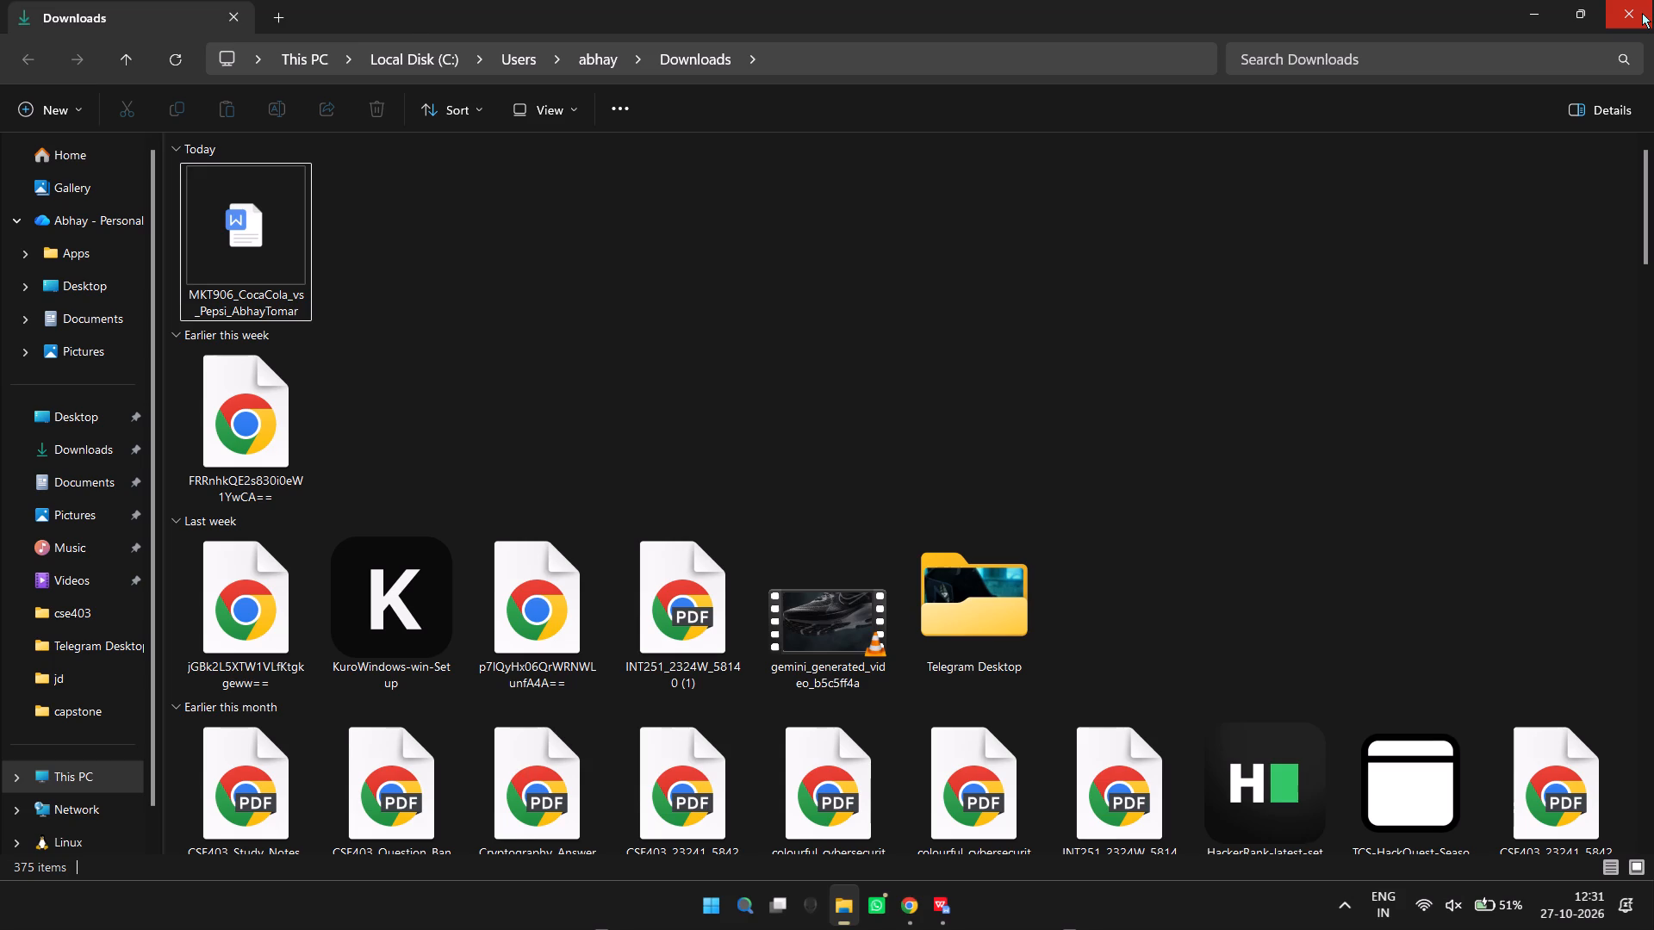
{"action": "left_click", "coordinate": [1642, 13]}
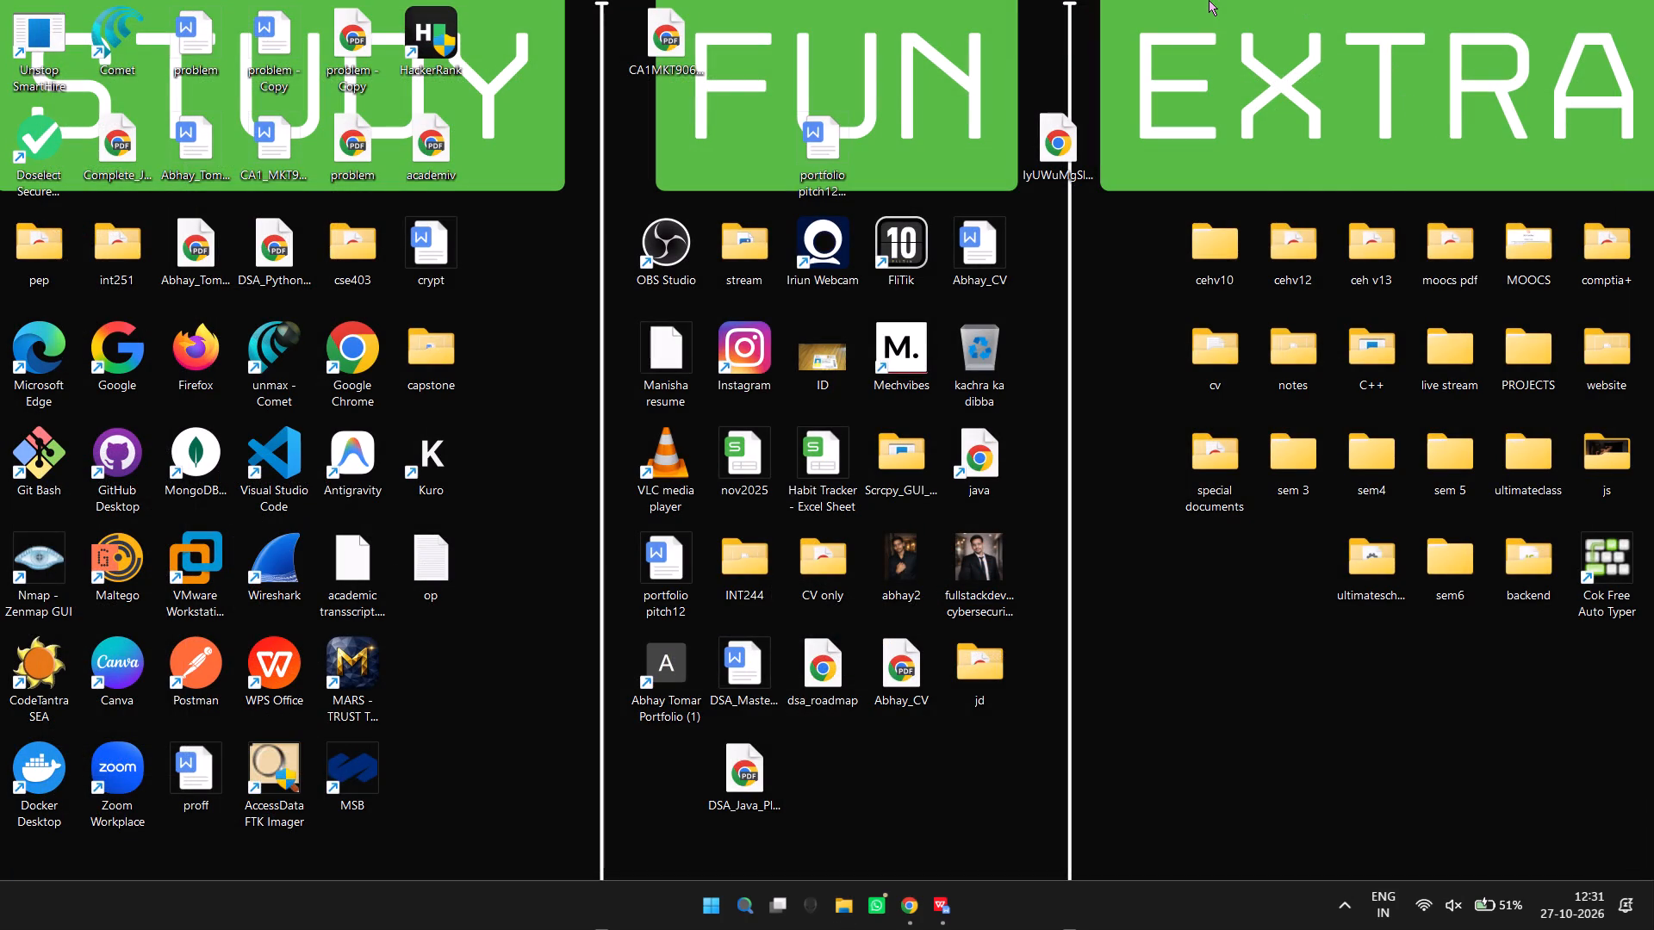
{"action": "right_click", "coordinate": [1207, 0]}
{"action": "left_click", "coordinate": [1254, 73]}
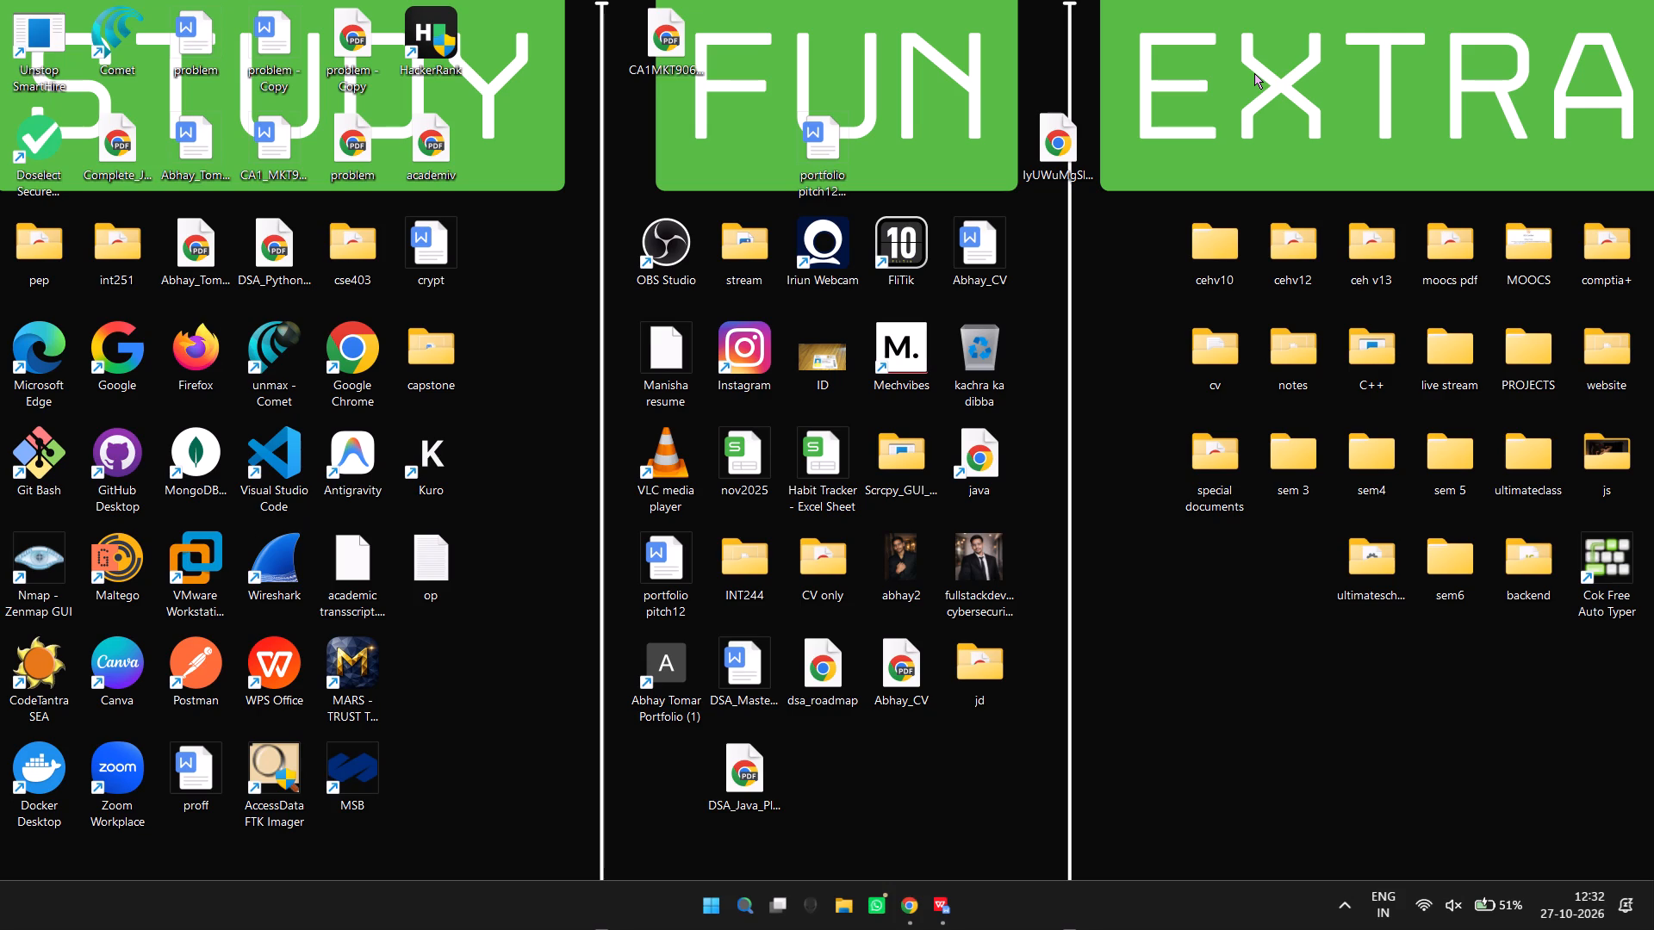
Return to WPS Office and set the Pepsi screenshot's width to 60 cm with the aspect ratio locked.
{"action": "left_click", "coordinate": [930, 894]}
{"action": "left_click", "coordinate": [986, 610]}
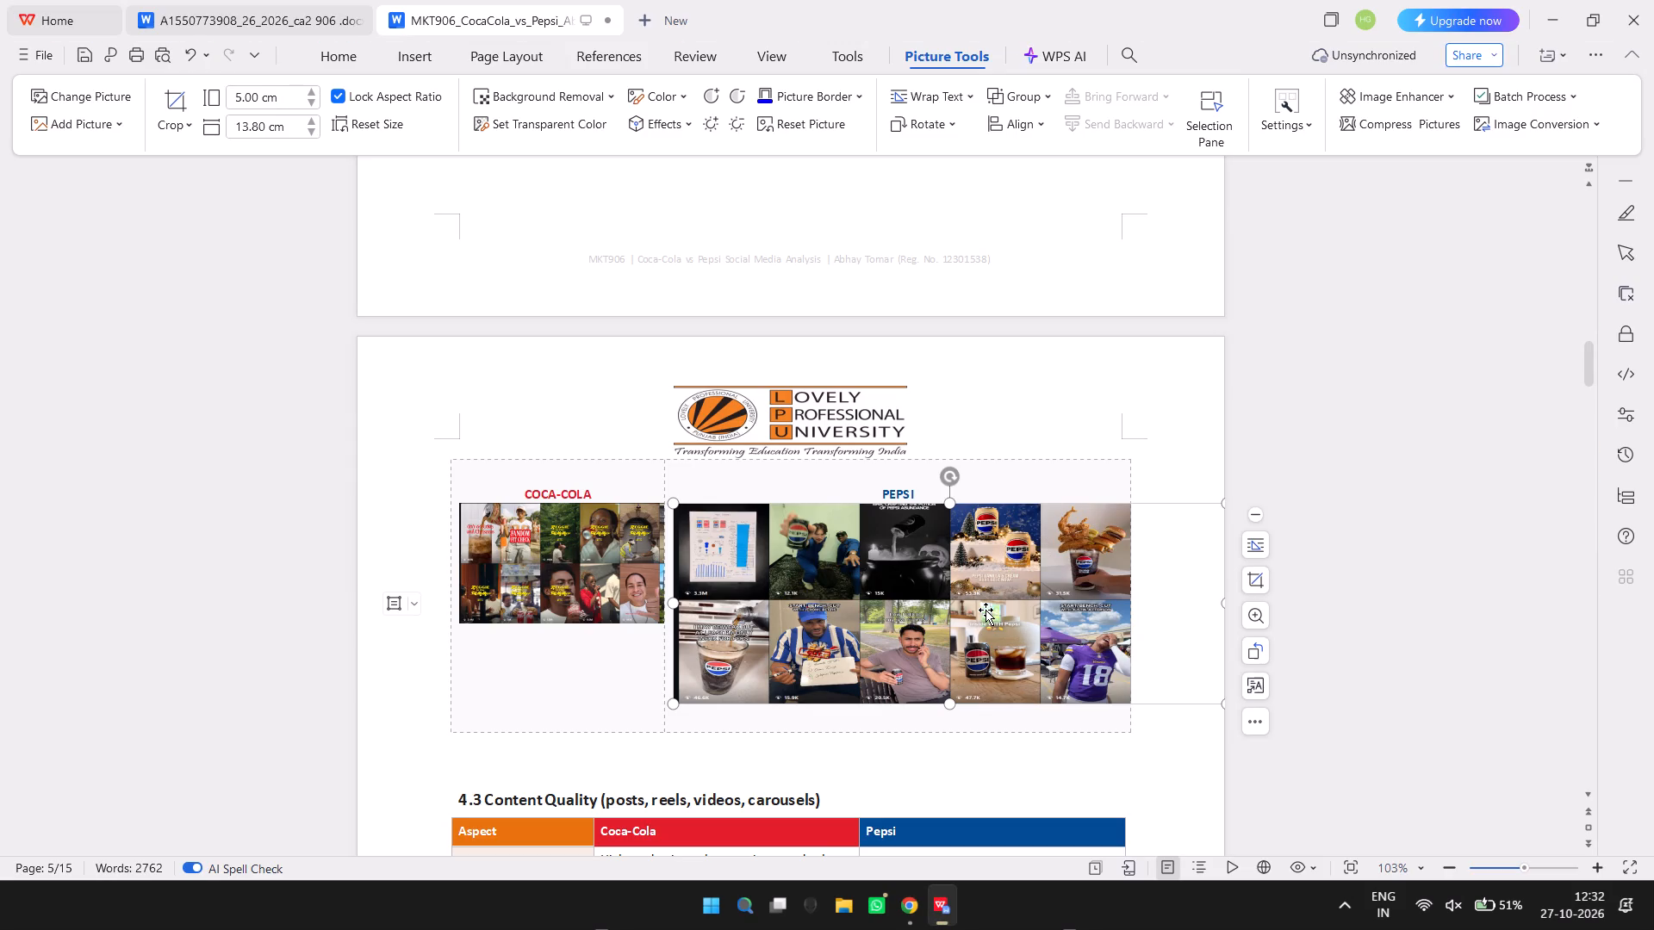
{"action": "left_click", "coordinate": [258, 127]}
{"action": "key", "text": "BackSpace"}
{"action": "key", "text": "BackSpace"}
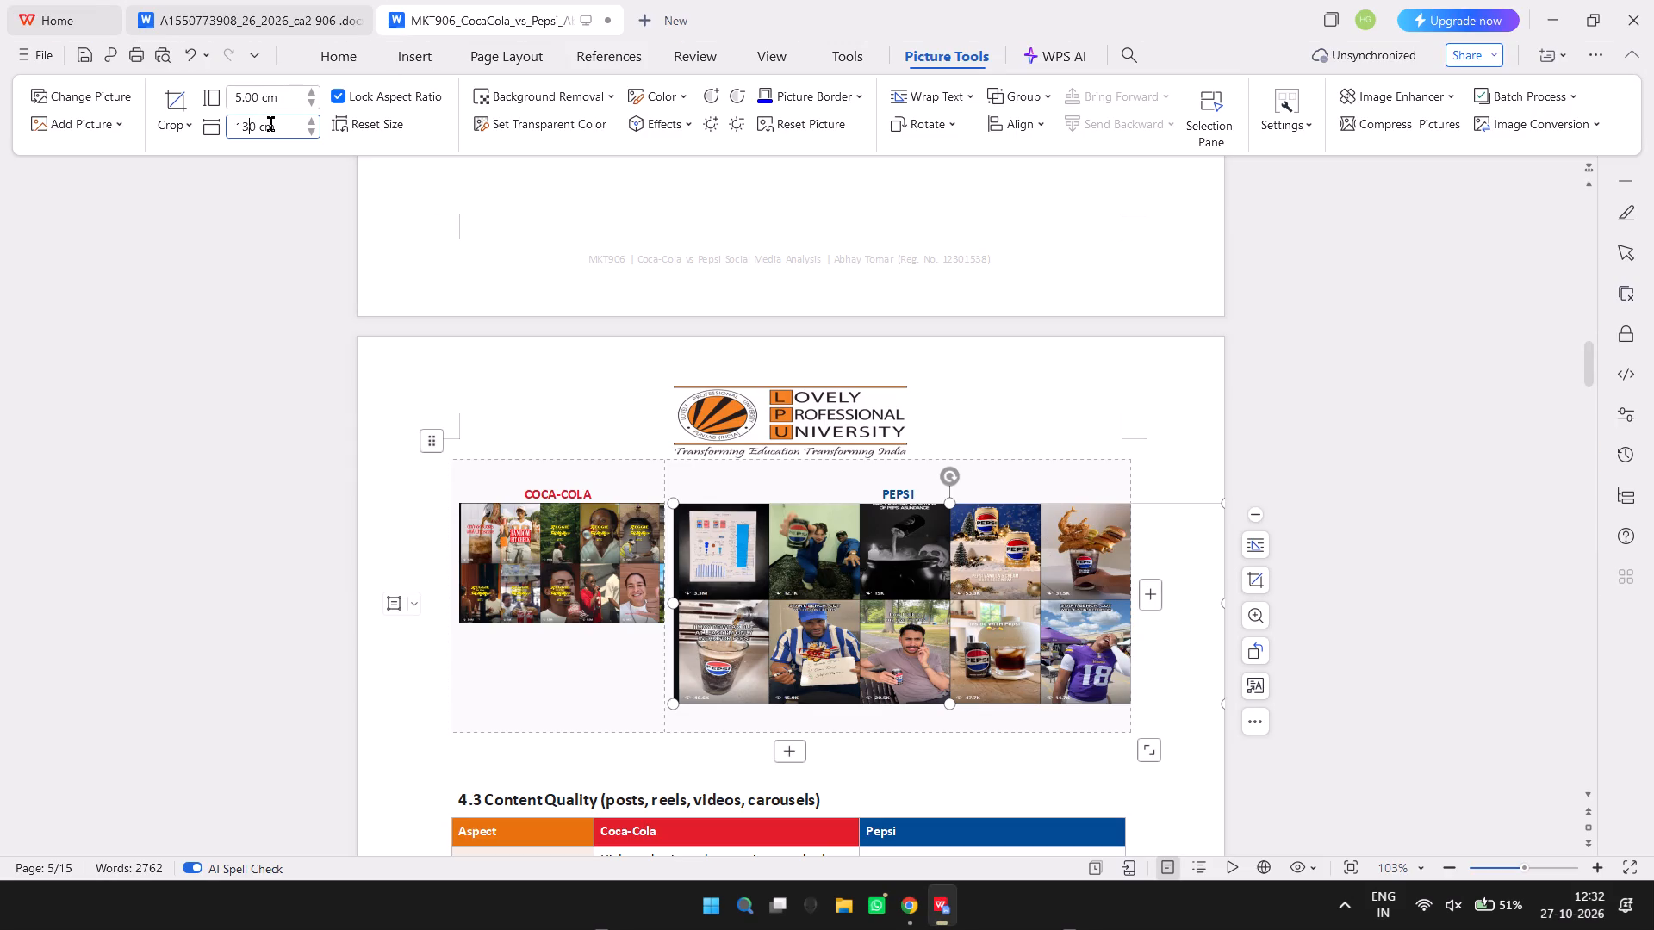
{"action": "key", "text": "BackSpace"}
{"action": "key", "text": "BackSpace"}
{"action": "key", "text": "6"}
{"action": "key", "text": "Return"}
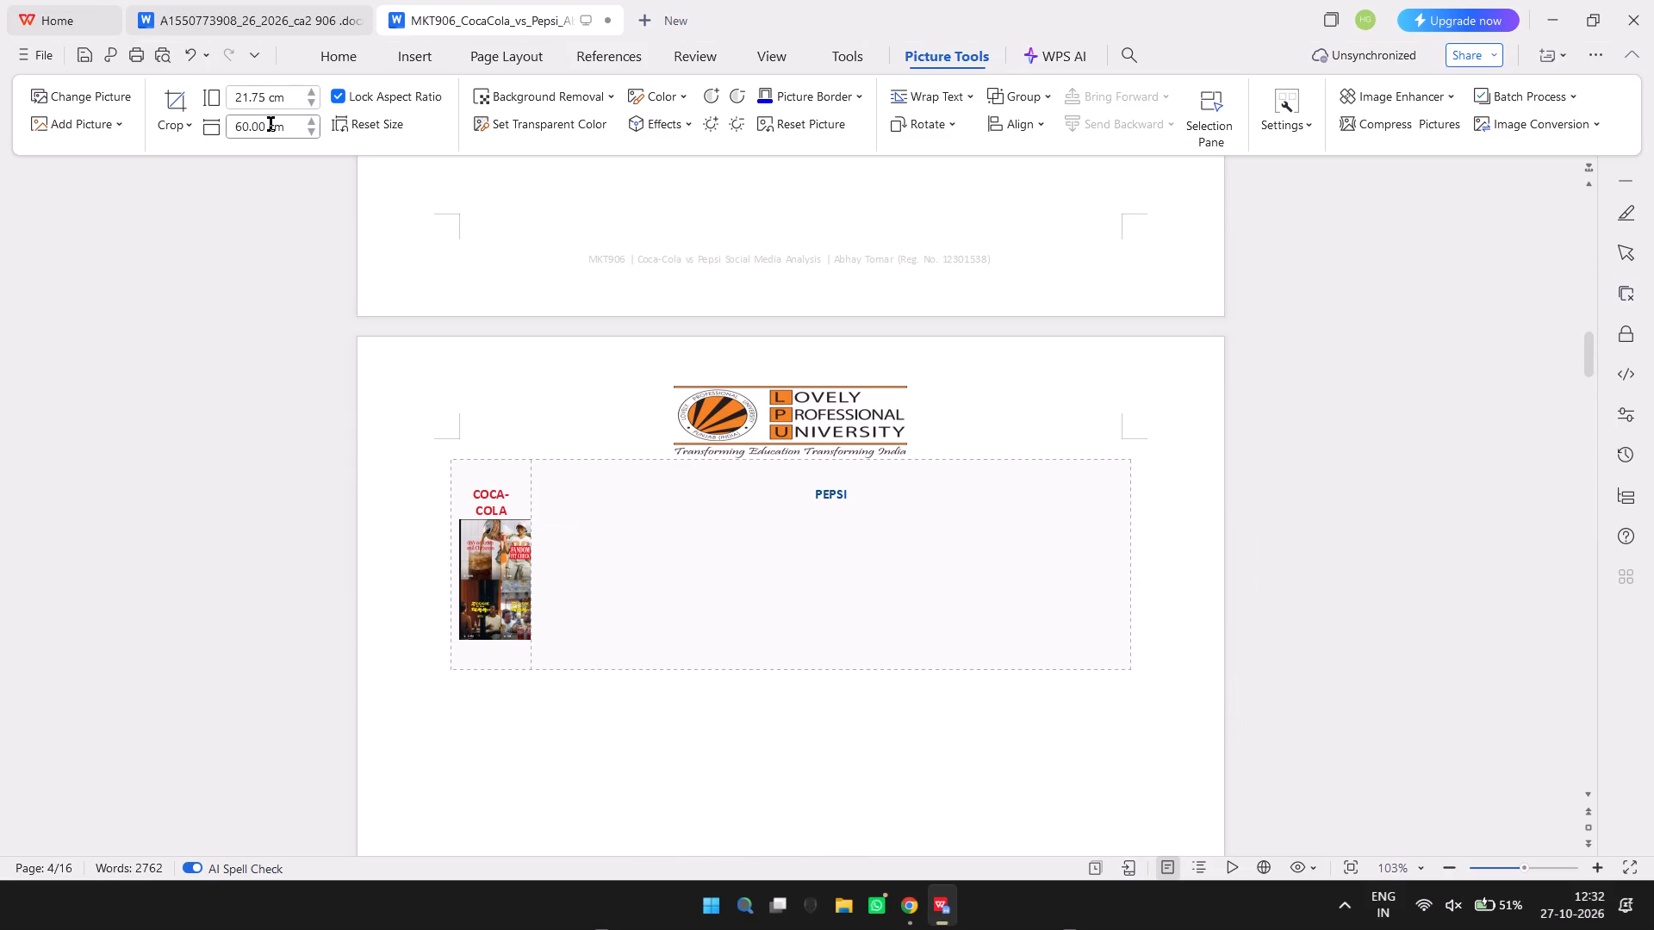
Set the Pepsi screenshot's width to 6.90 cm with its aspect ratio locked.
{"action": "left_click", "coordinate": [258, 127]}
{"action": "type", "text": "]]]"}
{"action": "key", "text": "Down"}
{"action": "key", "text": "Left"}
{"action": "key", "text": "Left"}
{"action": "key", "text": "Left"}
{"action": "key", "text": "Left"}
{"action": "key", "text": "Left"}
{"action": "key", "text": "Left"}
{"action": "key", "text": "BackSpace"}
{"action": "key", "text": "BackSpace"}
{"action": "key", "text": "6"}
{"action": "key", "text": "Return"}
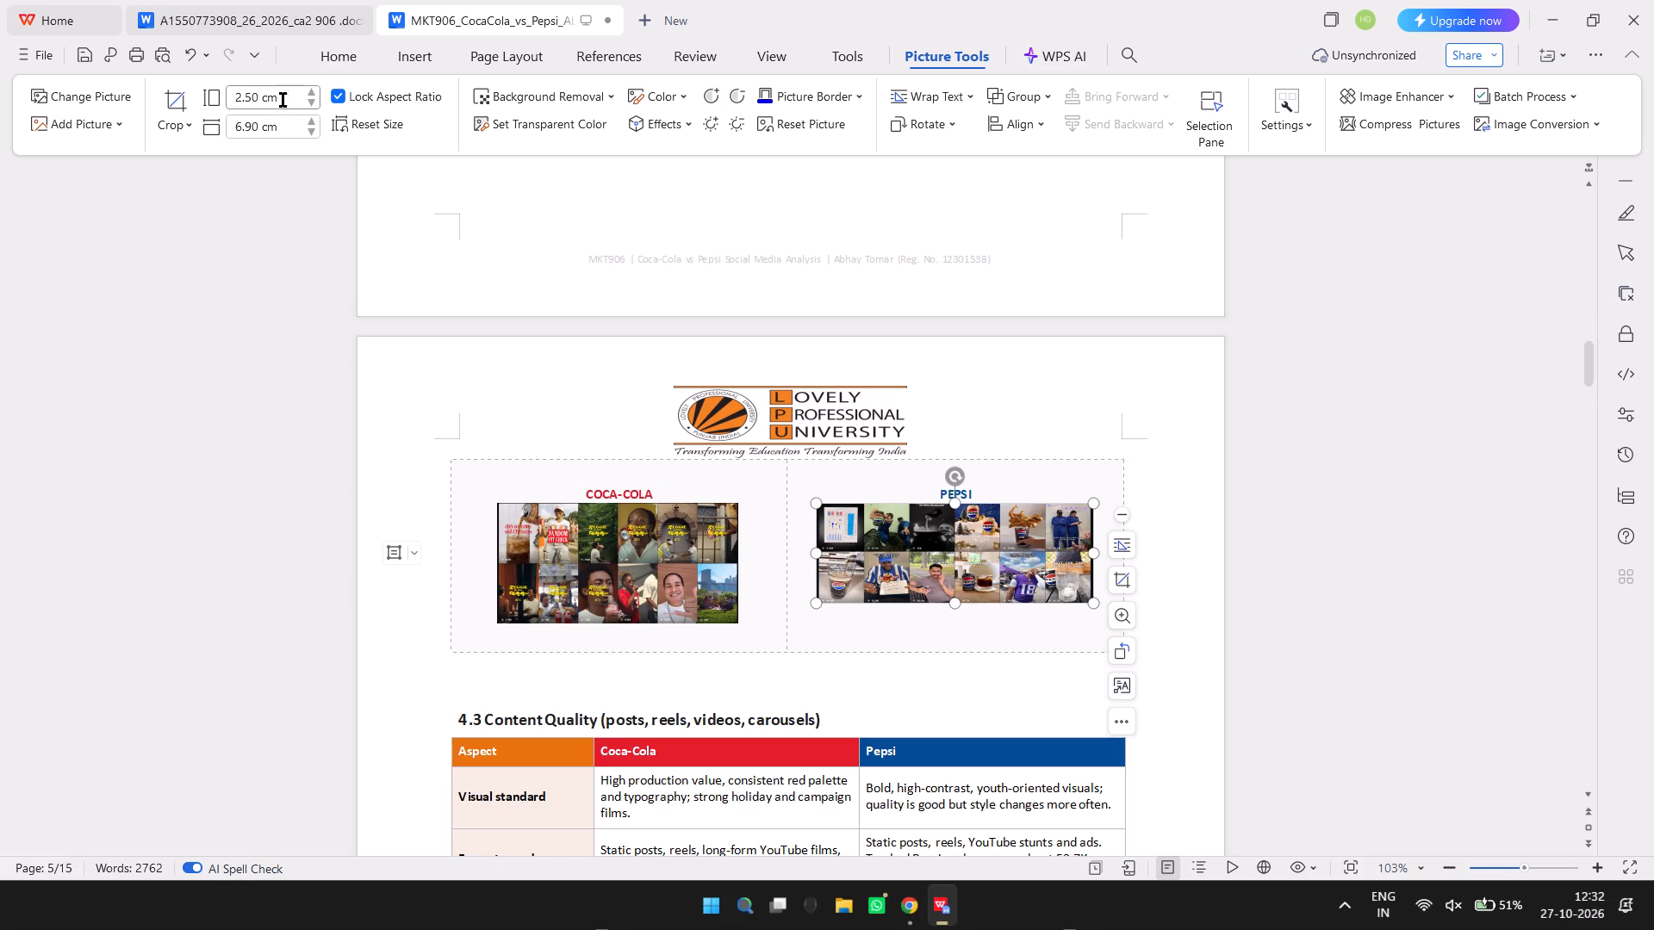
Unlock the Pepsi screenshot's aspect ratio and set its height to 5 cm.
{"action": "left_click", "coordinate": [336, 93]}
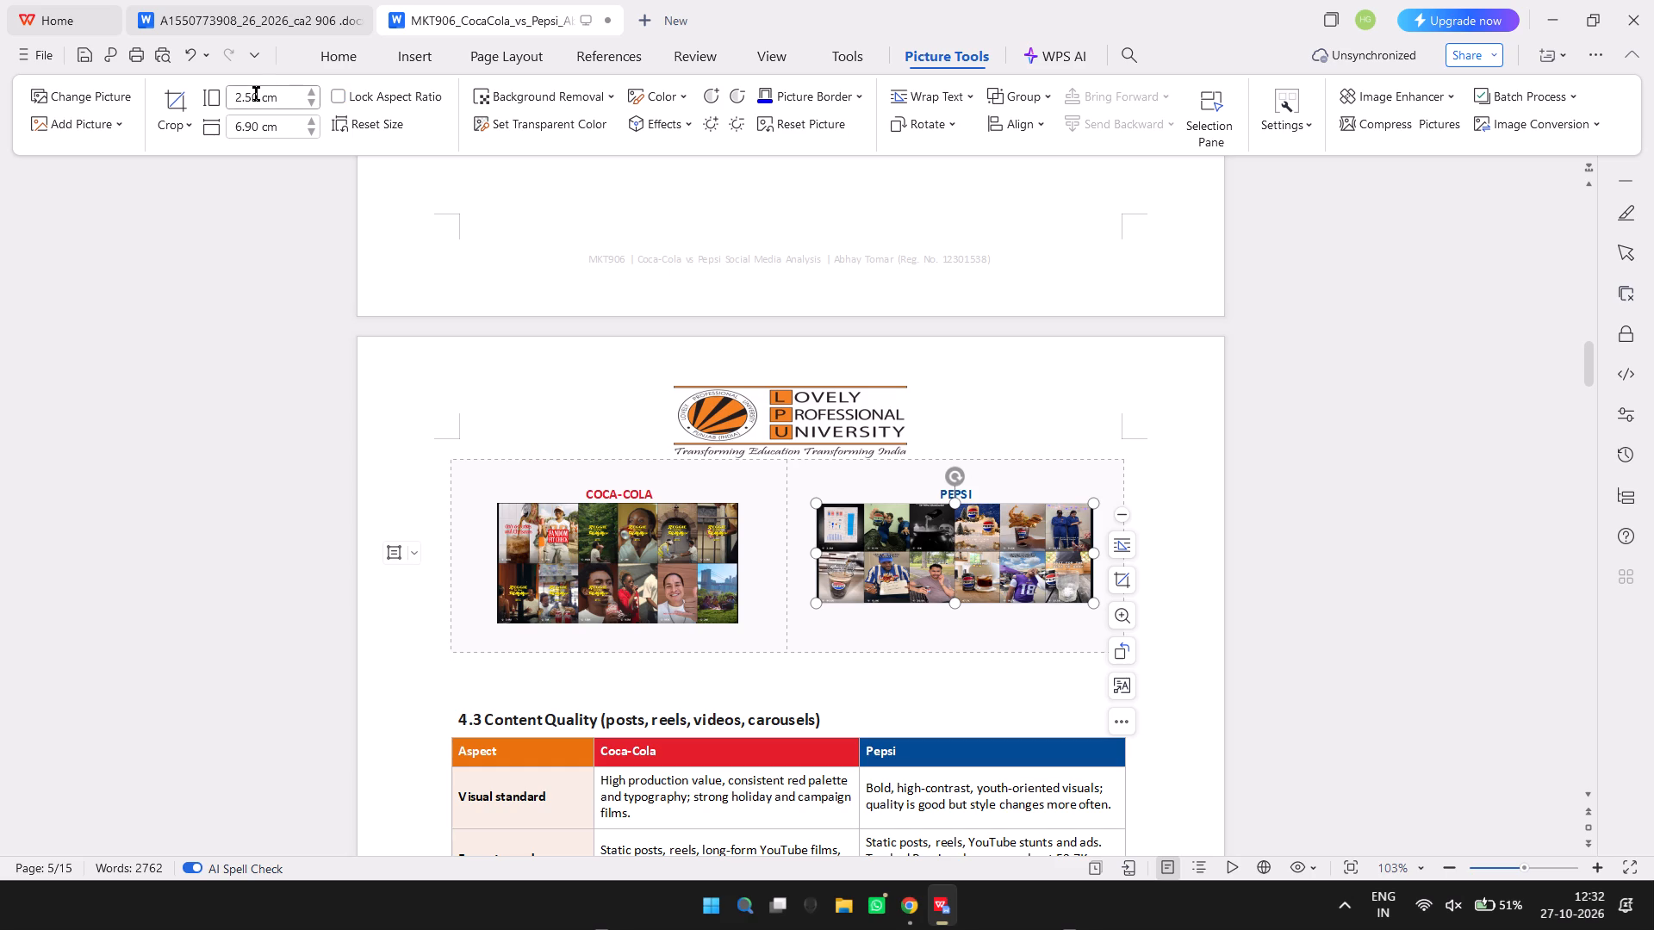
{"action": "left_click", "coordinate": [256, 94]}
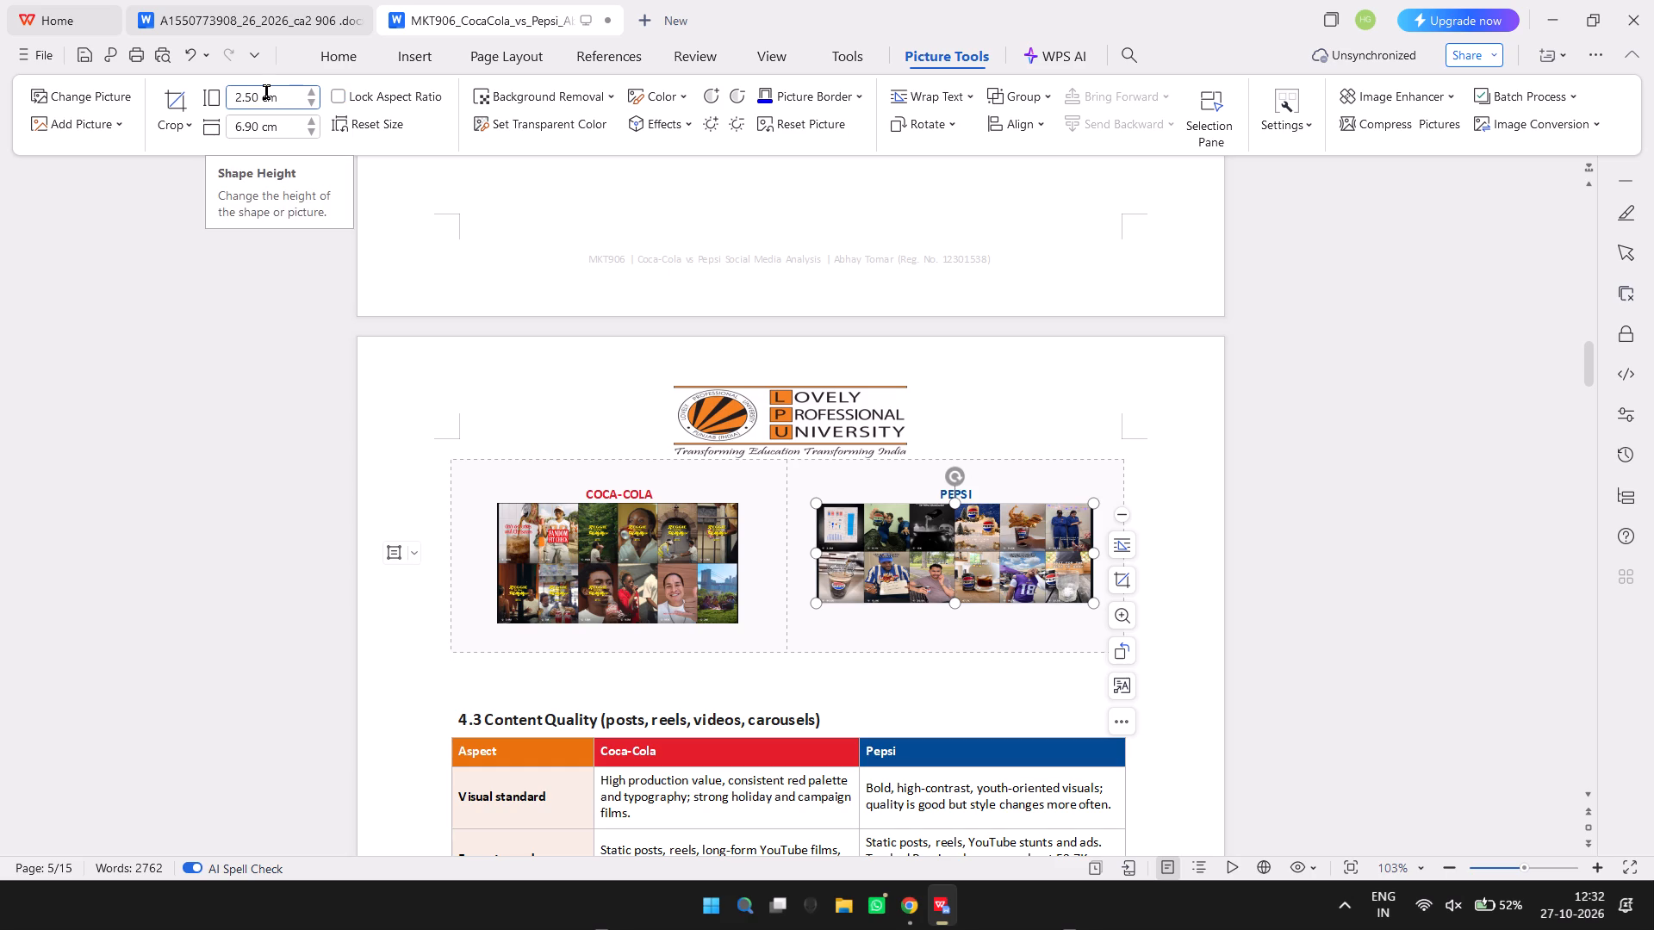
{"action": "key", "text": "Right"}
{"action": "key", "text": "BackSpace"}
{"action": "key", "text": "BackSpace"}
{"action": "key", "text": "BackSpace"}
{"action": "key", "text": "Up"}
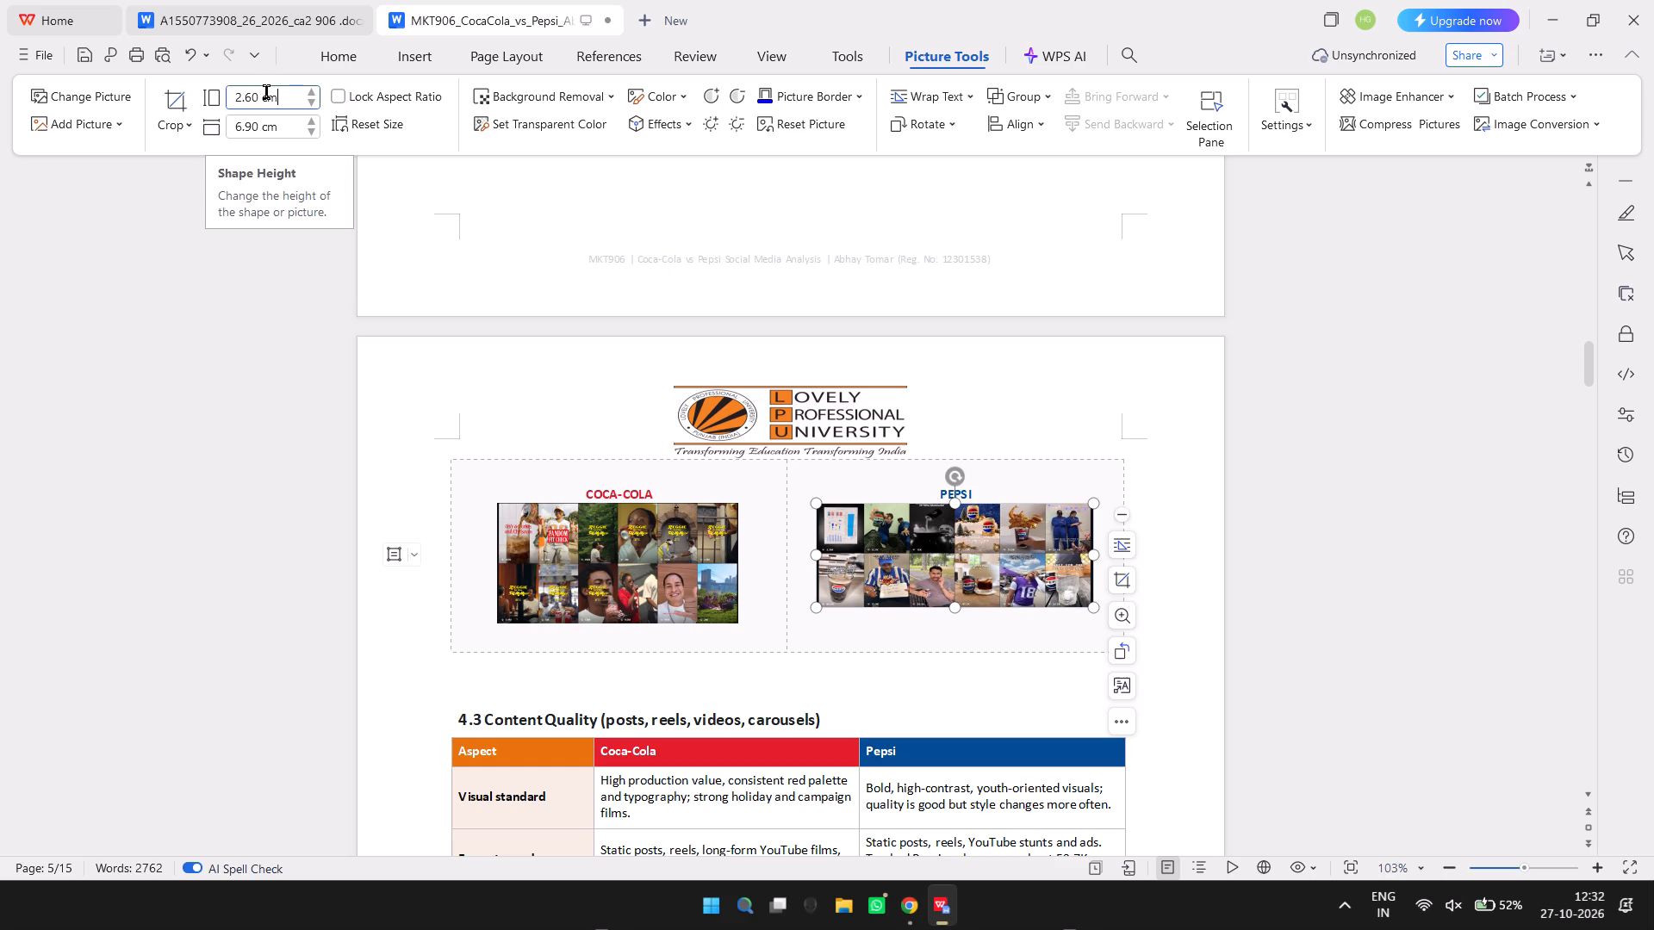
{"action": "key", "text": "Left"}
{"action": "key", "text": "Left"}
{"action": "key", "text": "Left"}
{"action": "key", "text": "BackSpace"}
{"action": "key", "text": "BackSpace"}
{"action": "key", "text": "BackSpace"}
{"action": "key", "text": "BackSpace"}
{"action": "key", "text": "5"}
{"action": "key", "text": "Return"}
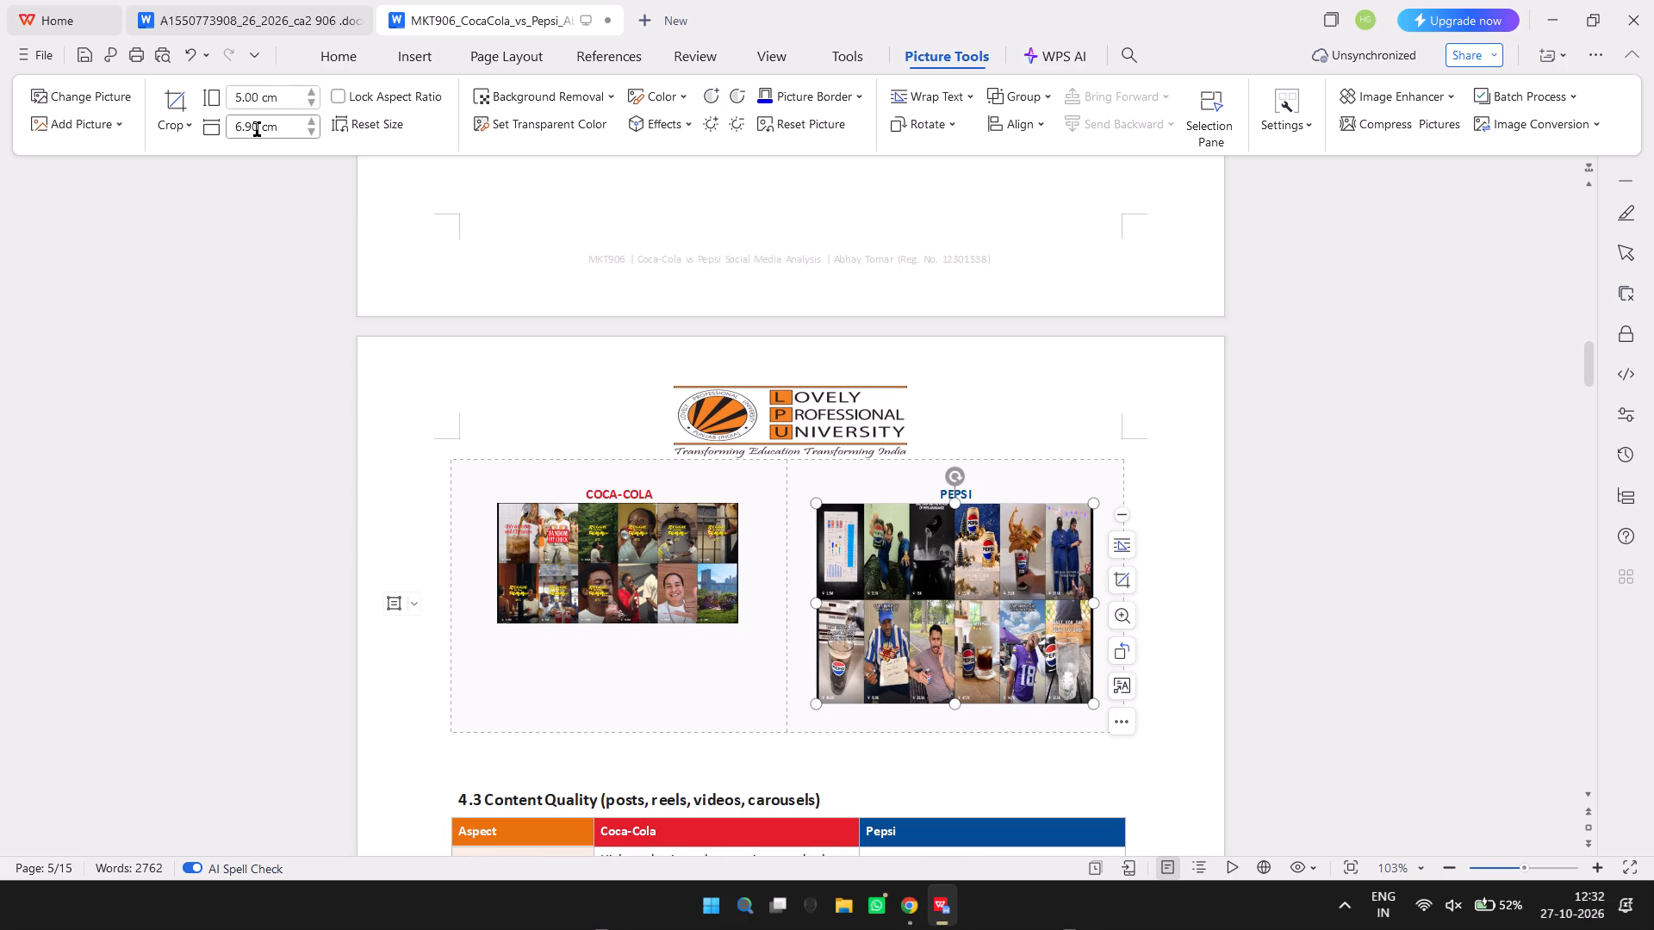
Set the Pepsi screenshot's width to 6 cm.
{"action": "left_click", "coordinate": [257, 129]}
{"action": "type", "text": "]]"}
{"action": "key", "text": "BackSpace"}
{"action": "key", "text": "BackSpace"}
{"action": "key", "text": "Return"}
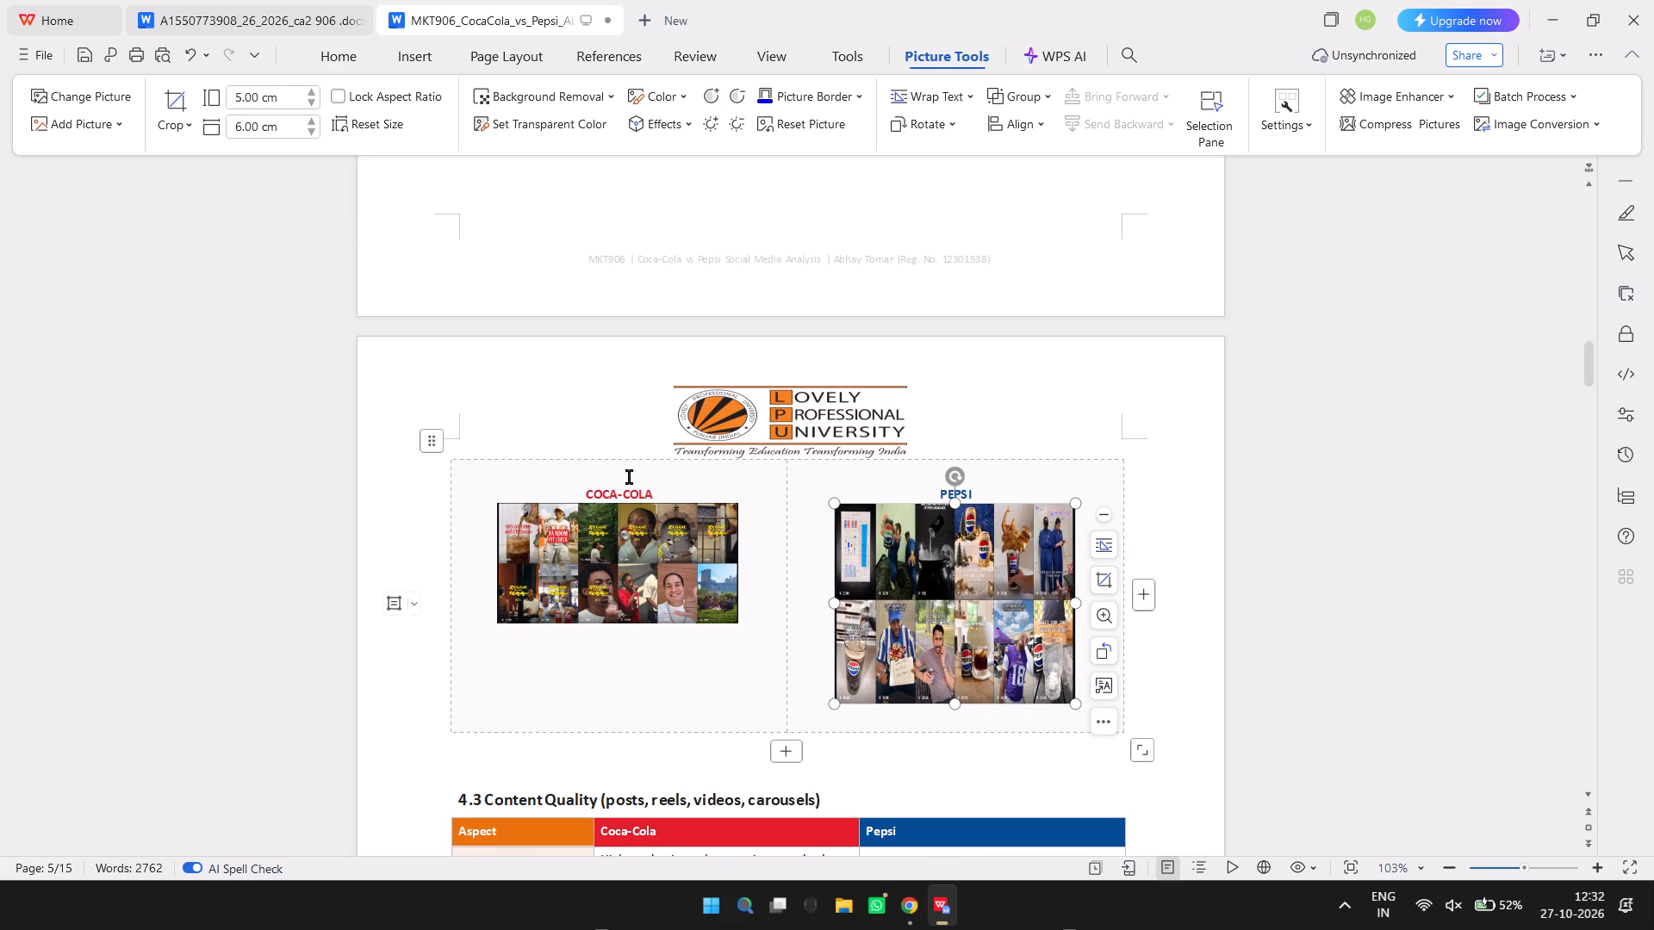
Set the Pepsi screenshot's height to 3 cm to match the Coca-Cola screenshot, and deselect the pictures.
{"action": "left_click", "coordinate": [666, 540]}
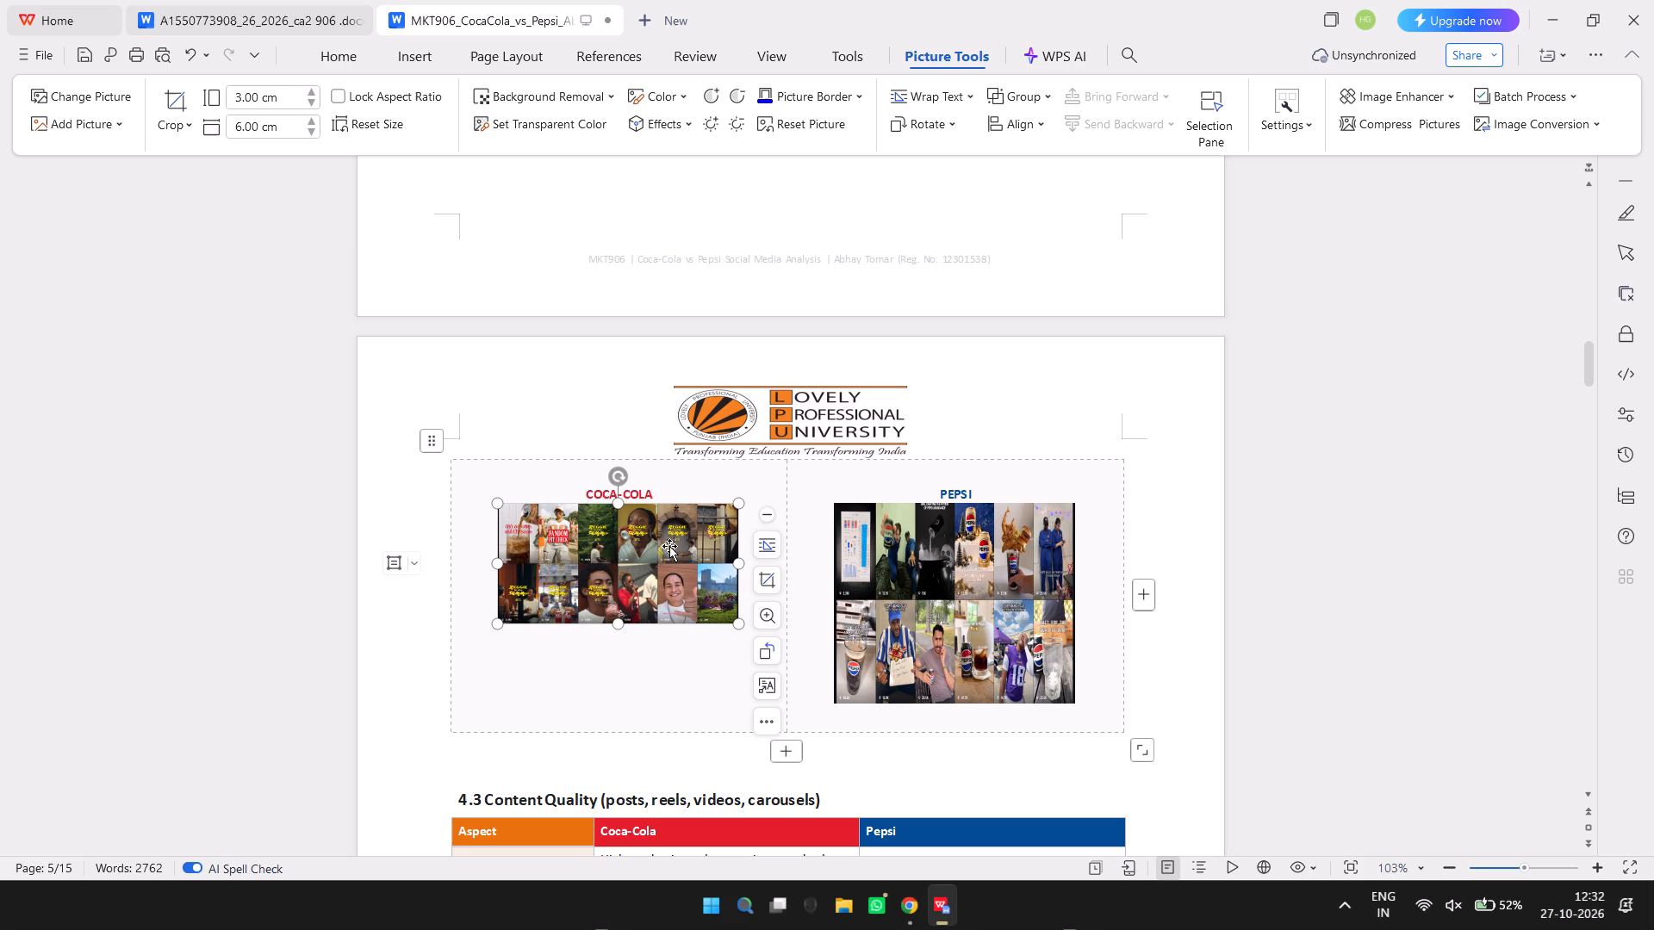
{"action": "left_click", "coordinate": [907, 552]}
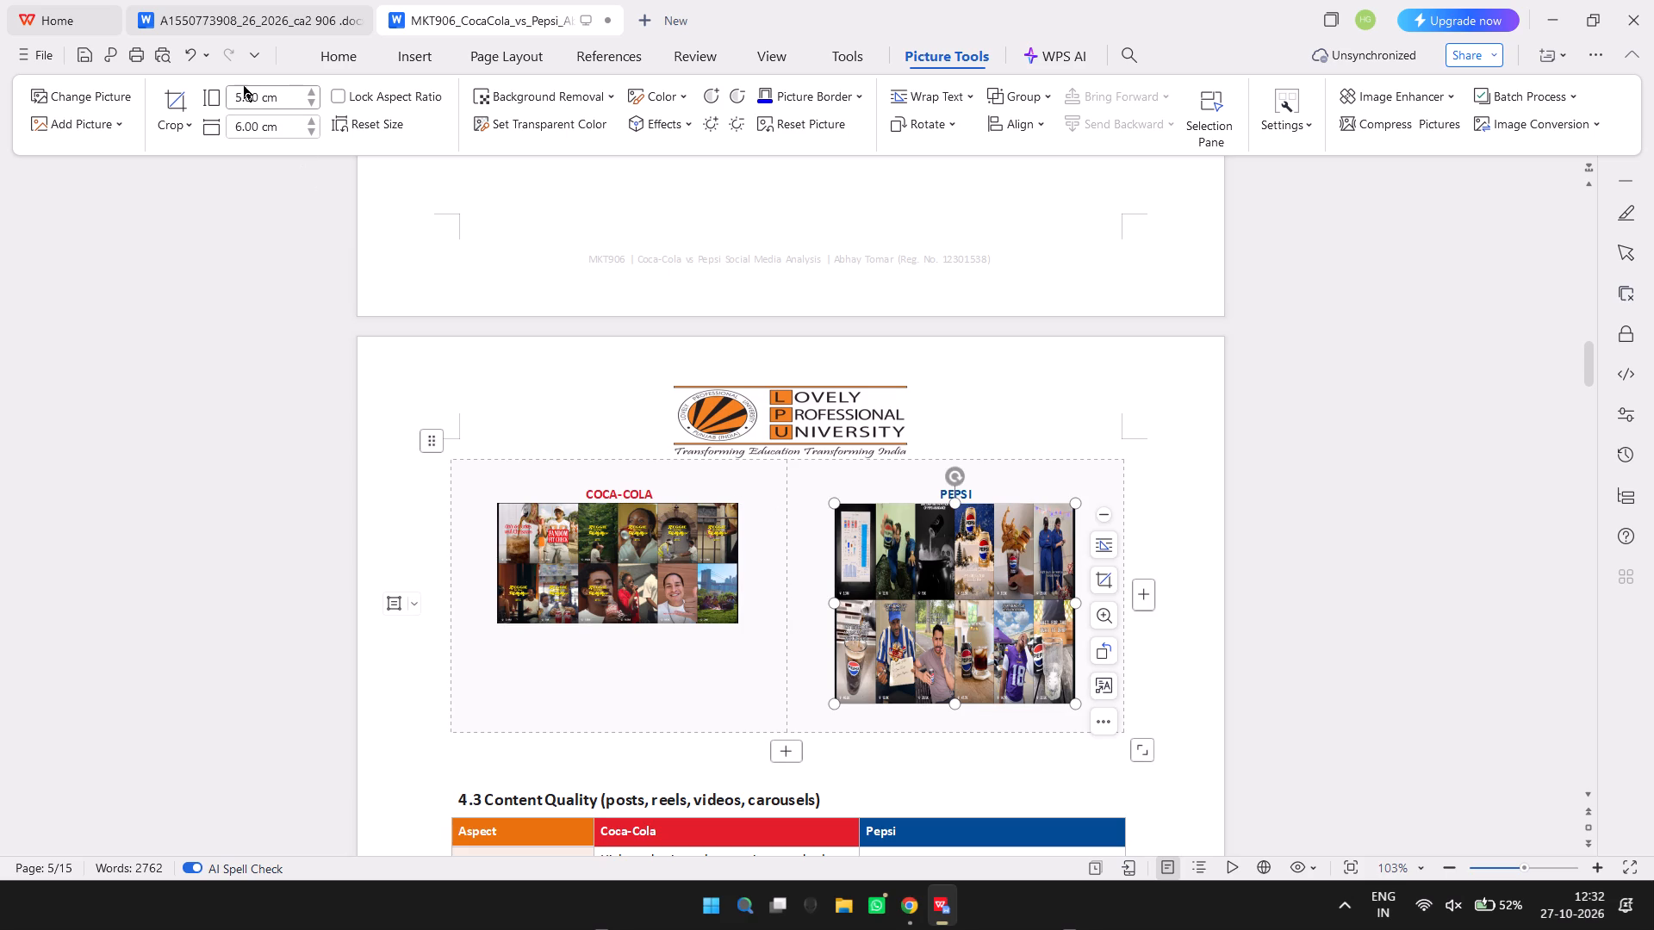
{"action": "left_click", "coordinate": [254, 95]}
{"action": "key", "text": "BackSpace"}
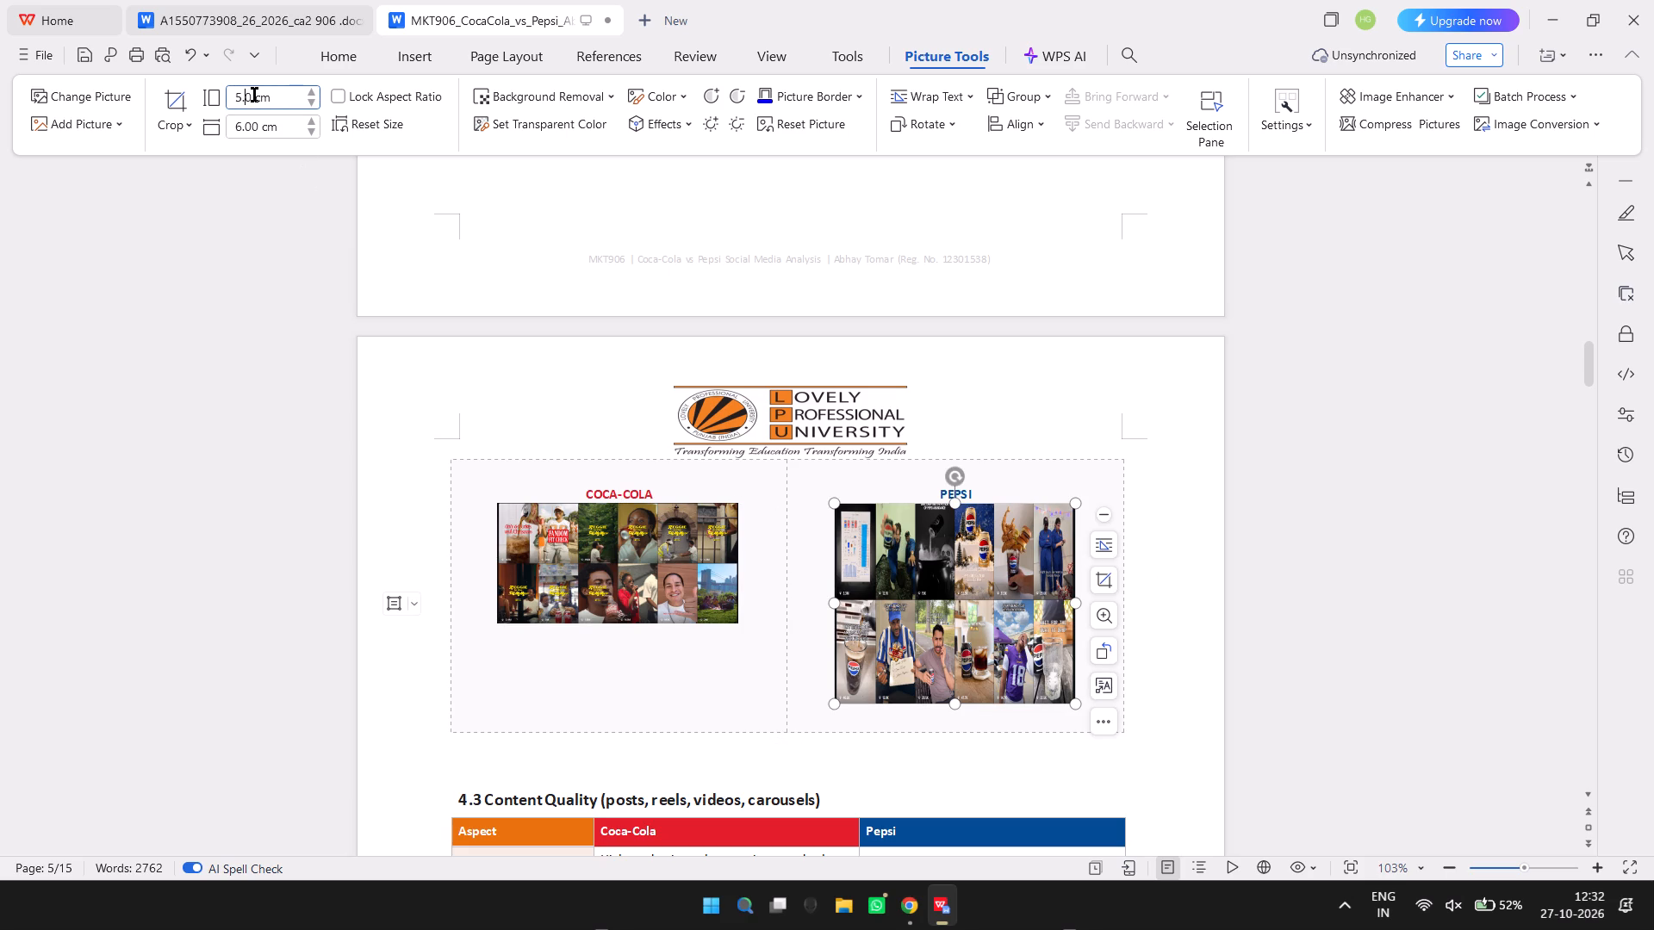
{"action": "key", "text": "BackSpace"}
{"action": "key", "text": "BackSpace"}
{"action": "key", "text": "3"}
{"action": "key", "text": "Delete"}
{"action": "key", "text": "Return"}
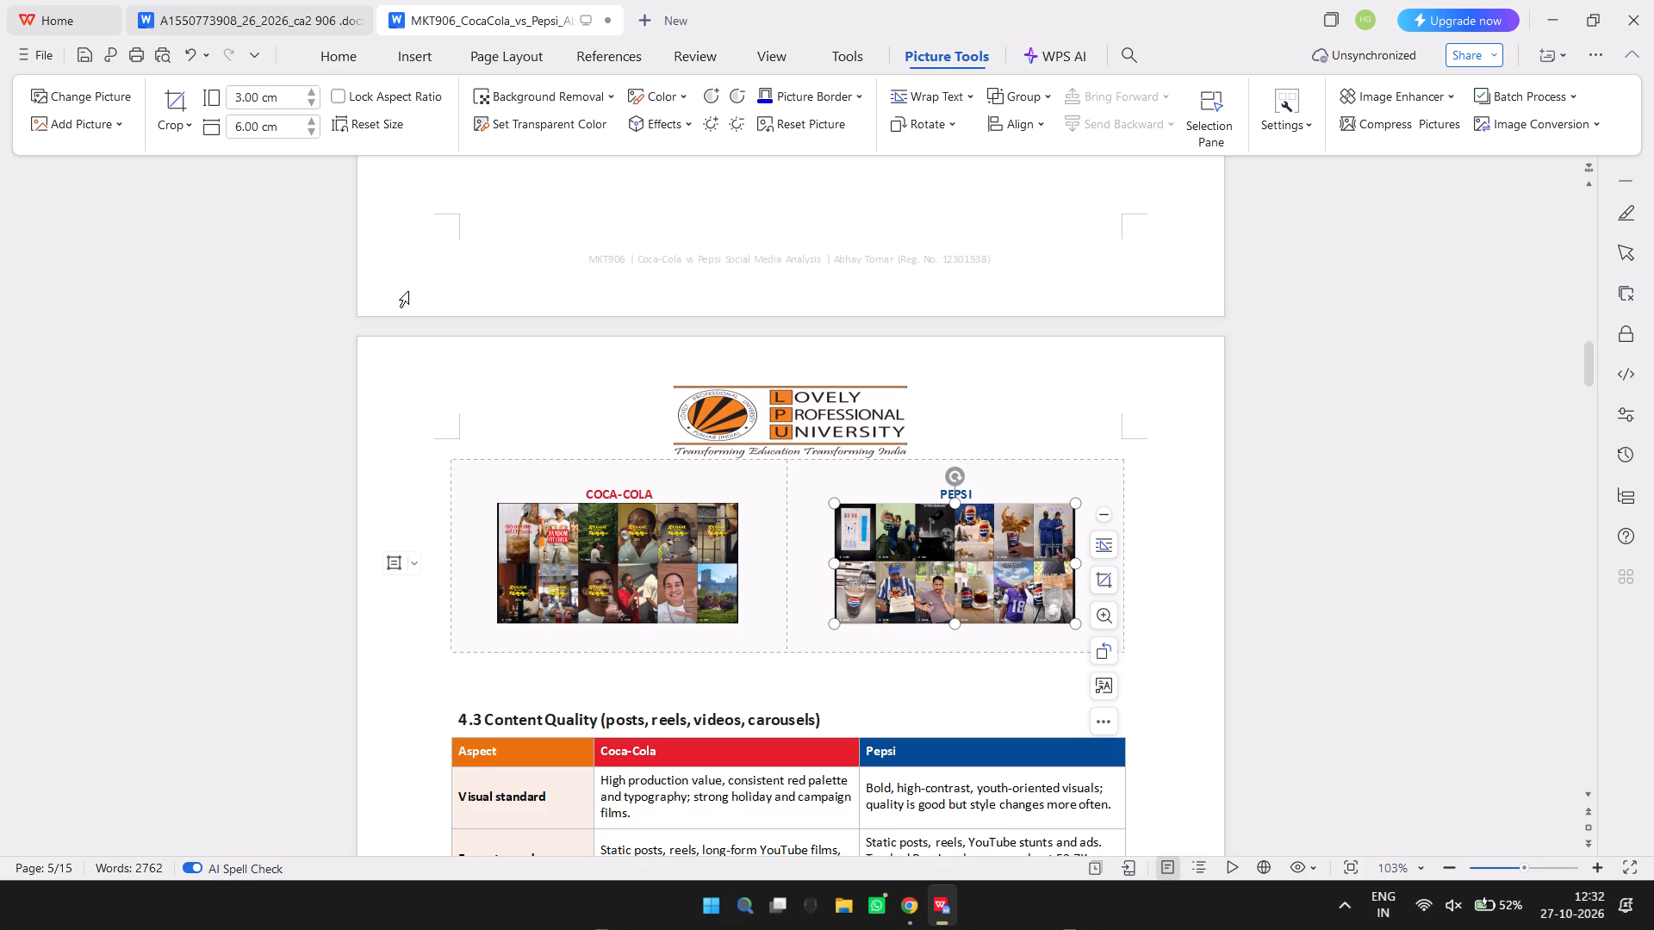
{"action": "left_click", "coordinate": [1225, 561]}
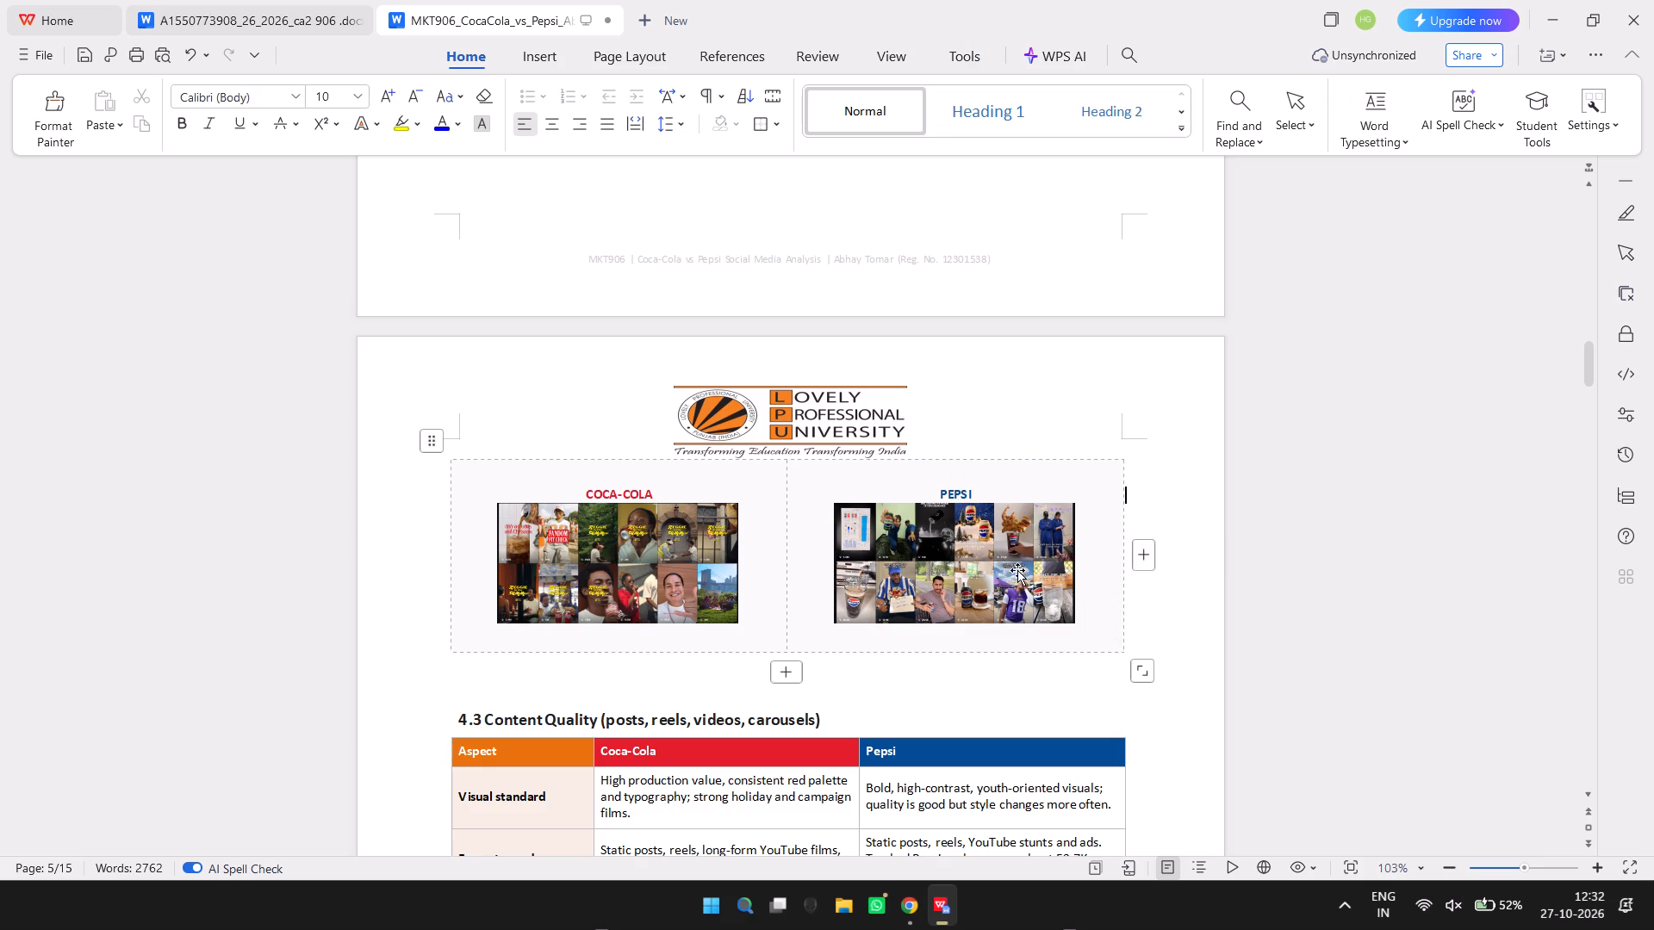
{"action": "left_click", "coordinate": [1010, 567]}
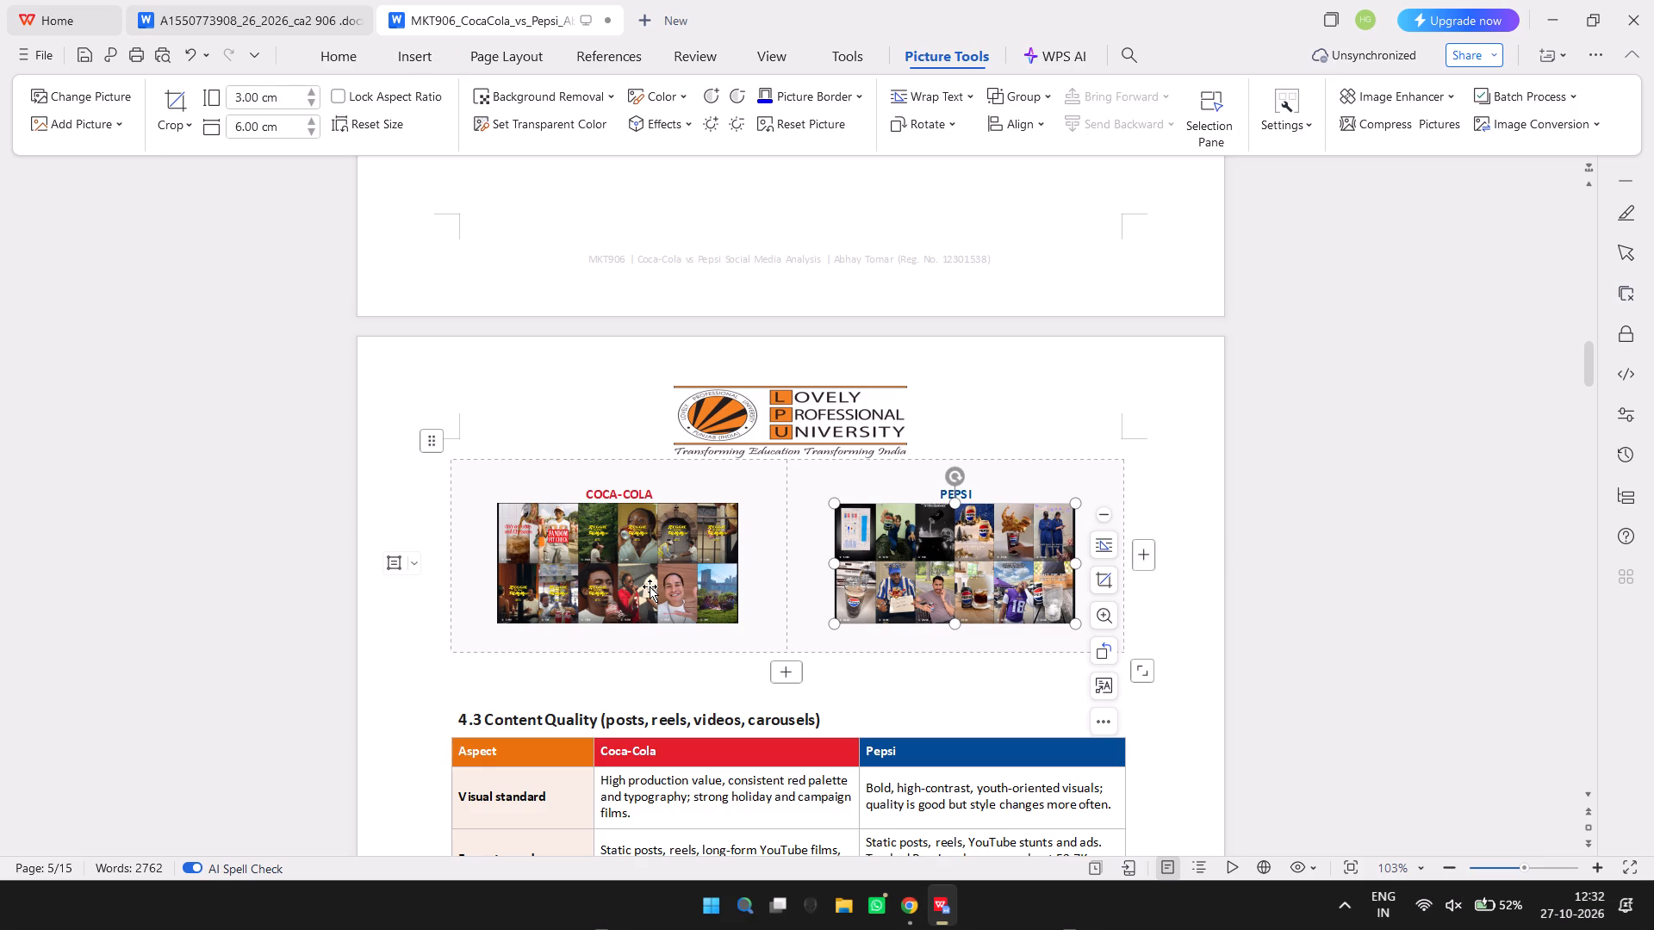
{"action": "left_click", "coordinate": [650, 587]}
{"action": "left_click", "coordinate": [1397, 462]}
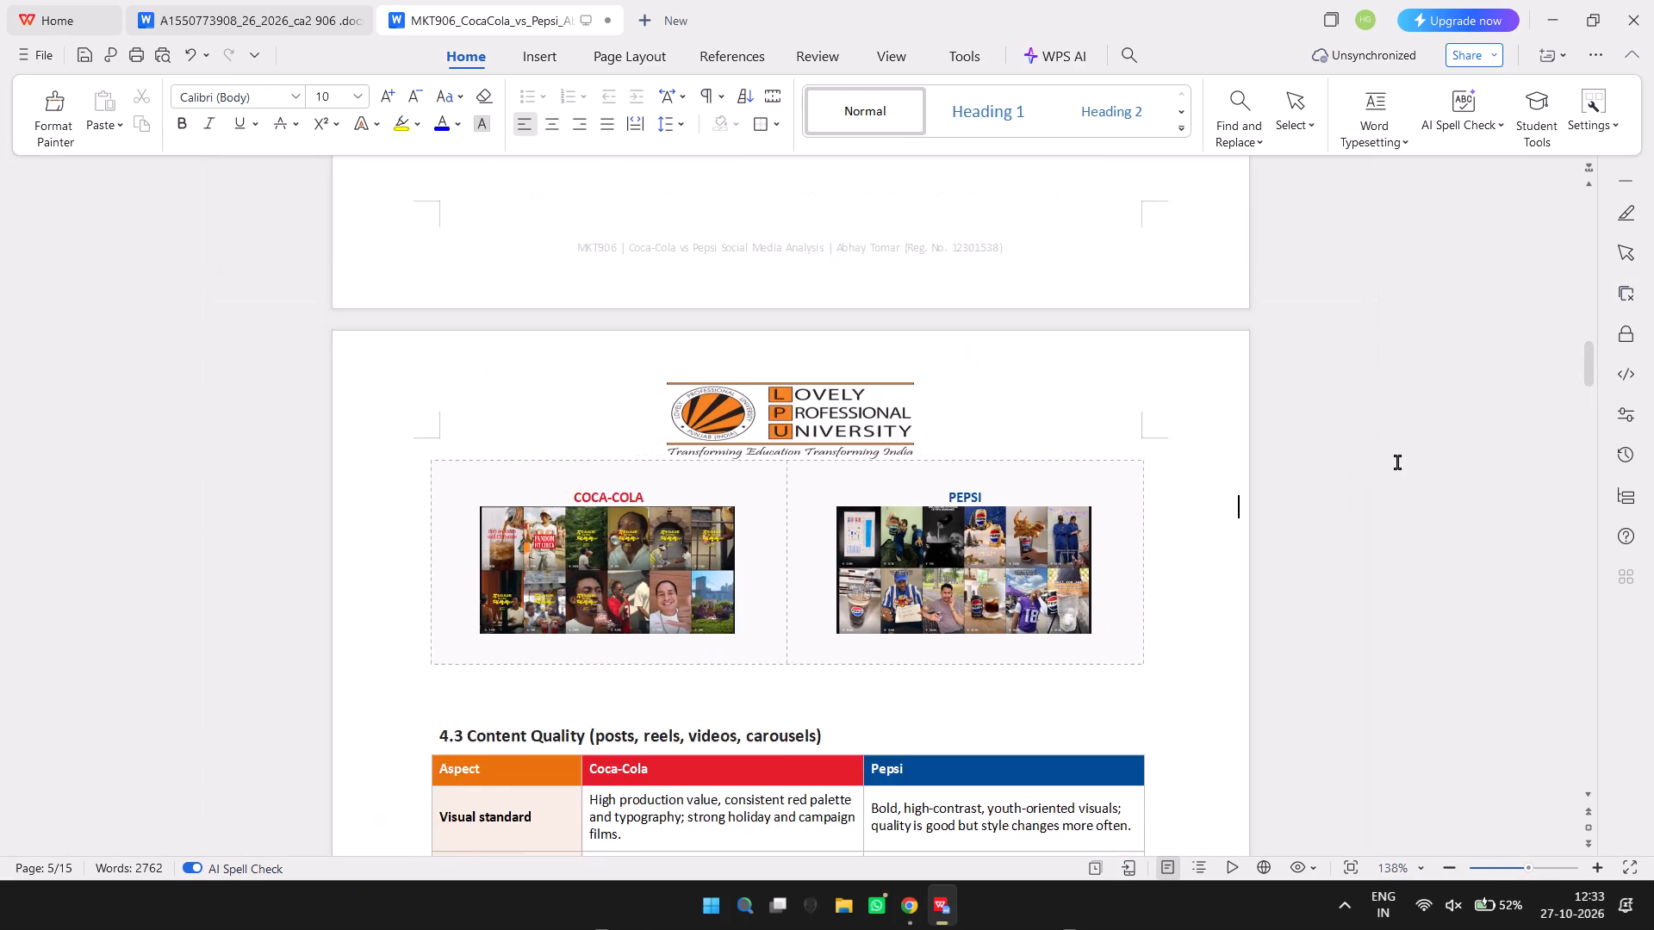
Examine the best-performing reel and video screenshot placeholders for both brands under section 4.3 Content Quality.
{"action": "scroll", "coordinate": [1397, 462], "scroll_direction": "up", "scroll_amount": 1}
{"action": "scroll", "coordinate": [1397, 462], "scroll_direction": "down", "scroll_amount": 1}
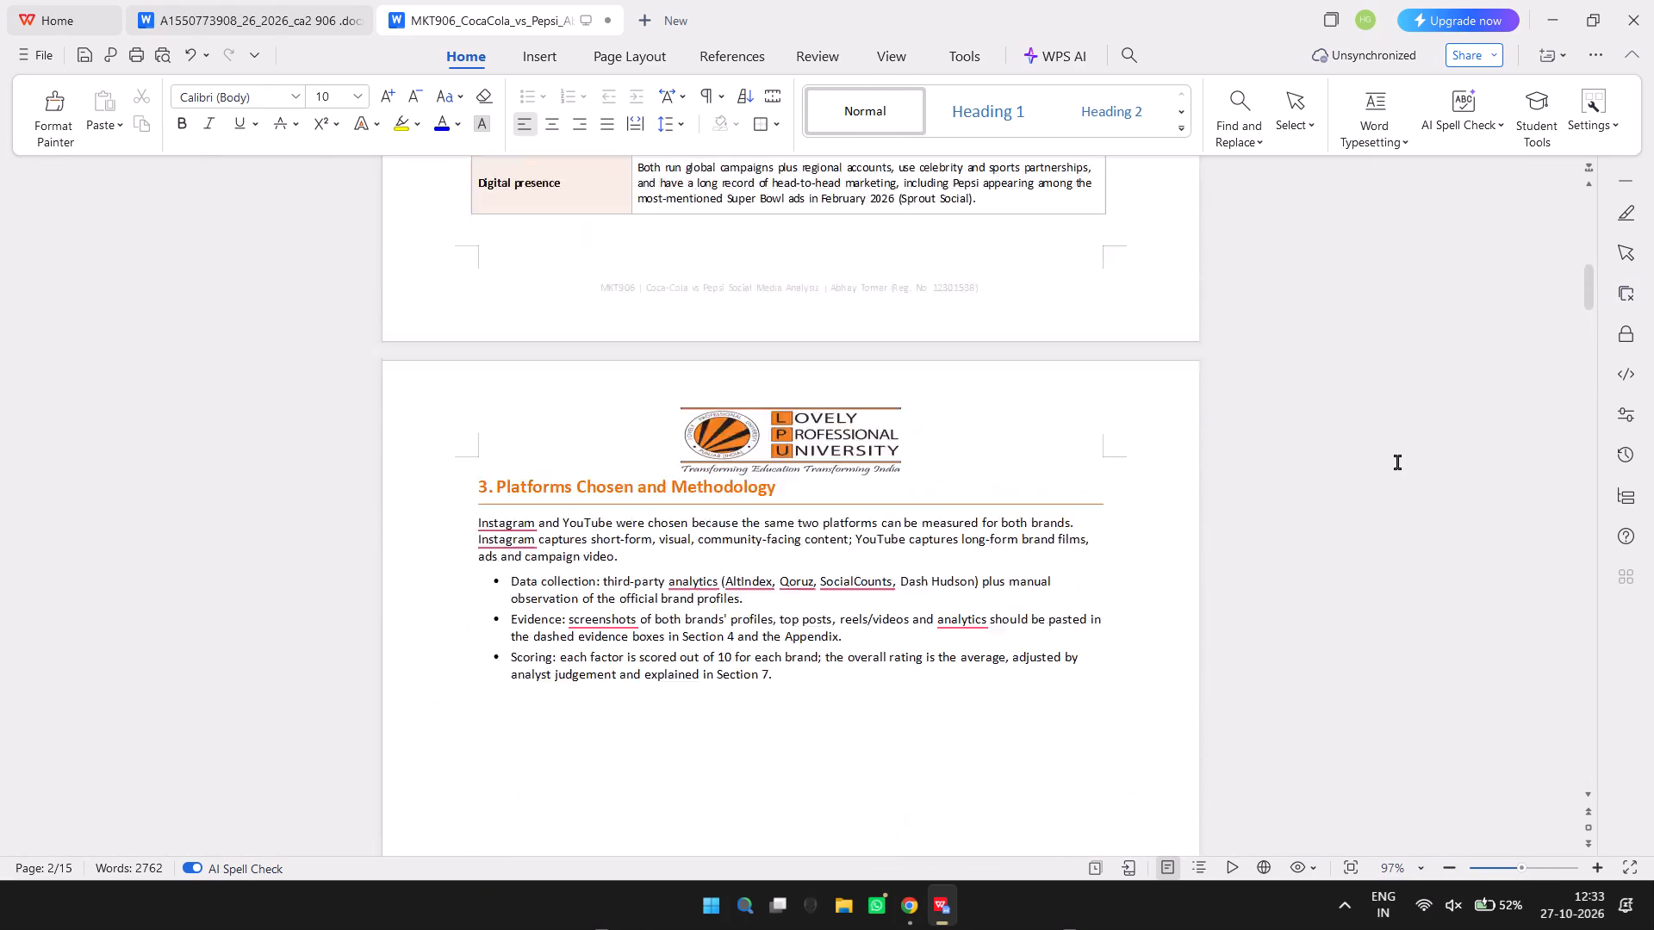
{"action": "scroll", "coordinate": [1397, 462], "scroll_direction": "down", "scroll_amount": 7}
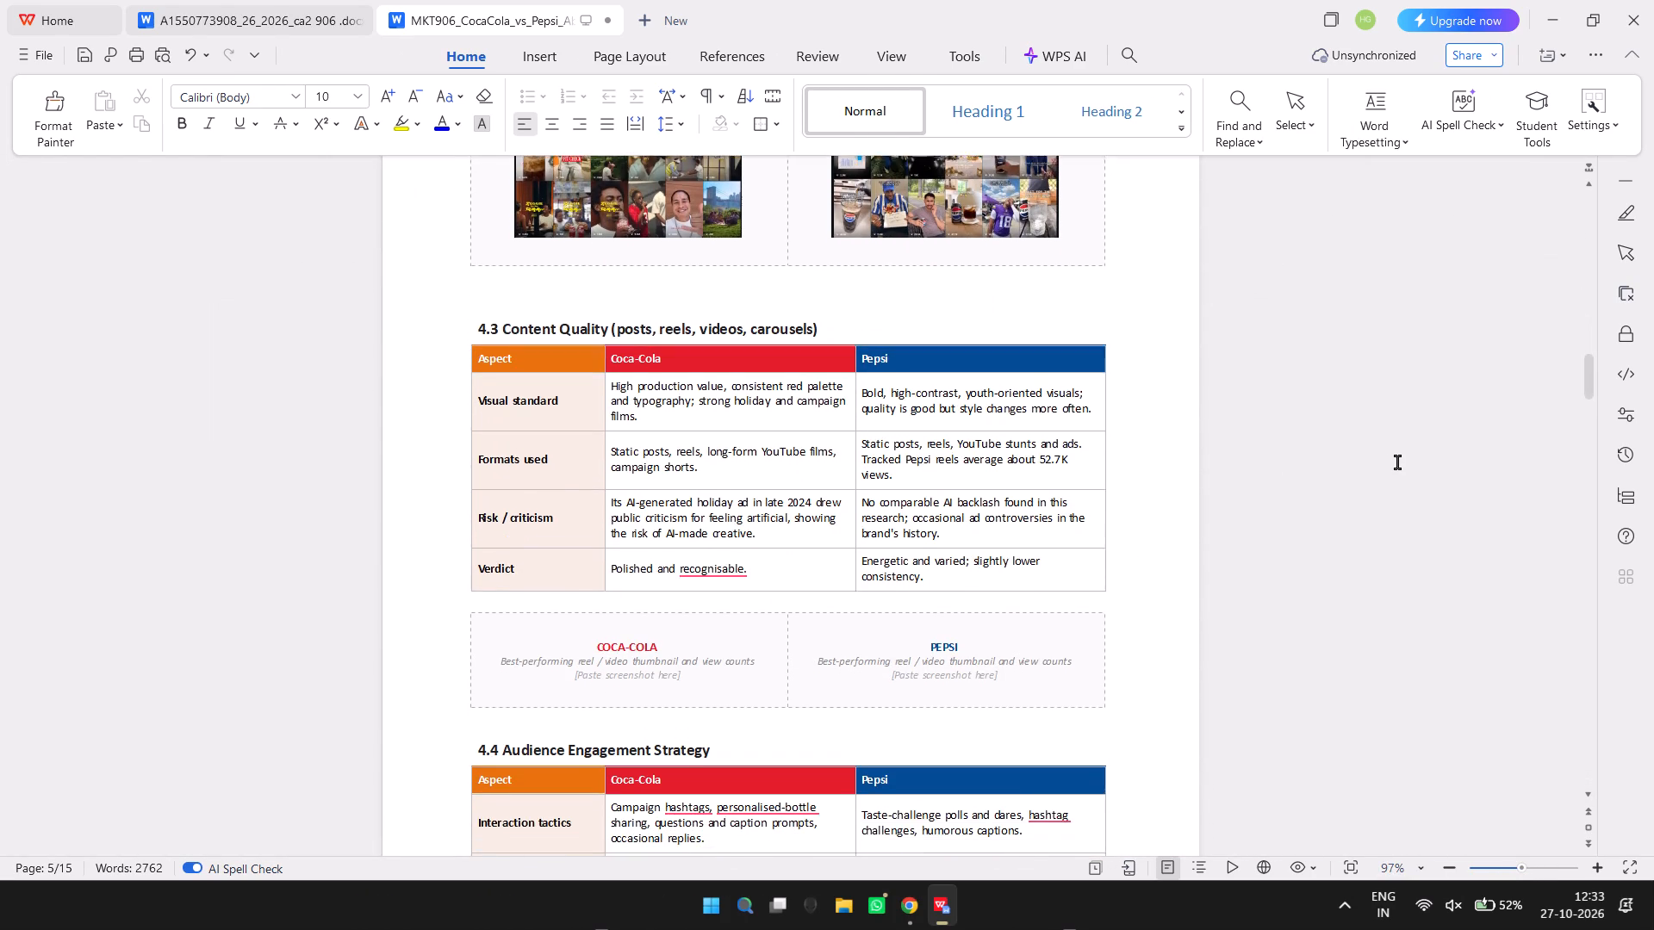
{"action": "scroll", "coordinate": [1397, 462], "scroll_direction": "down", "scroll_amount": 3}
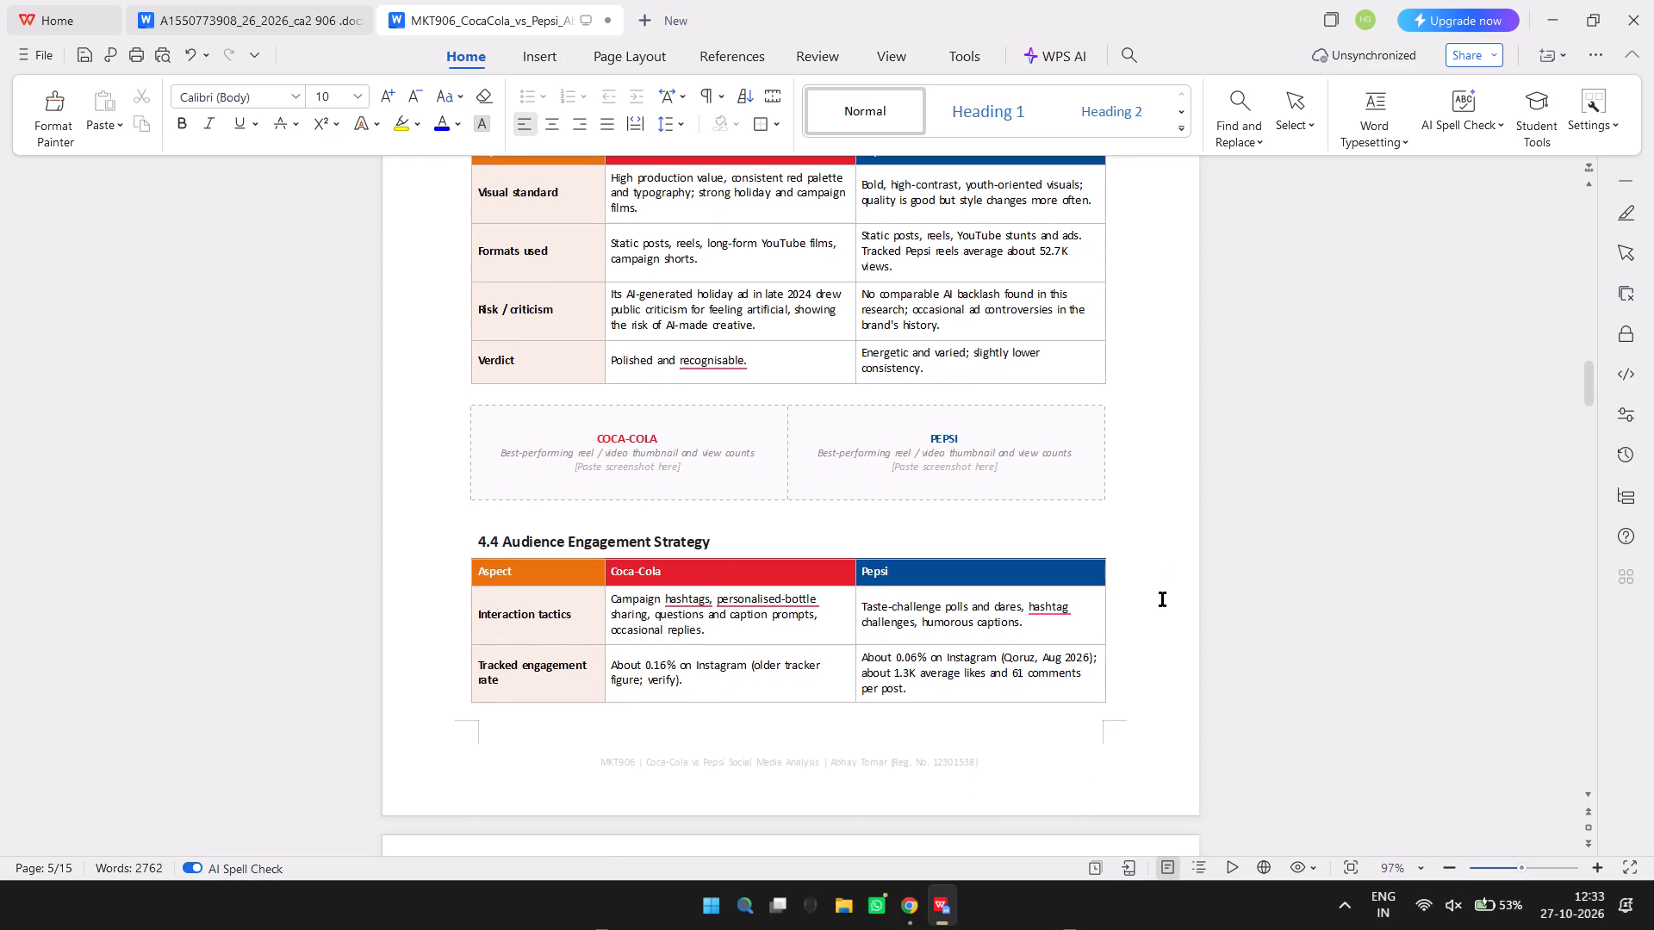
{"action": "left_click", "coordinate": [946, 908]}
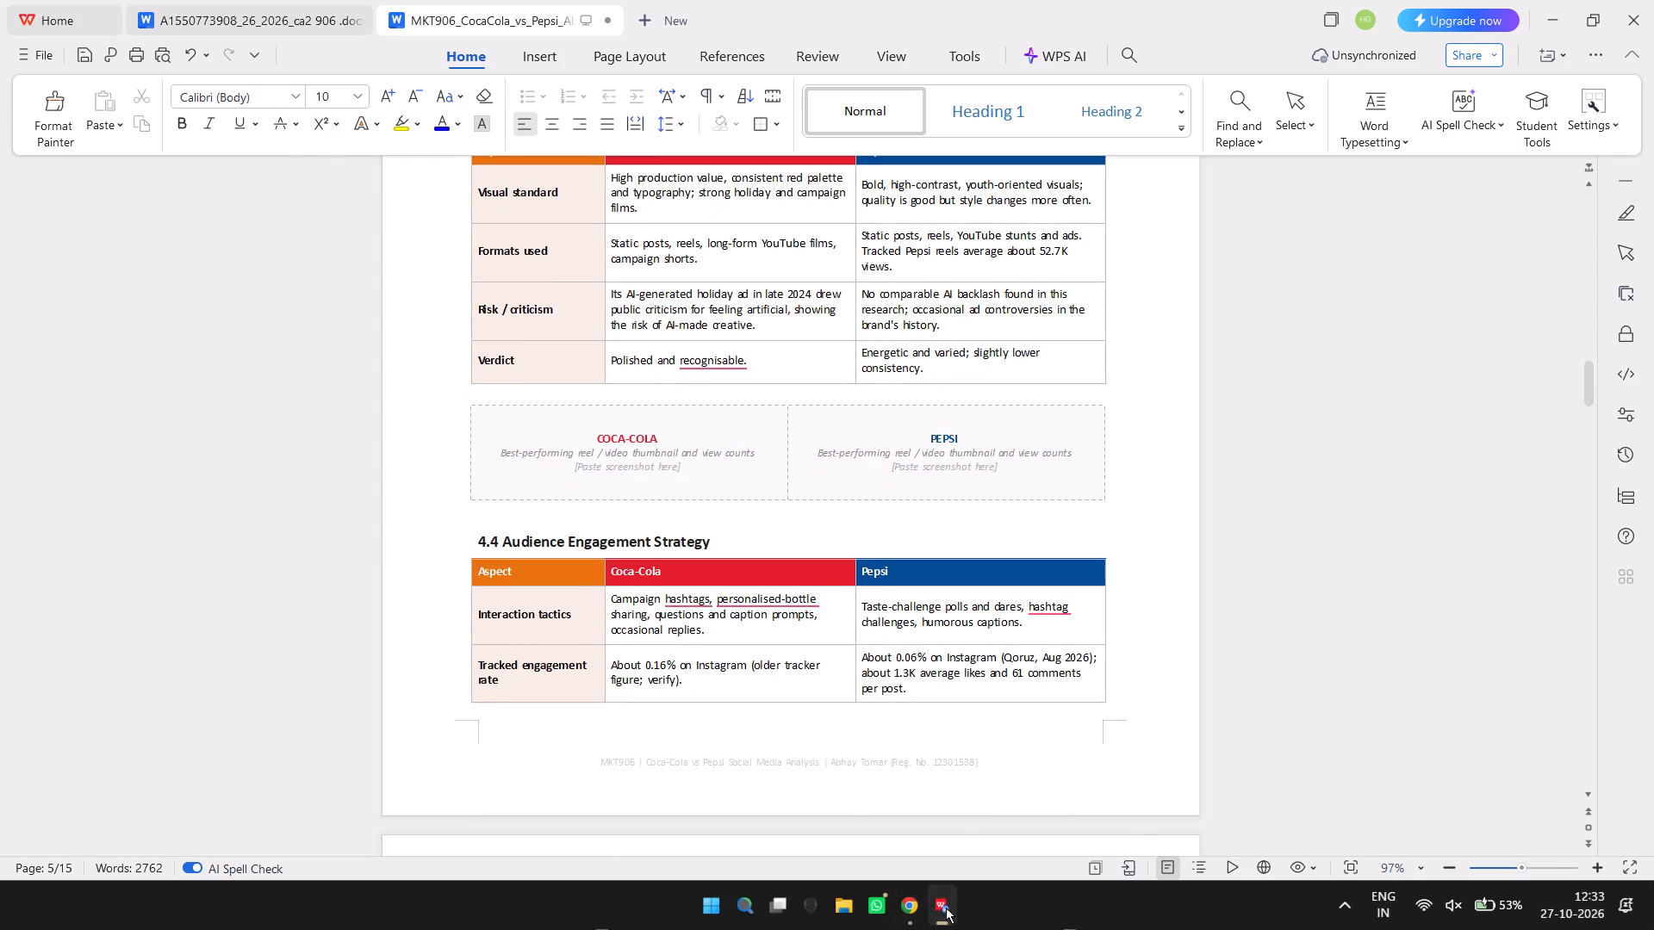
{"action": "left_click", "coordinate": [942, 905]}
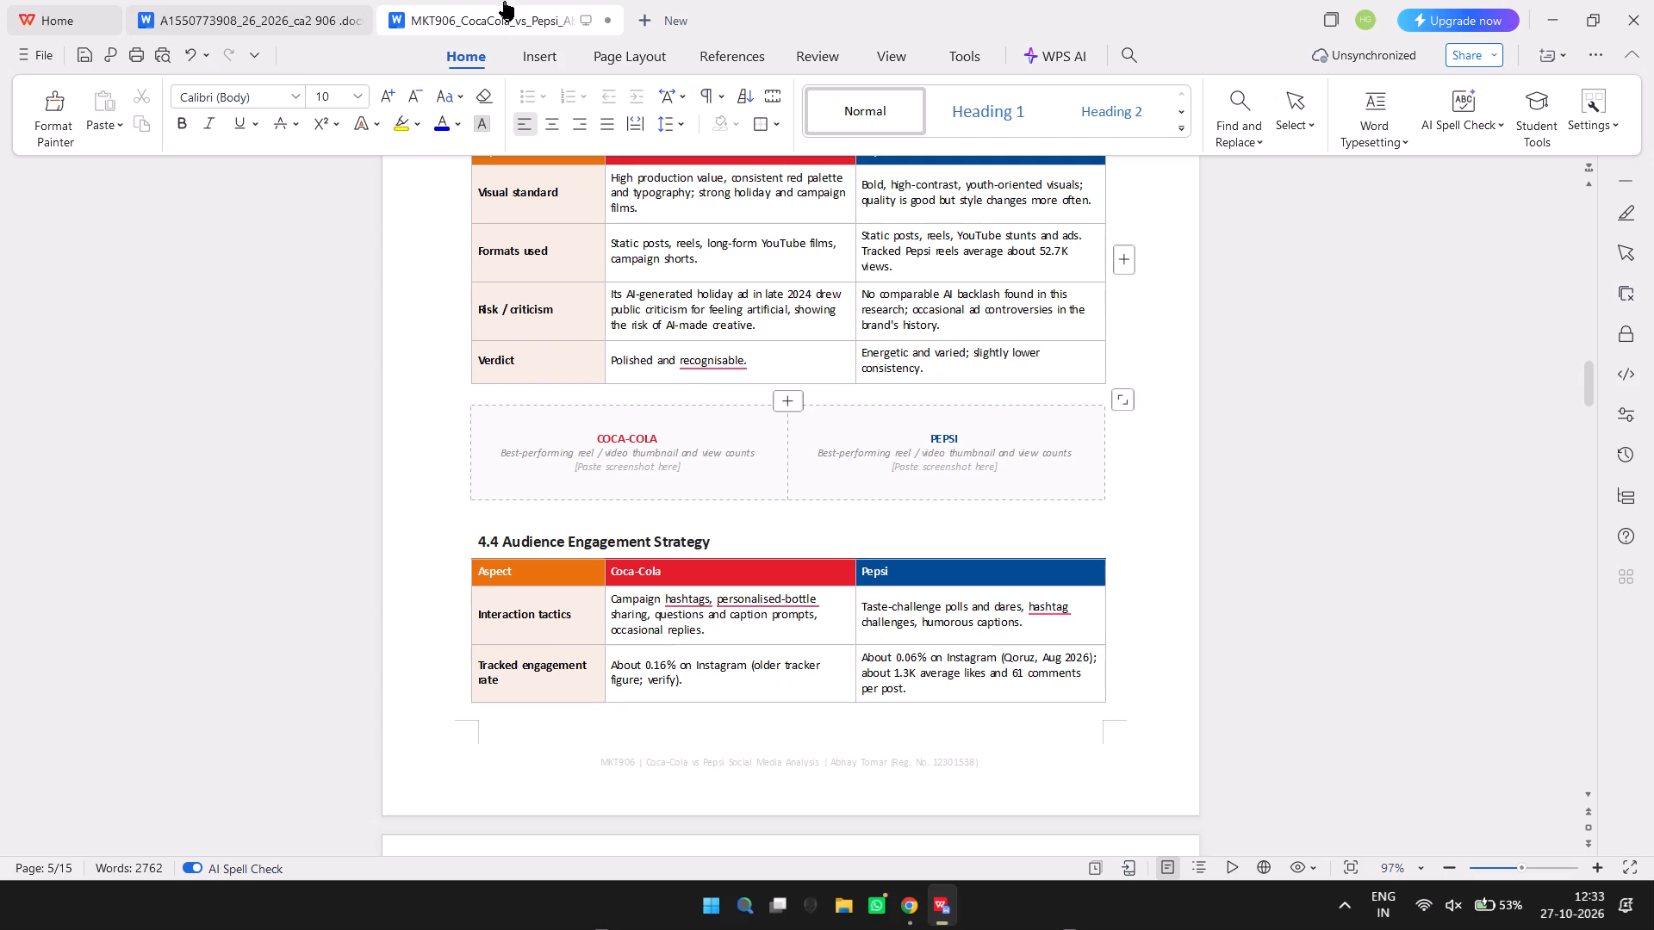
Switch to Chrome and look through Pepsi's Instagram reels grid, comparing view counts to find a best-performing reel.
{"action": "left_click", "coordinate": [919, 908]}
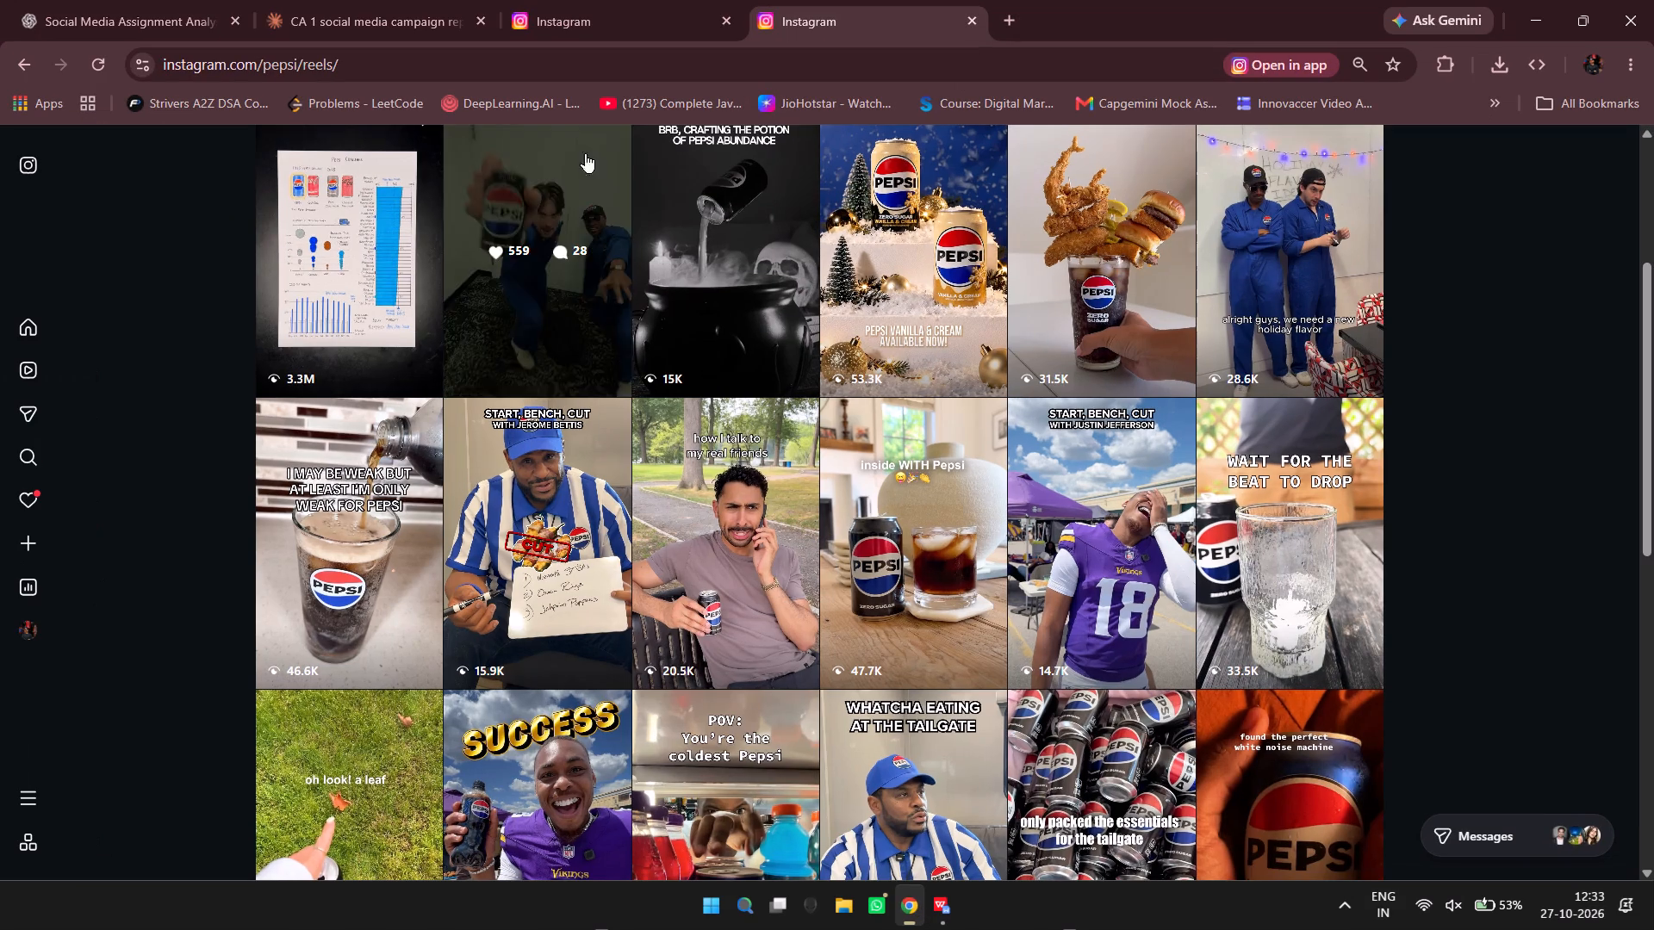
{"action": "scroll", "coordinate": [159, 538], "scroll_direction": "down", "scroll_amount": 1}
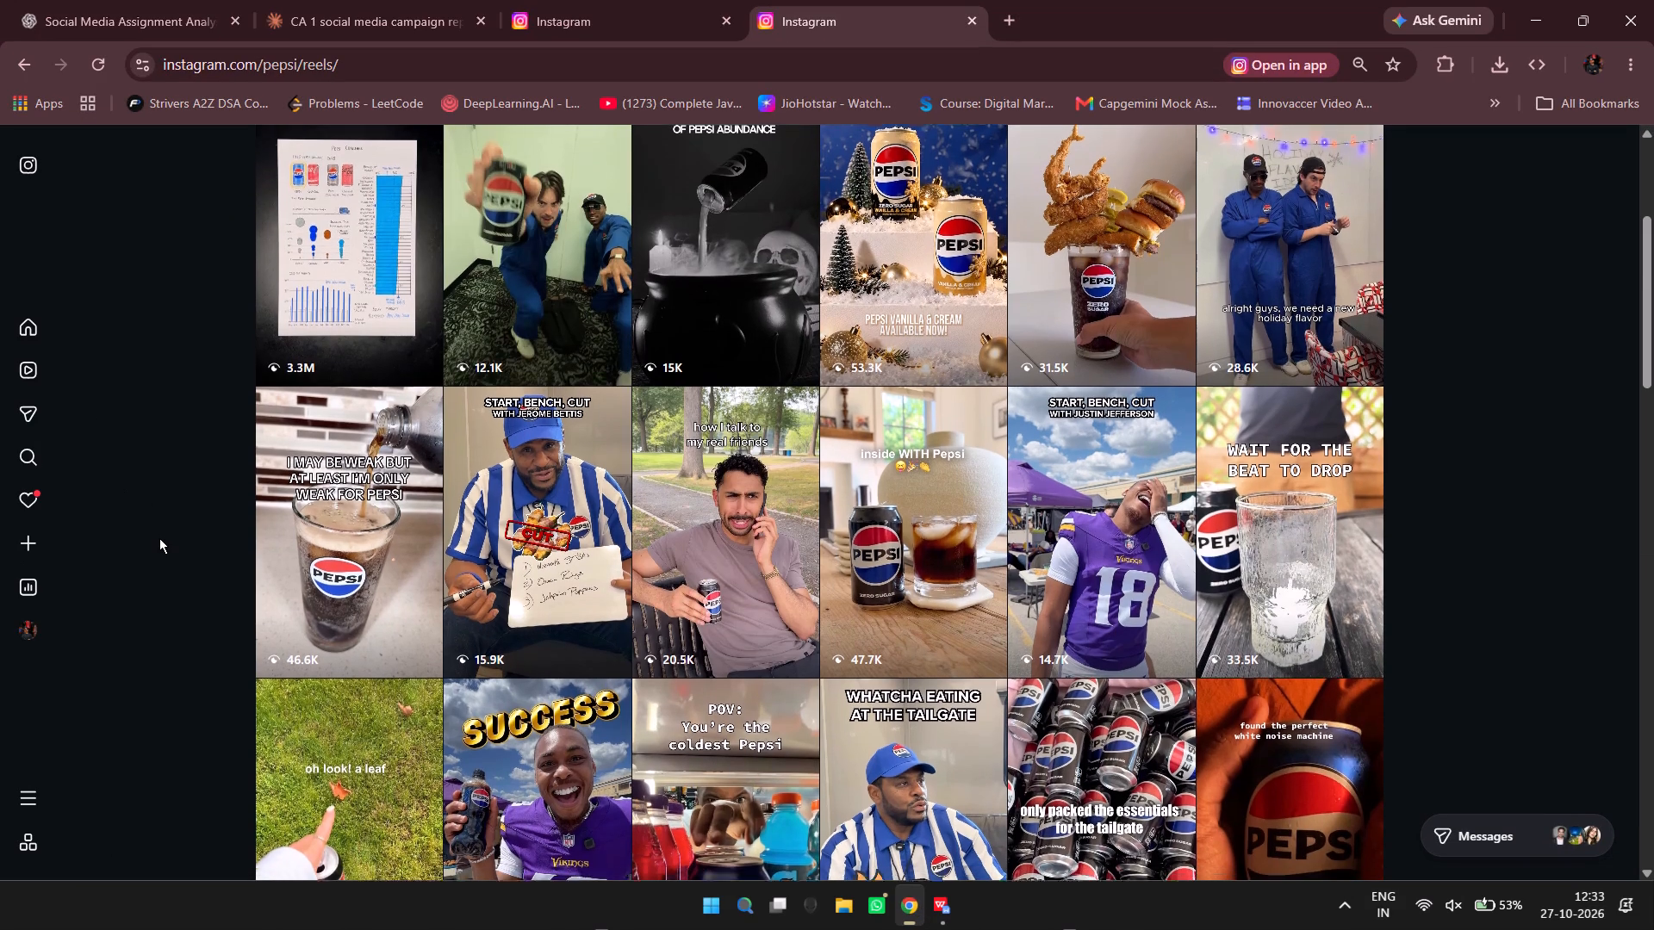
{"action": "scroll", "coordinate": [159, 538], "scroll_direction": "down", "scroll_amount": 4}
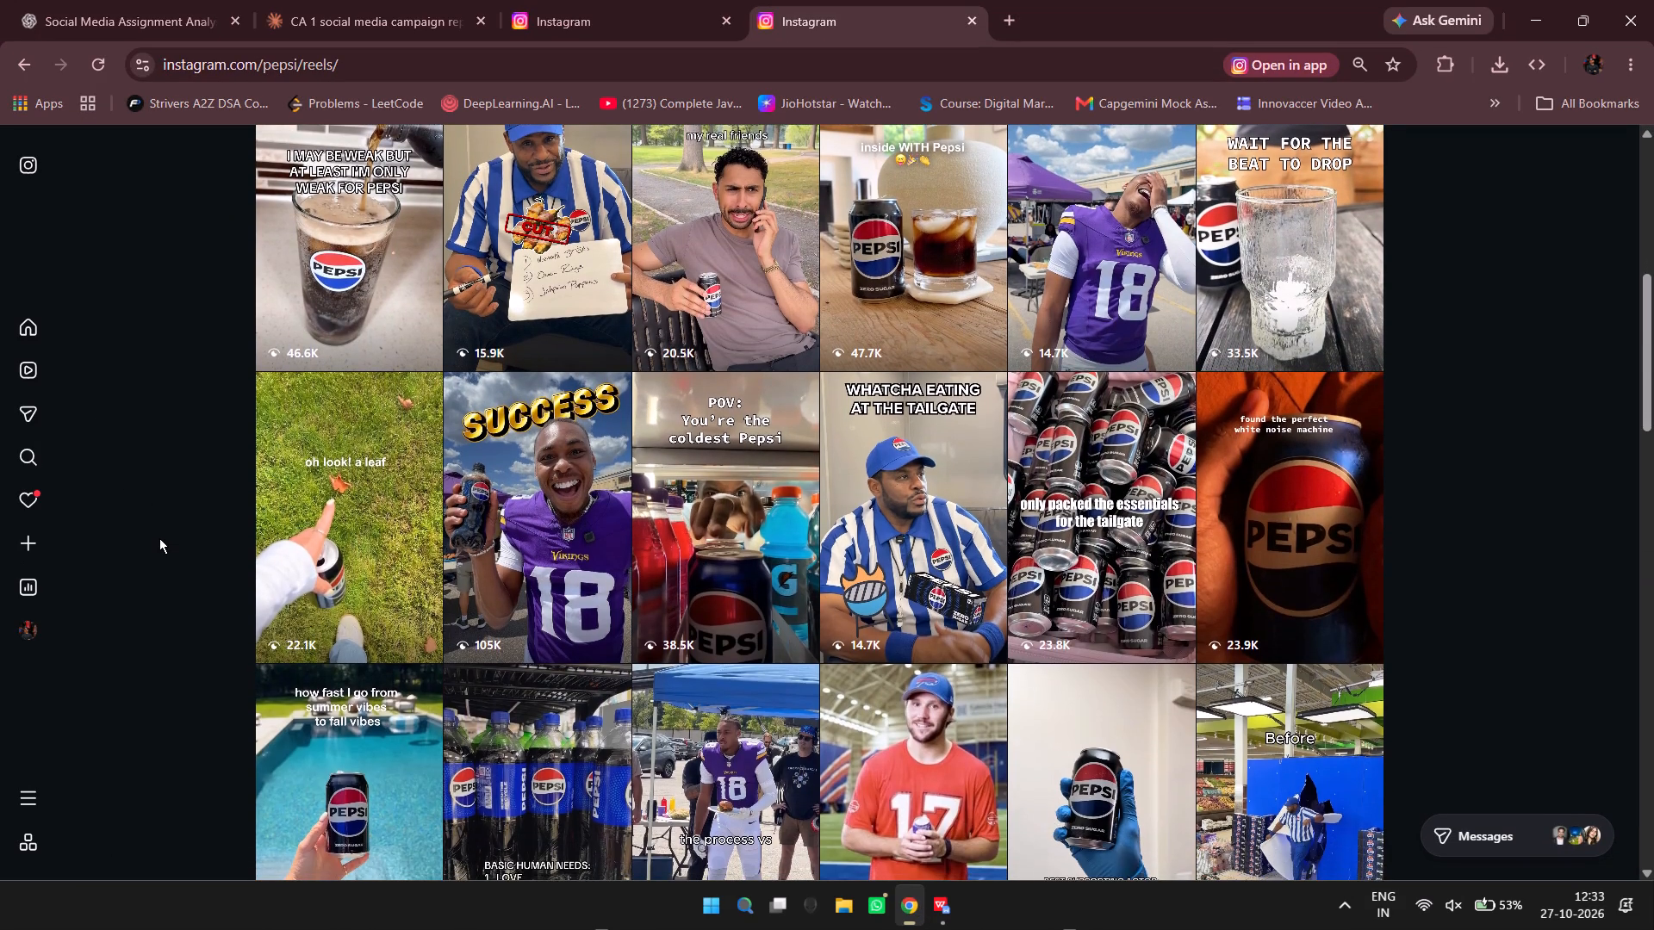
{"action": "scroll", "coordinate": [159, 538], "scroll_direction": "down", "scroll_amount": 11}
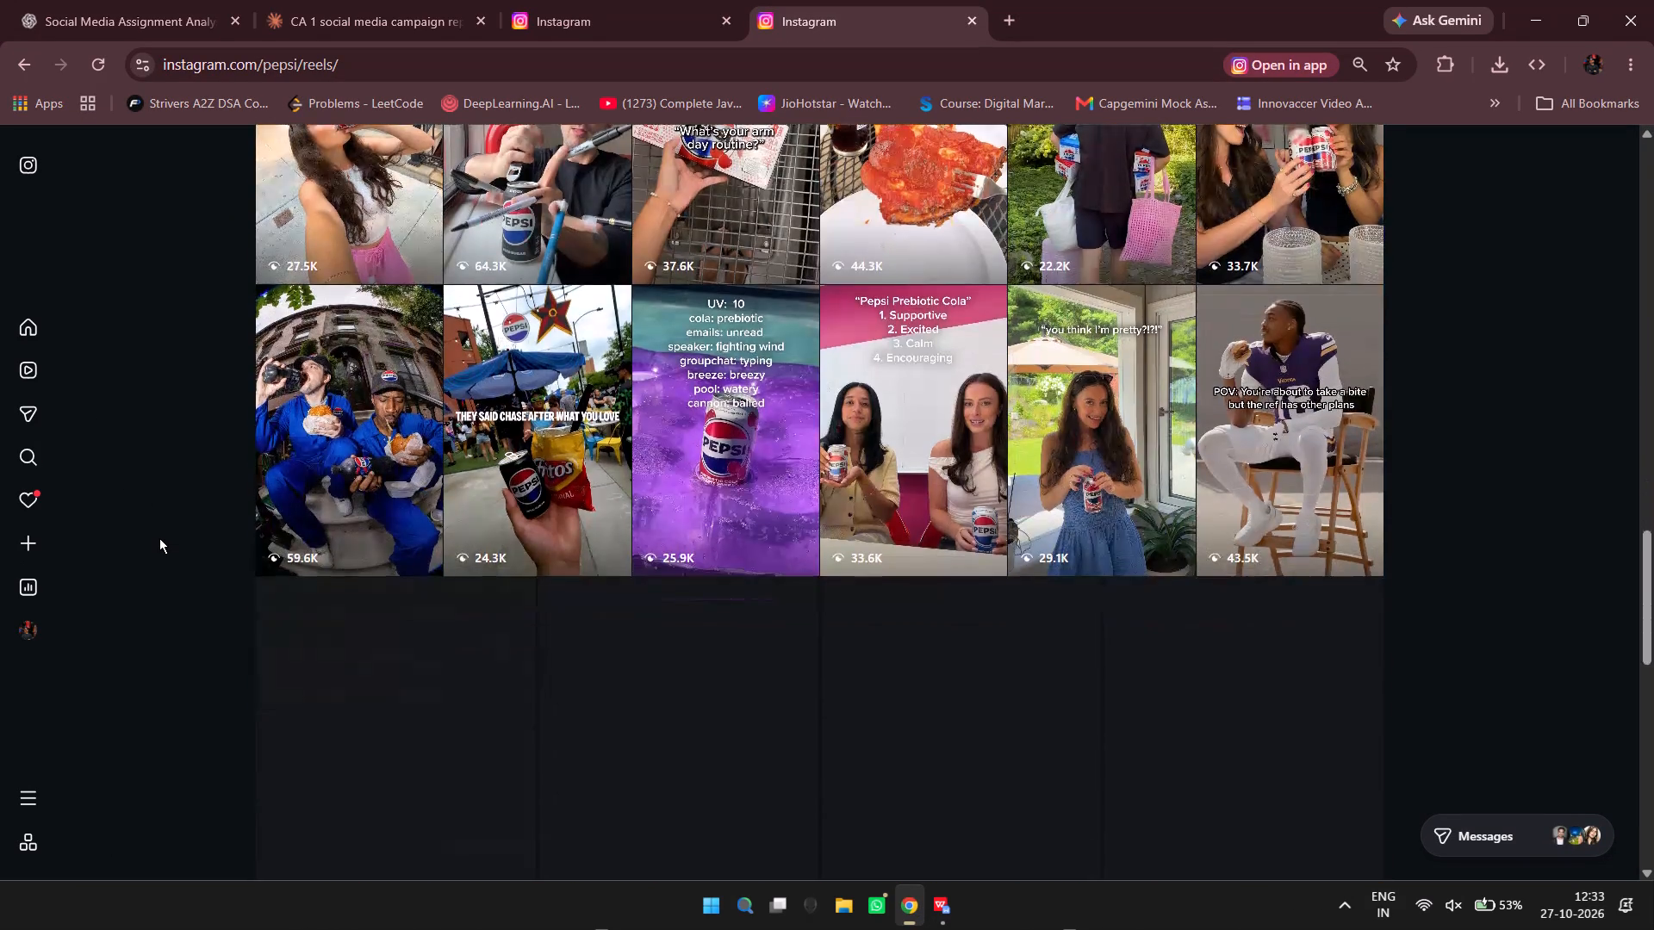
{"action": "scroll", "coordinate": [159, 538], "scroll_direction": "down", "scroll_amount": 3}
{"action": "scroll", "coordinate": [159, 538], "scroll_direction": "up", "scroll_amount": 2}
{"action": "scroll", "coordinate": [159, 538], "scroll_direction": "down", "scroll_amount": 5}
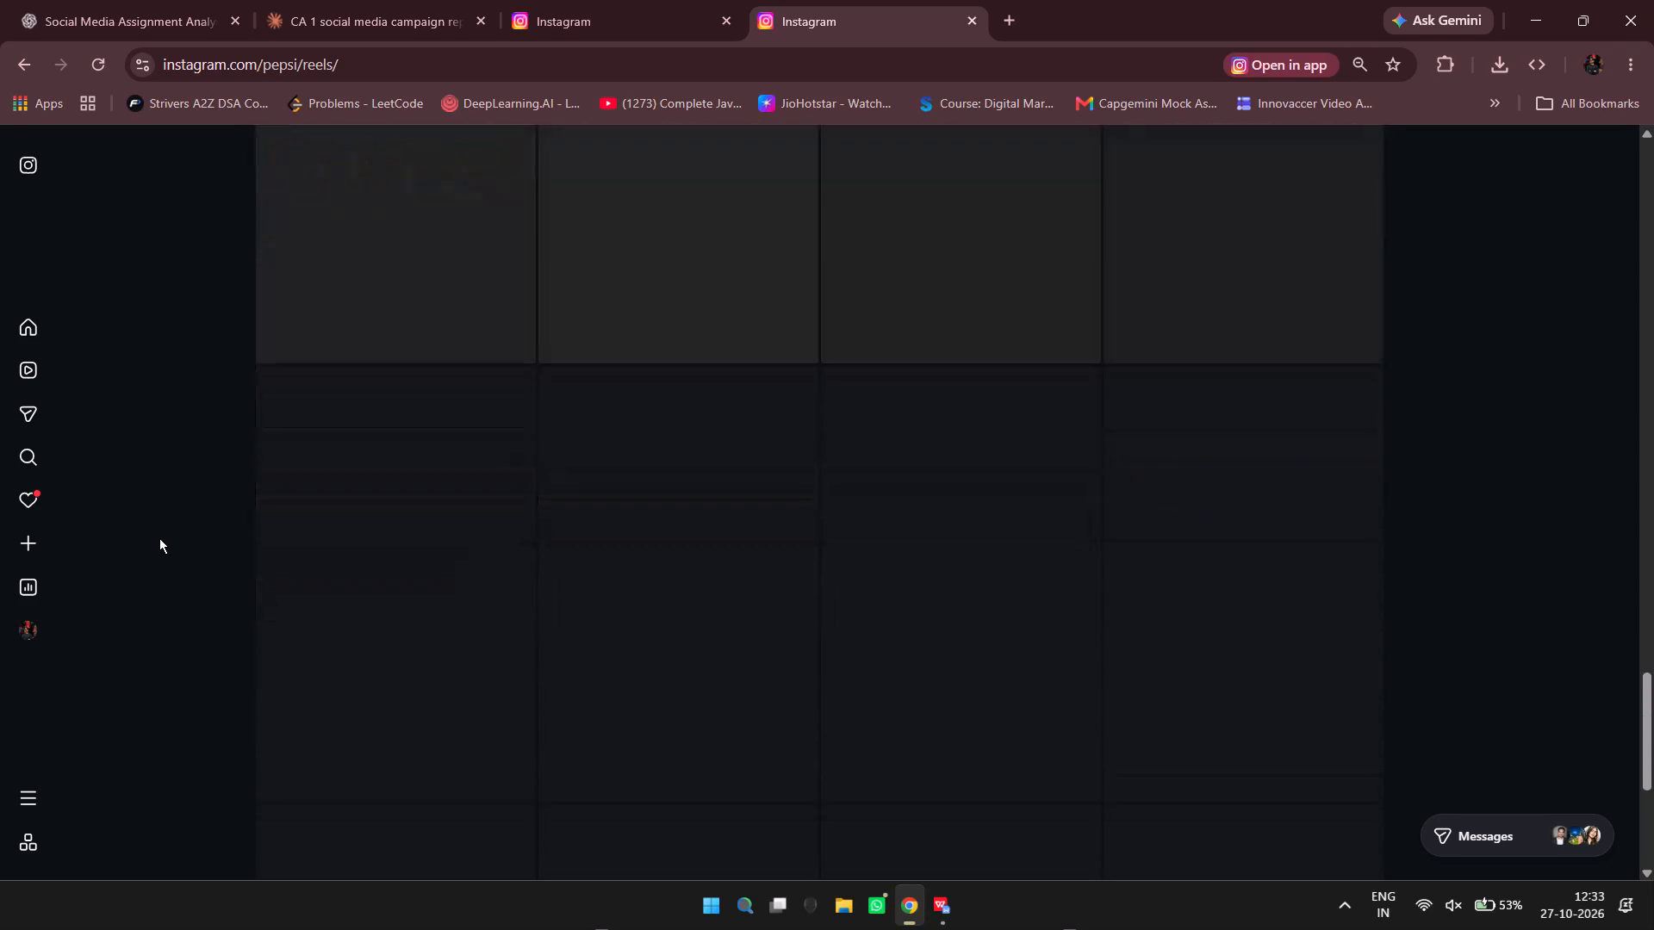
{"action": "scroll", "coordinate": [159, 538], "scroll_direction": "up", "scroll_amount": 20}
{"action": "scroll", "coordinate": [159, 538], "scroll_direction": "up", "scroll_amount": 1}
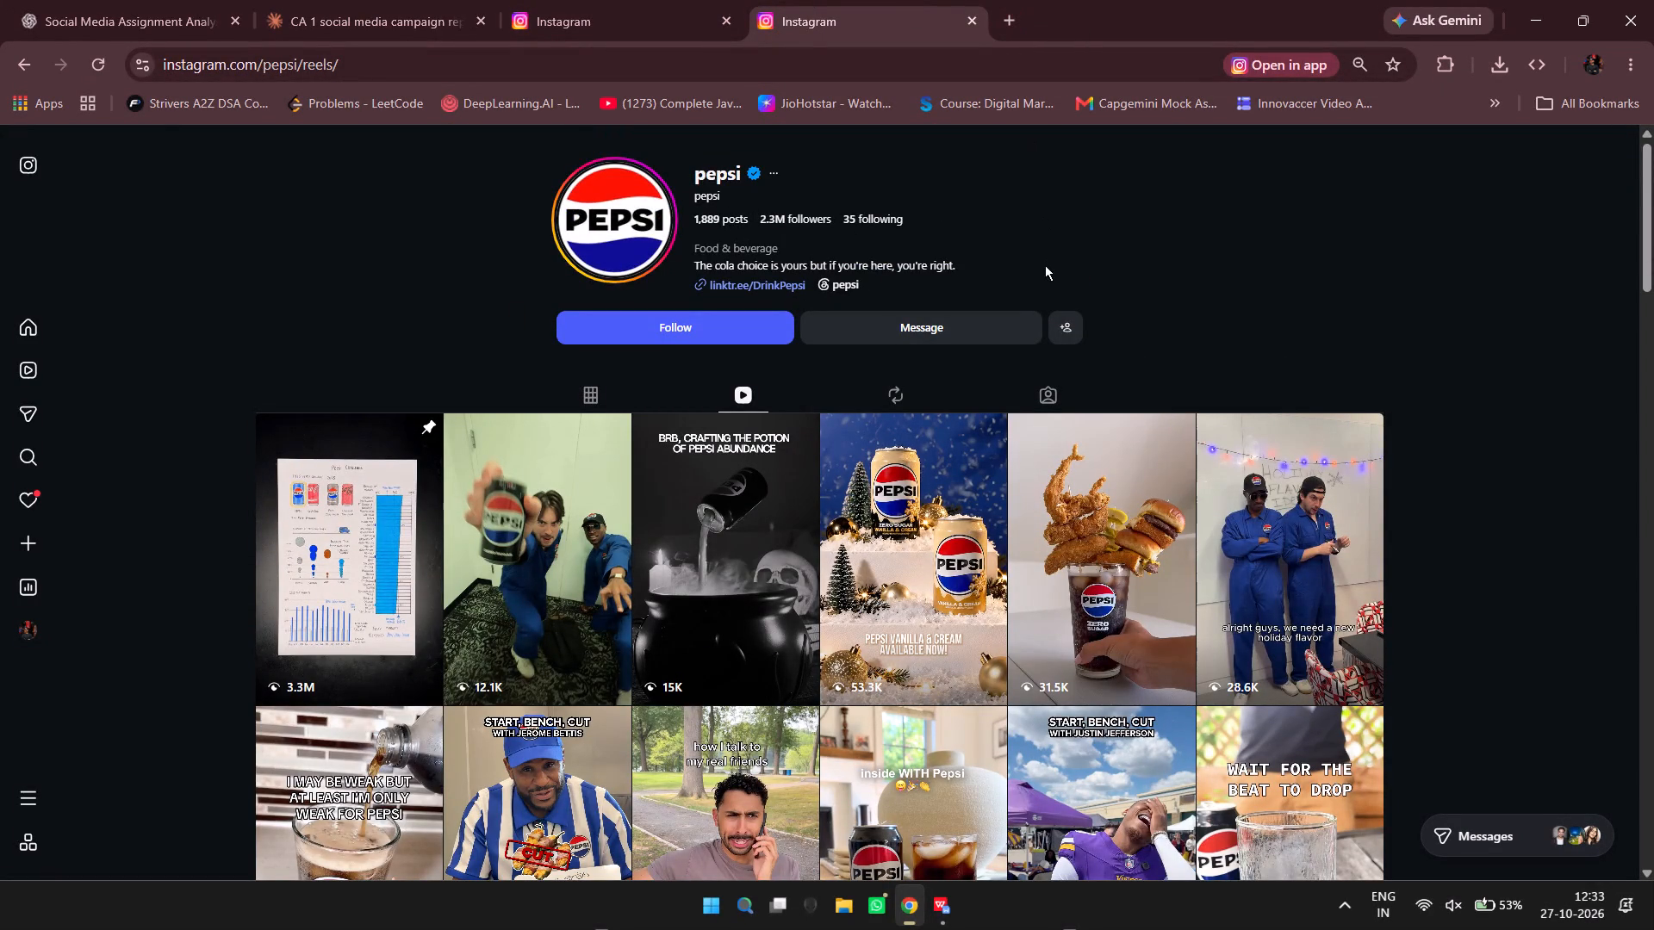
View the pinned Pepsi reel with its likes and comments, and close it again.
{"action": "left_click", "coordinate": [413, 506]}
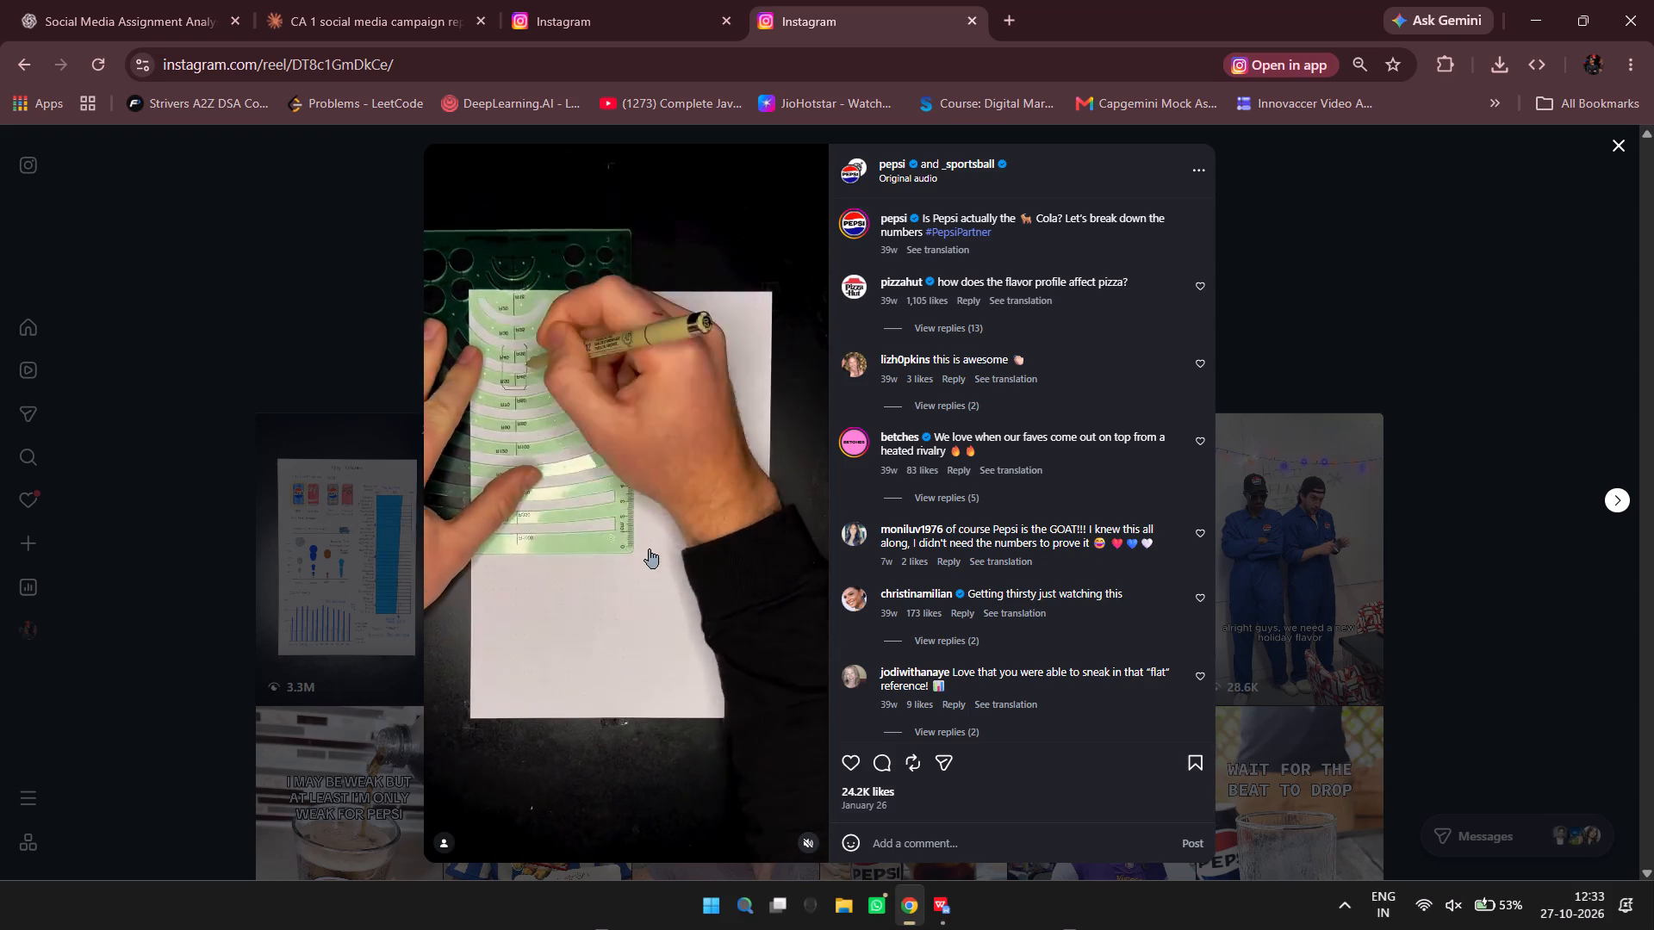
{"action": "left_click", "coordinate": [134, 253]}
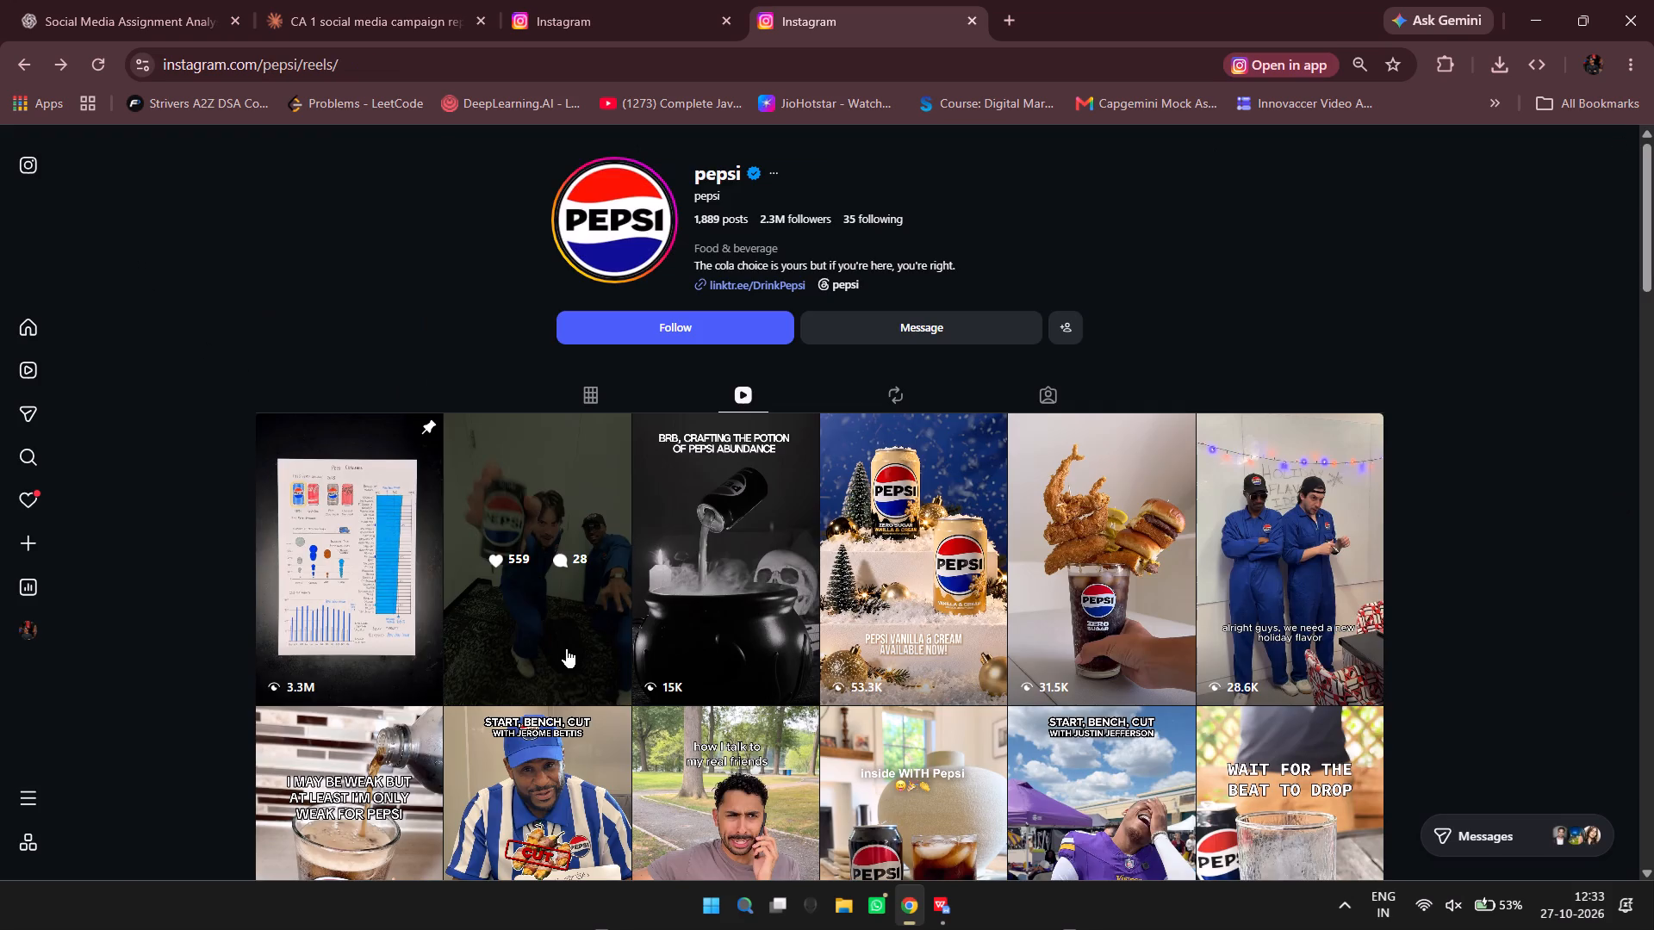
Compare view counts further down Pepsi's reels grid and return to the top of the profile.
{"action": "scroll", "coordinate": [568, 681], "scroll_direction": "down", "scroll_amount": 7}
{"action": "scroll", "coordinate": [568, 681], "scroll_direction": "down", "scroll_amount": 17}
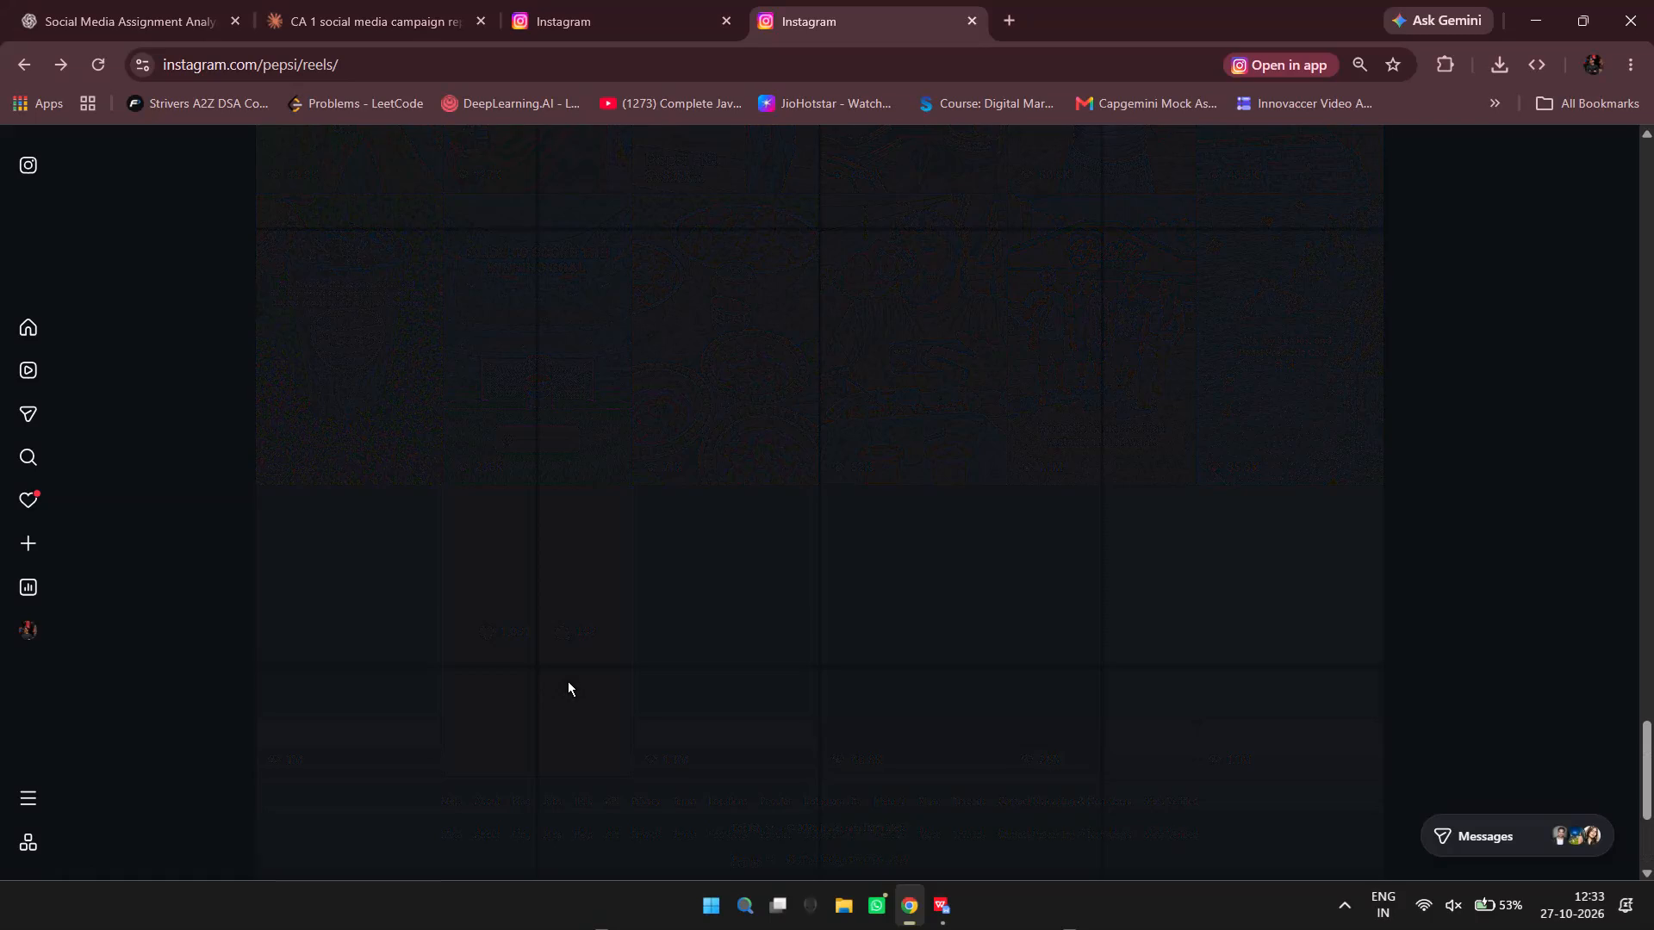
{"action": "scroll", "coordinate": [568, 681], "scroll_direction": "down", "scroll_amount": 1}
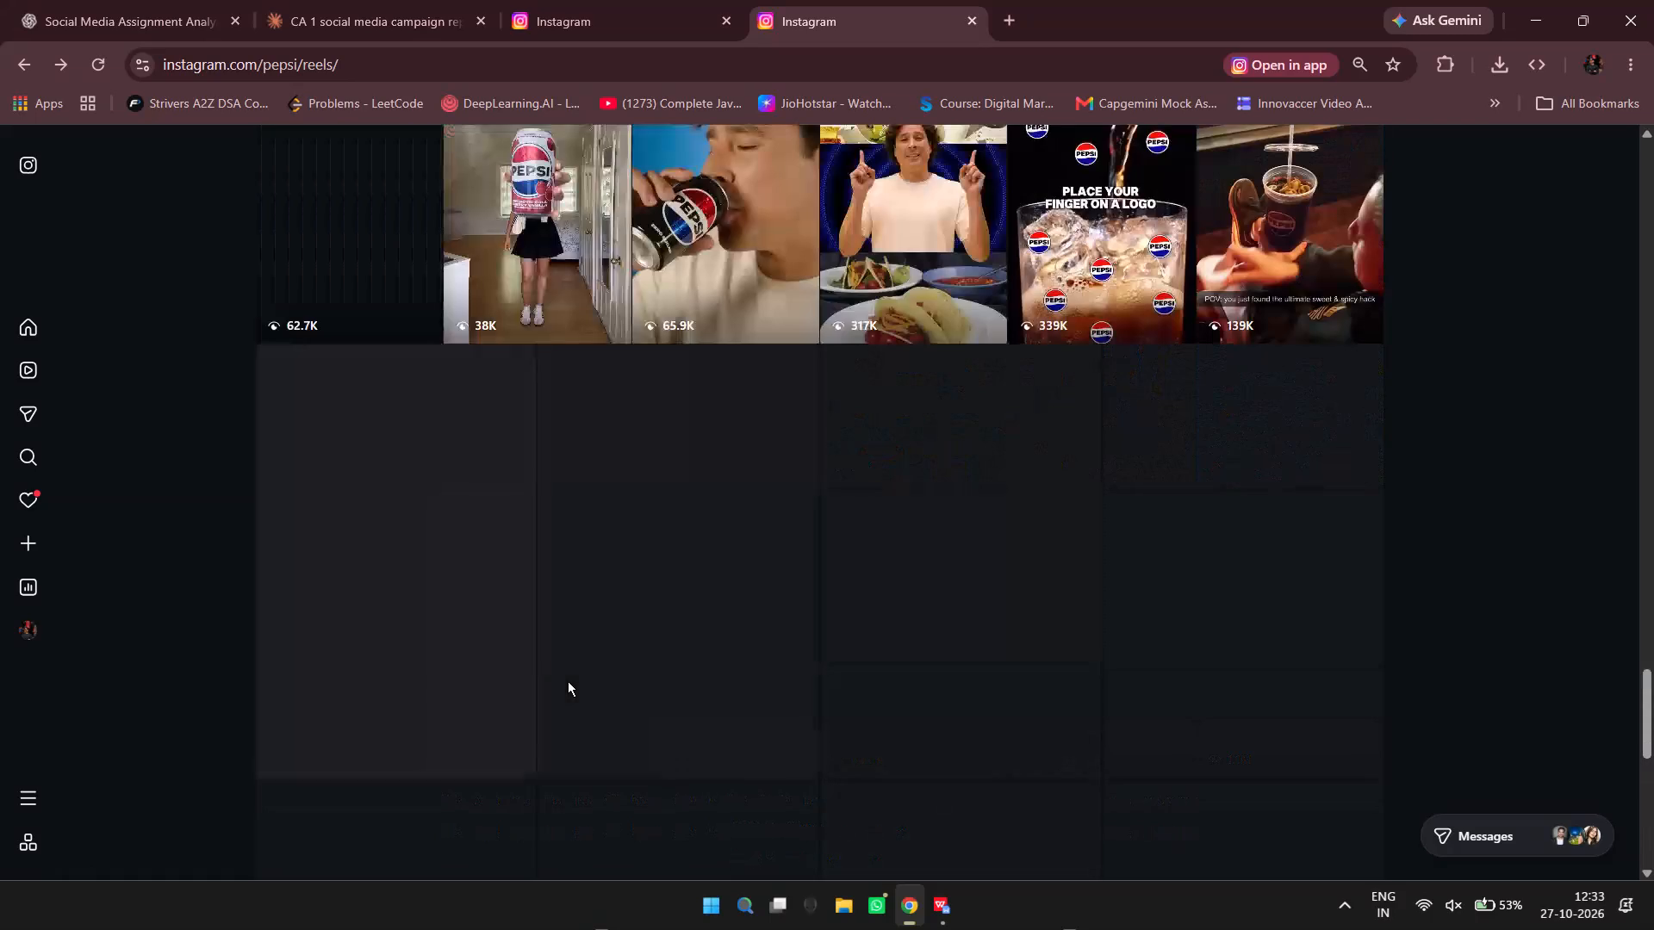
{"action": "scroll", "coordinate": [568, 681], "scroll_direction": "down", "scroll_amount": 7}
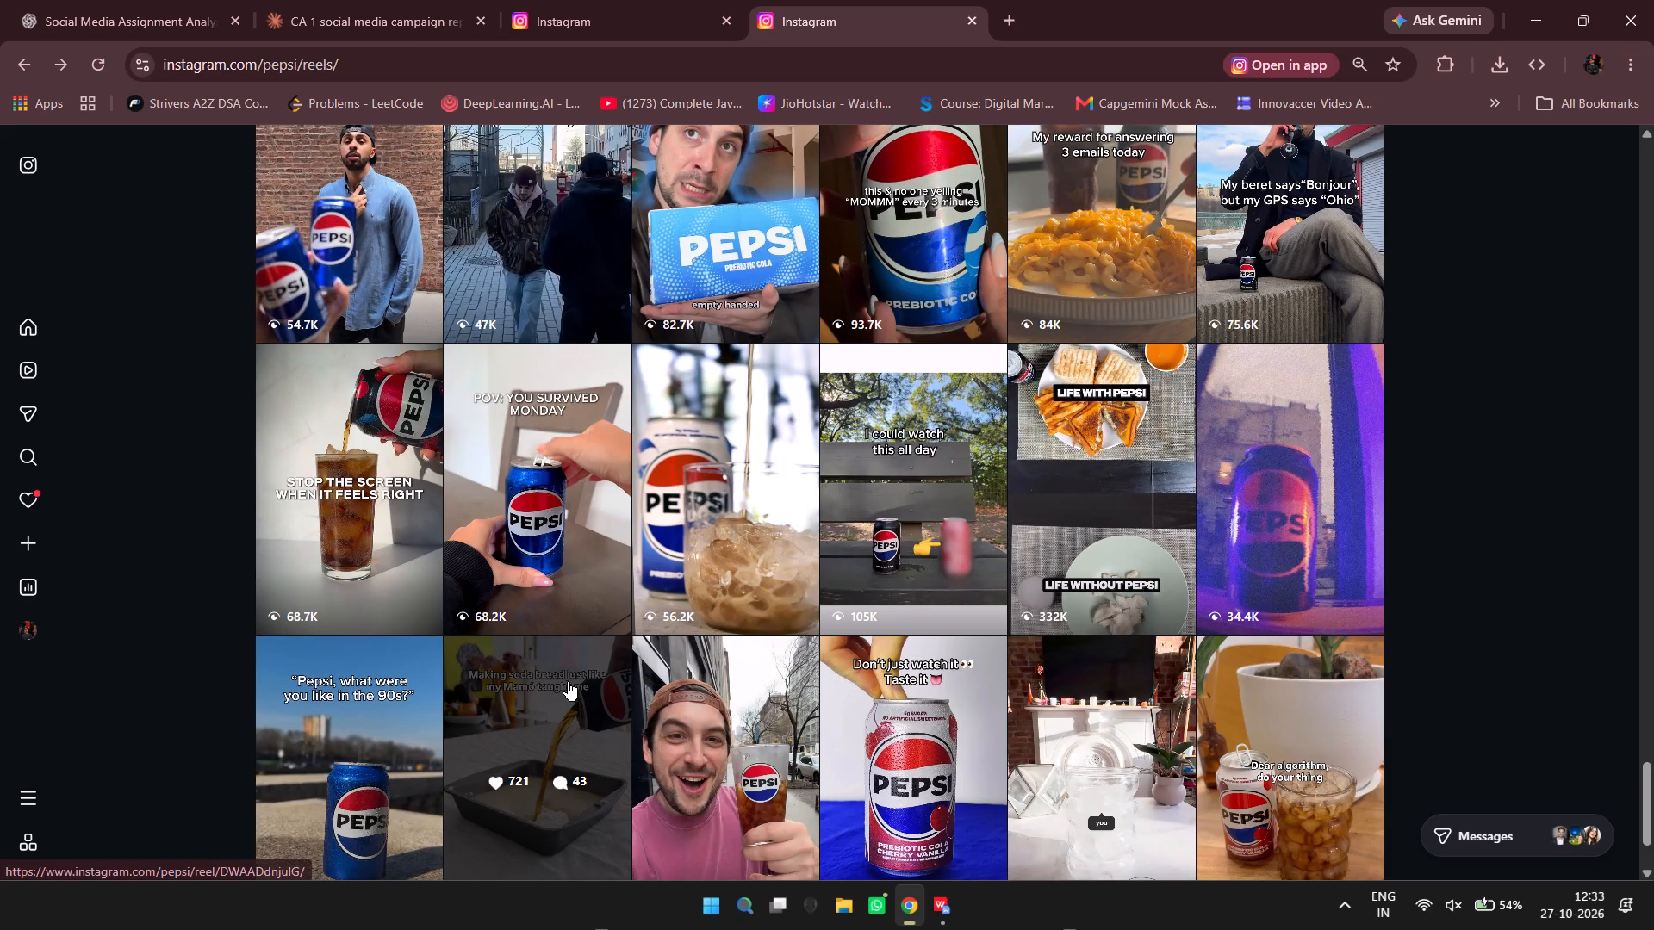
{"action": "scroll", "coordinate": [568, 681], "scroll_direction": "up", "scroll_amount": 20}
{"action": "scroll", "coordinate": [568, 681], "scroll_direction": "up", "scroll_amount": 6}
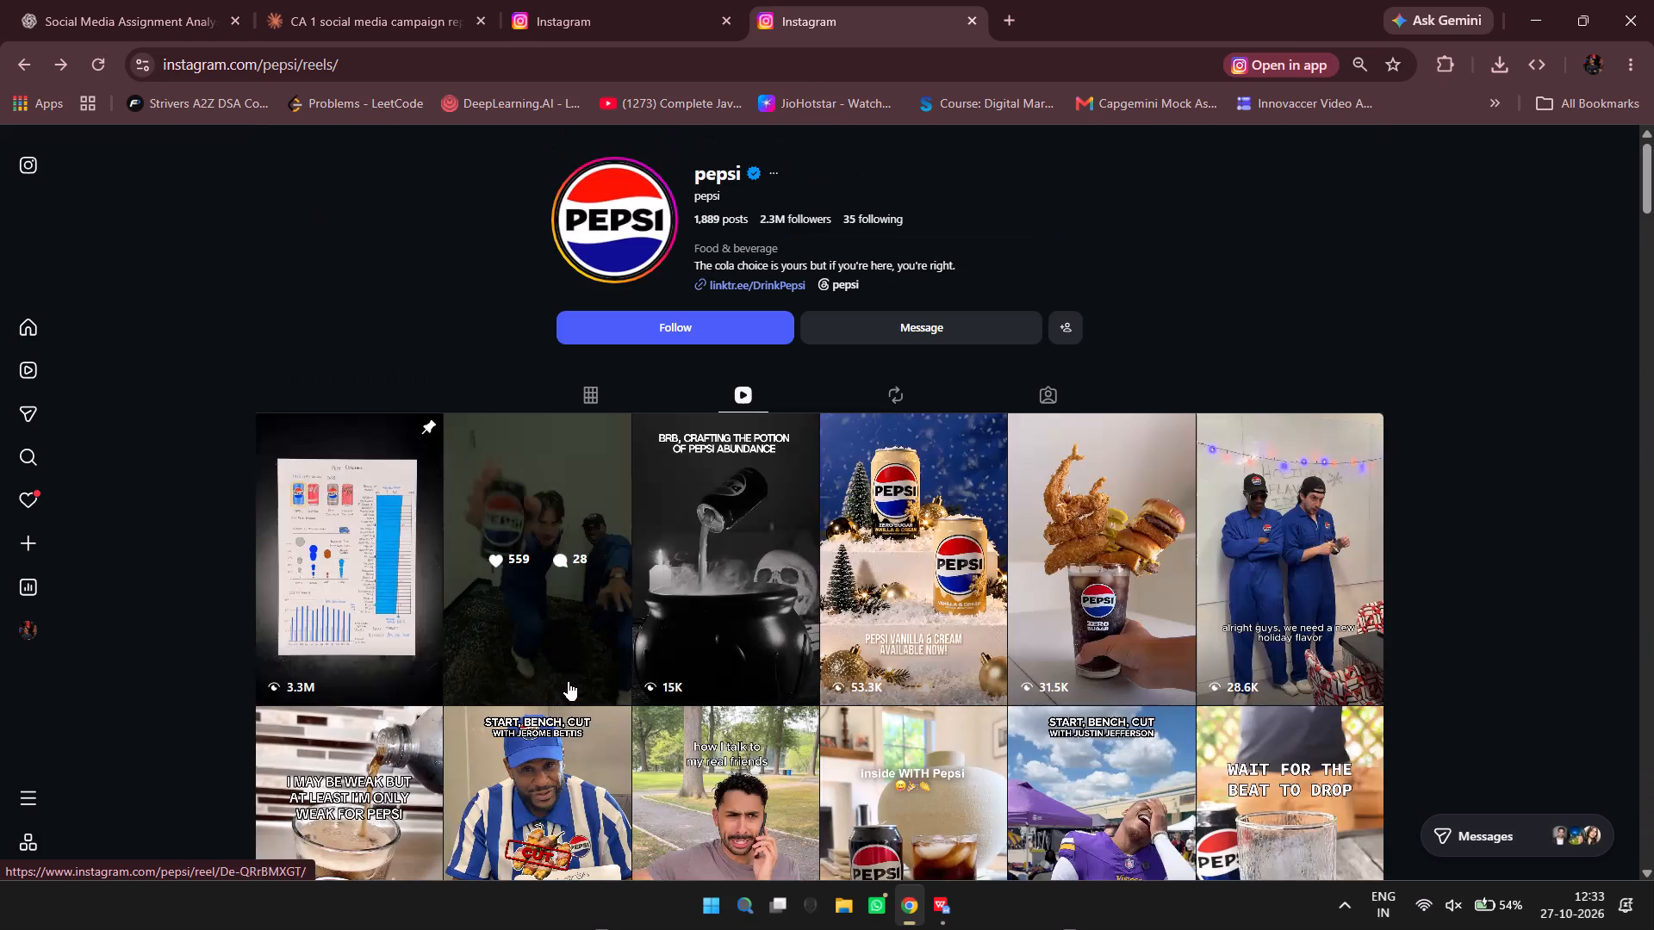
{"action": "left_click", "coordinate": [1017, 11]}
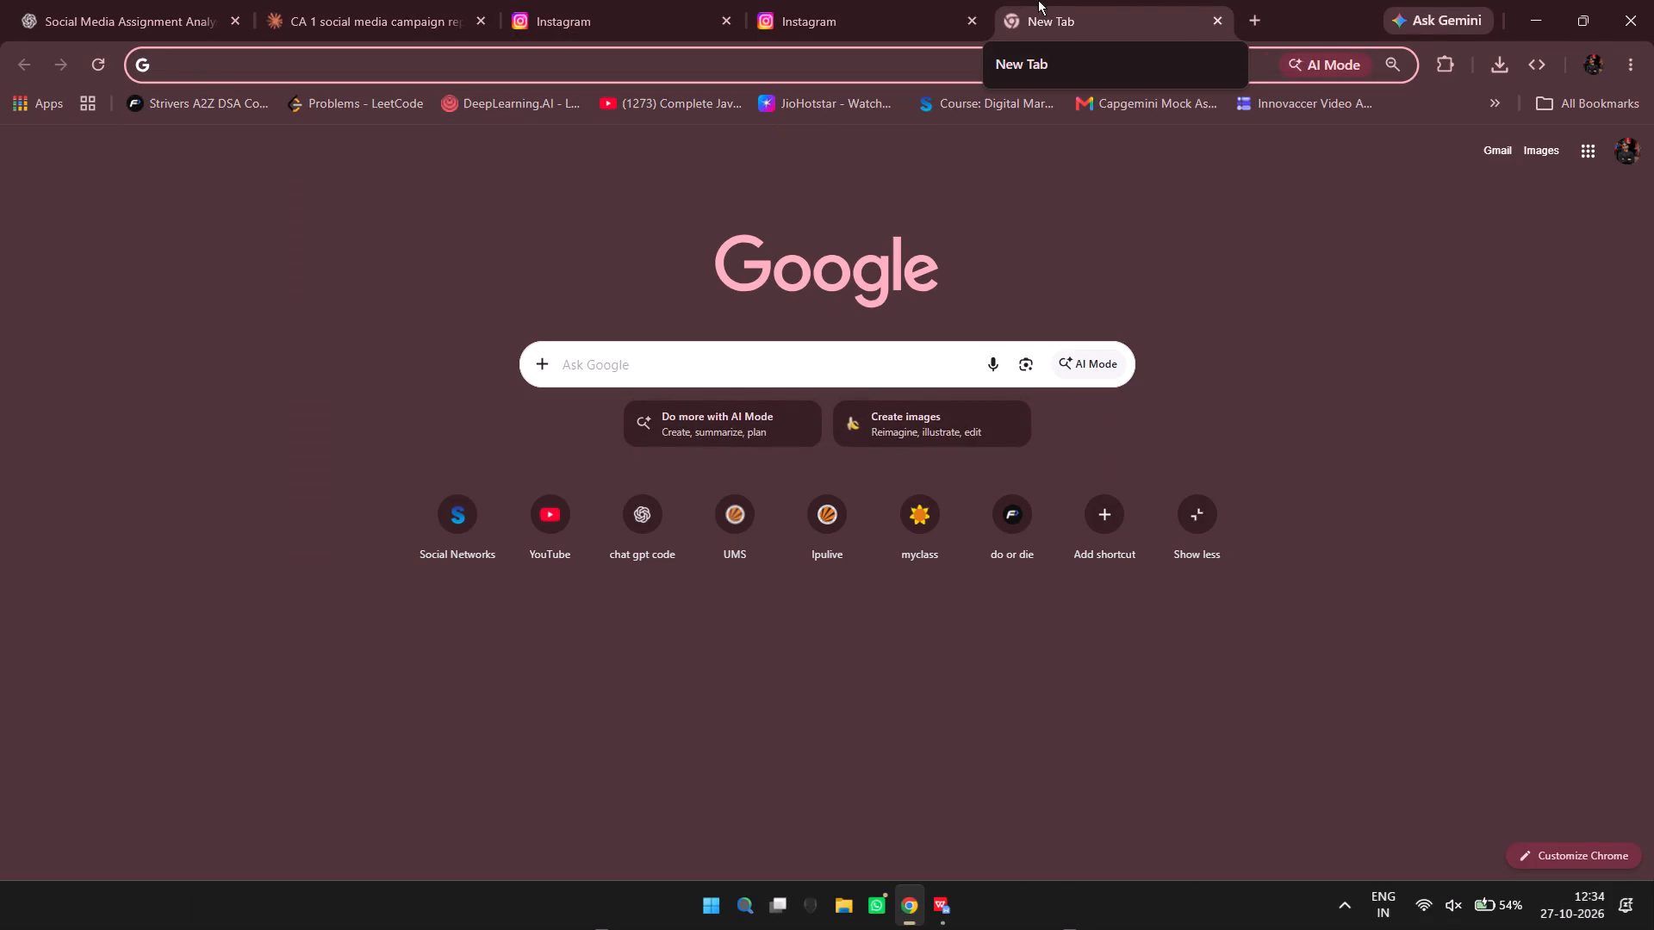
{"action": "left_click", "coordinate": [1221, 25]}
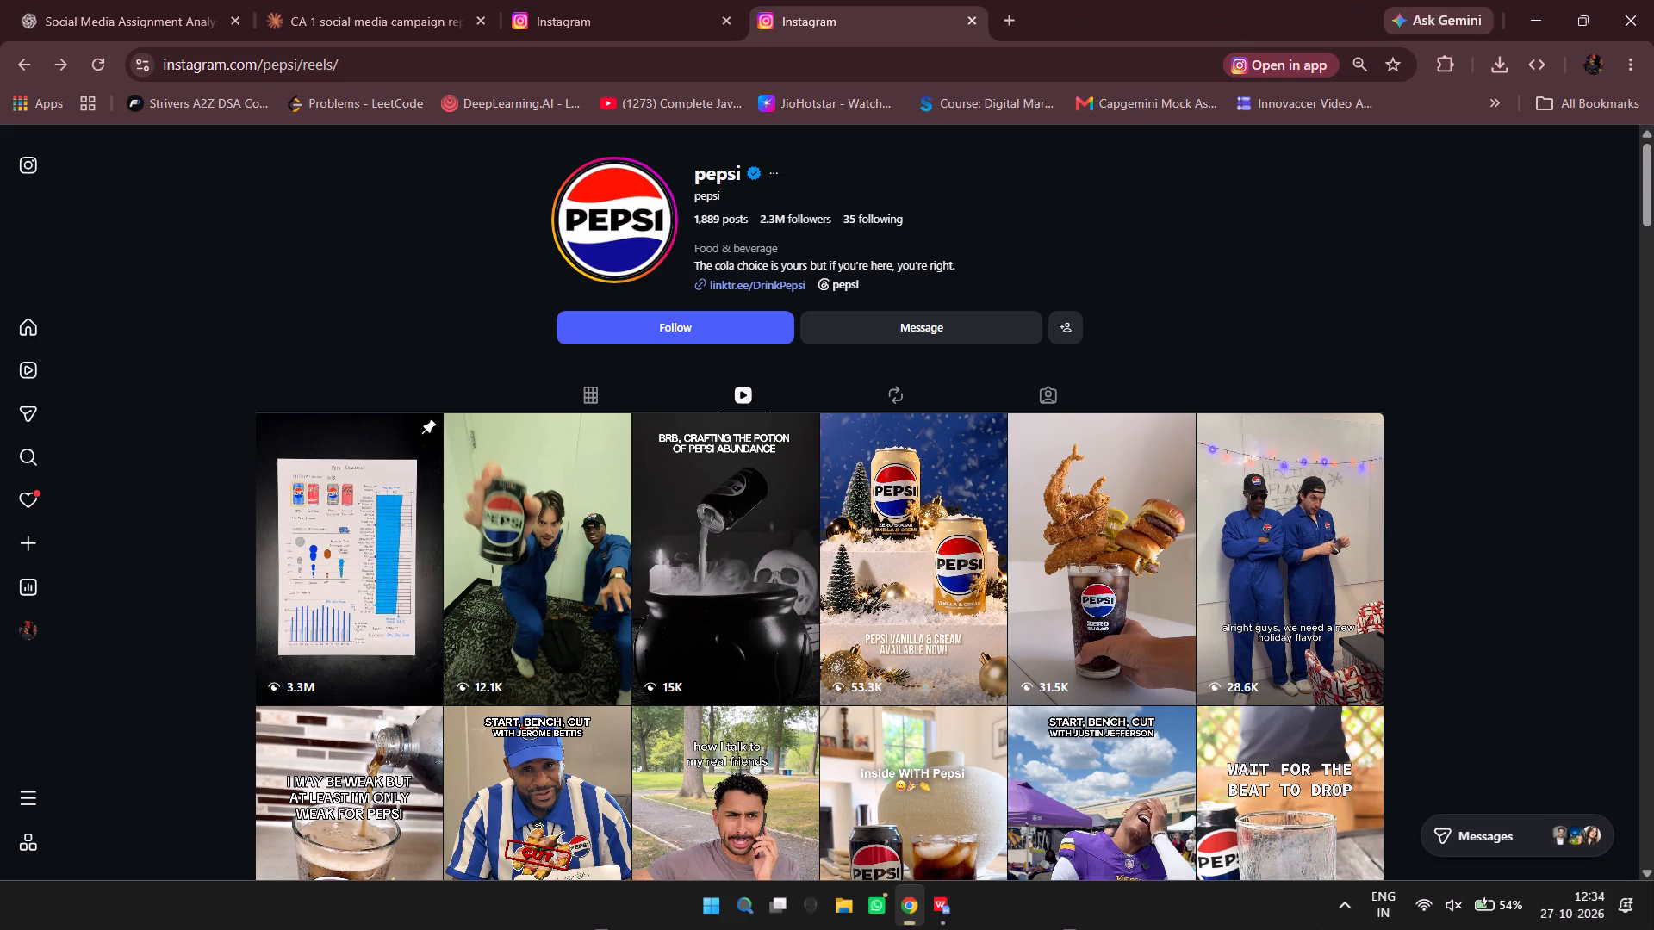
Switch back to the MKT906 report in WPS Office and save it.
{"action": "left_click", "coordinate": [932, 918]}
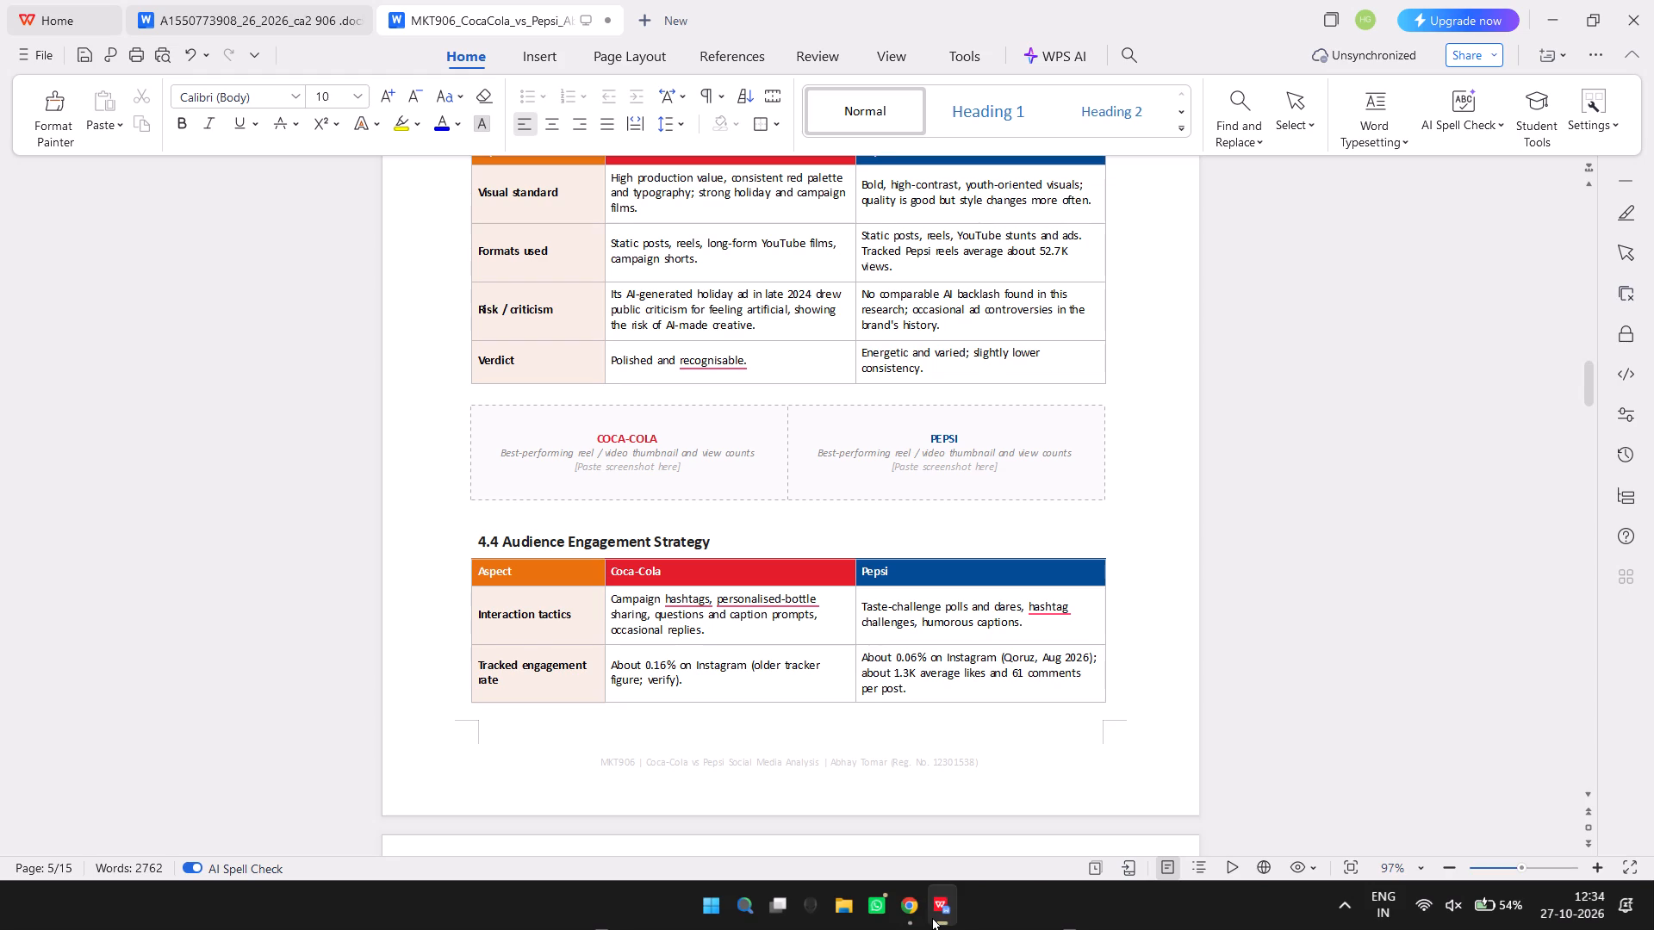
{"action": "key", "text": "ctrl+s"}
{"action": "key", "text": "ctrl+s"}
{"action": "key", "text": "ctrl+s"}
{"action": "key", "text": "ctrl+s"}
Examine the comment-section and community-activity screenshot placeholders in sections 4.4 and 4.5 of the report.
{"action": "scroll", "coordinate": [956, 790], "scroll_direction": "down", "scroll_amount": 7}
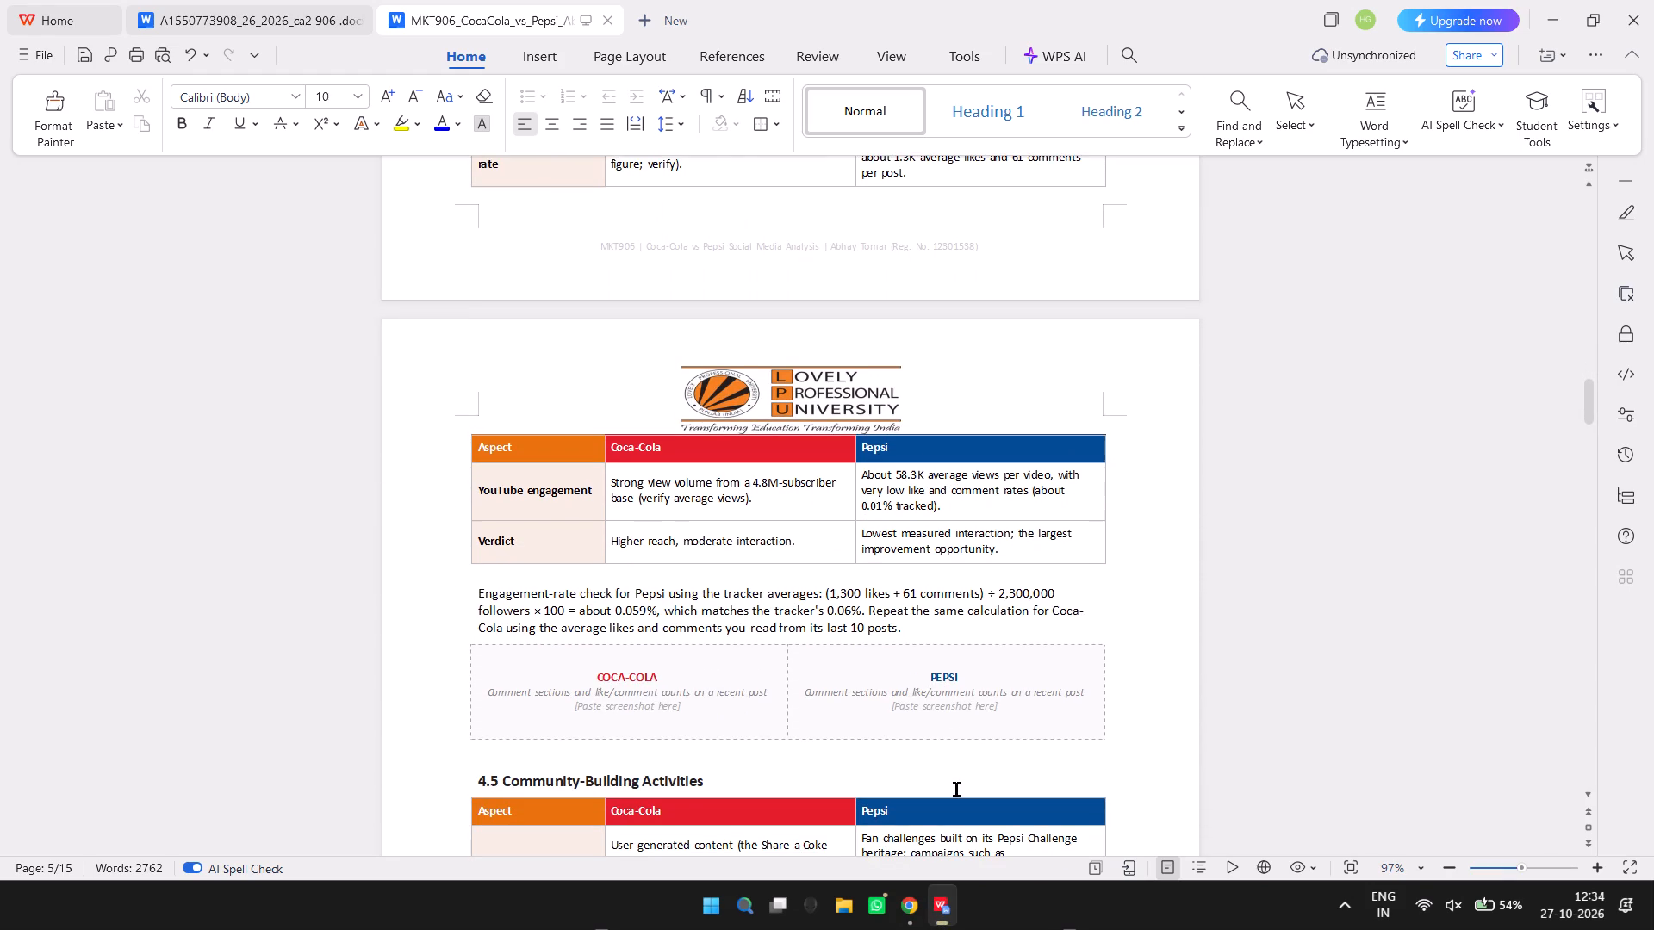
{"action": "scroll", "coordinate": [956, 790], "scroll_direction": "down", "scroll_amount": 1}
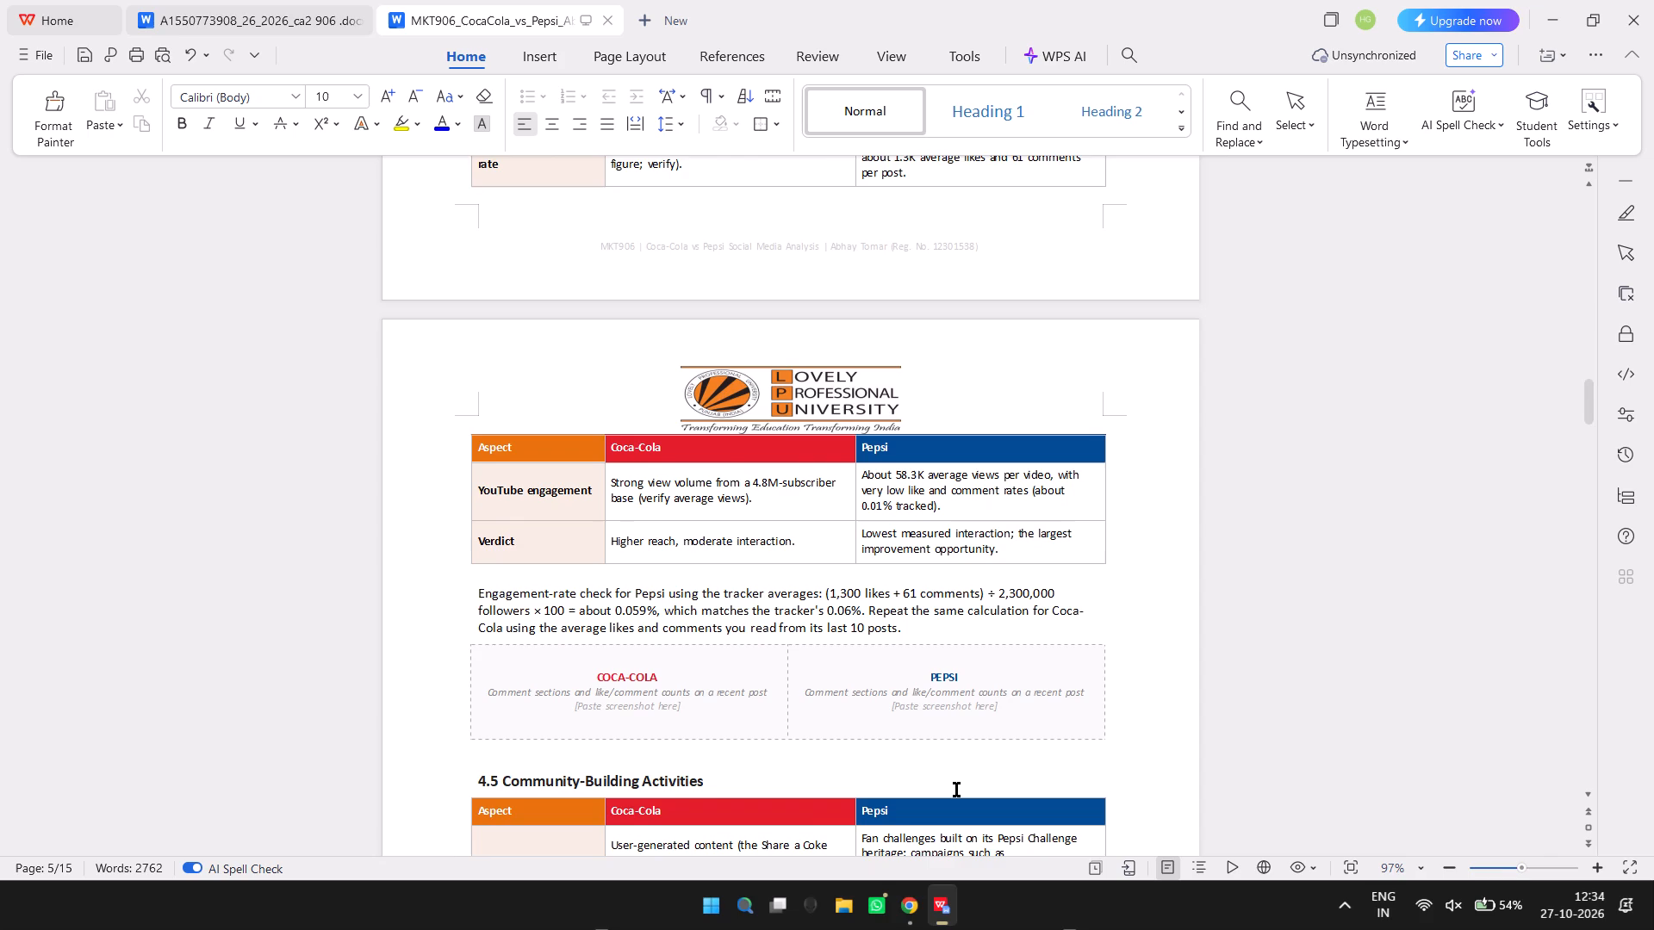
{"action": "scroll", "coordinate": [956, 790], "scroll_direction": "down", "scroll_amount": 3}
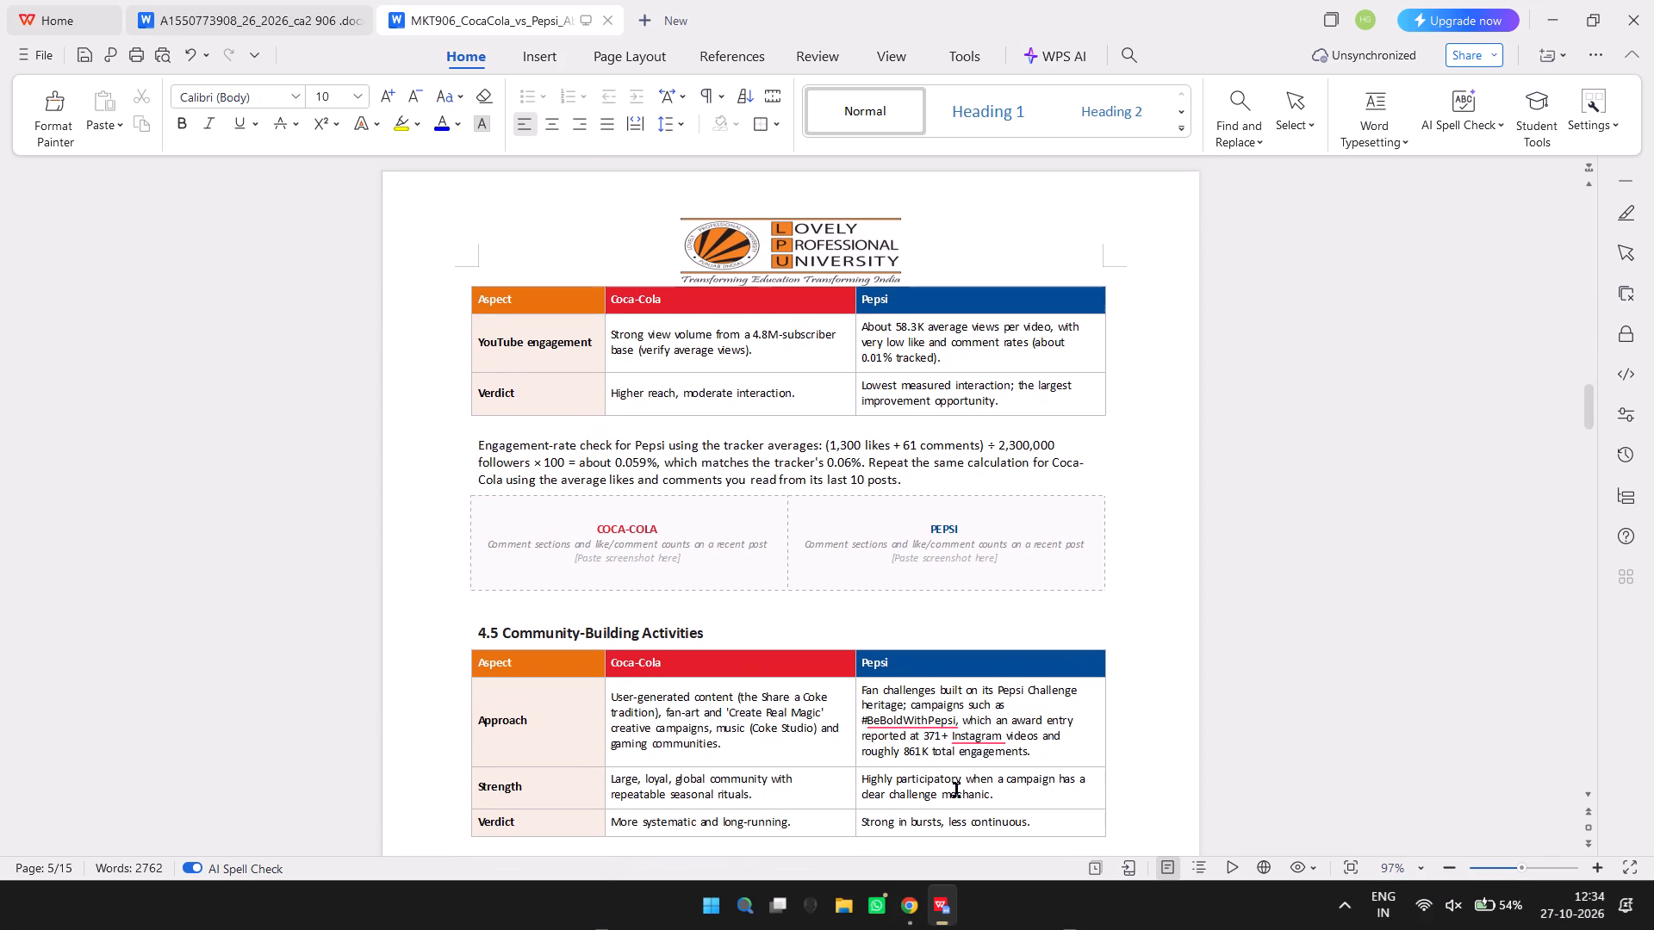
{"action": "scroll", "coordinate": [956, 790], "scroll_direction": "down", "scroll_amount": 1}
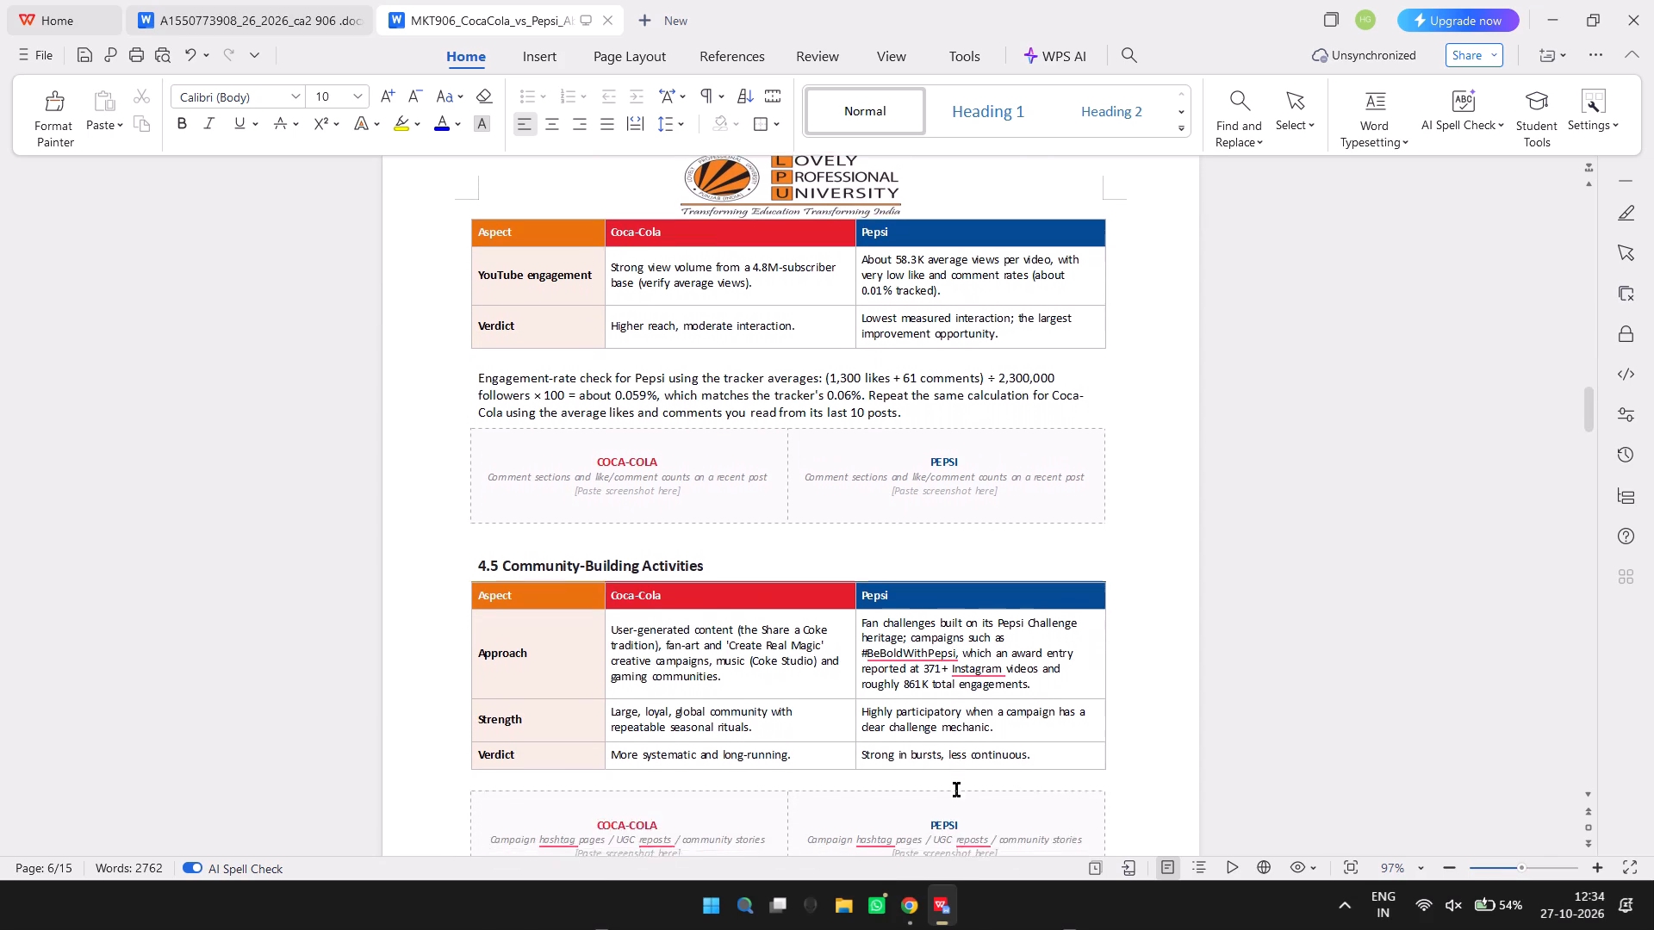
Review the report from the engagement comparison through section 4.8 for remaining screenshot placeholders and blank posting-frequency fields.
{"action": "scroll", "coordinate": [956, 790], "scroll_direction": "down", "scroll_amount": 1}
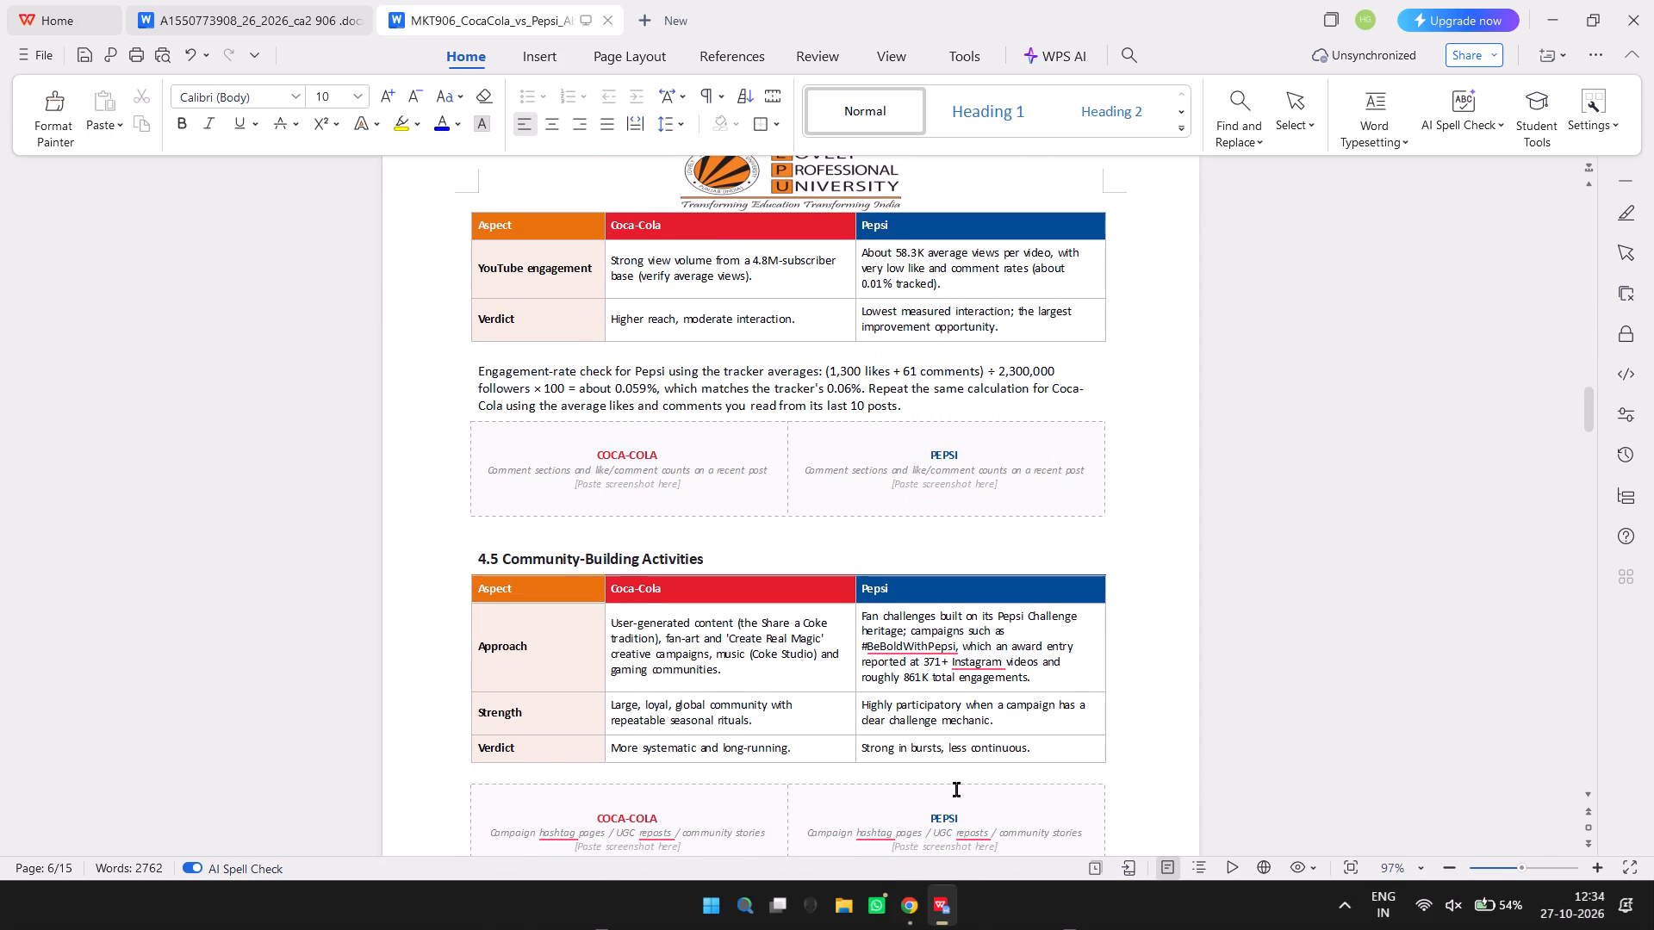
{"action": "scroll", "coordinate": [956, 790], "scroll_direction": "down", "scroll_amount": 4}
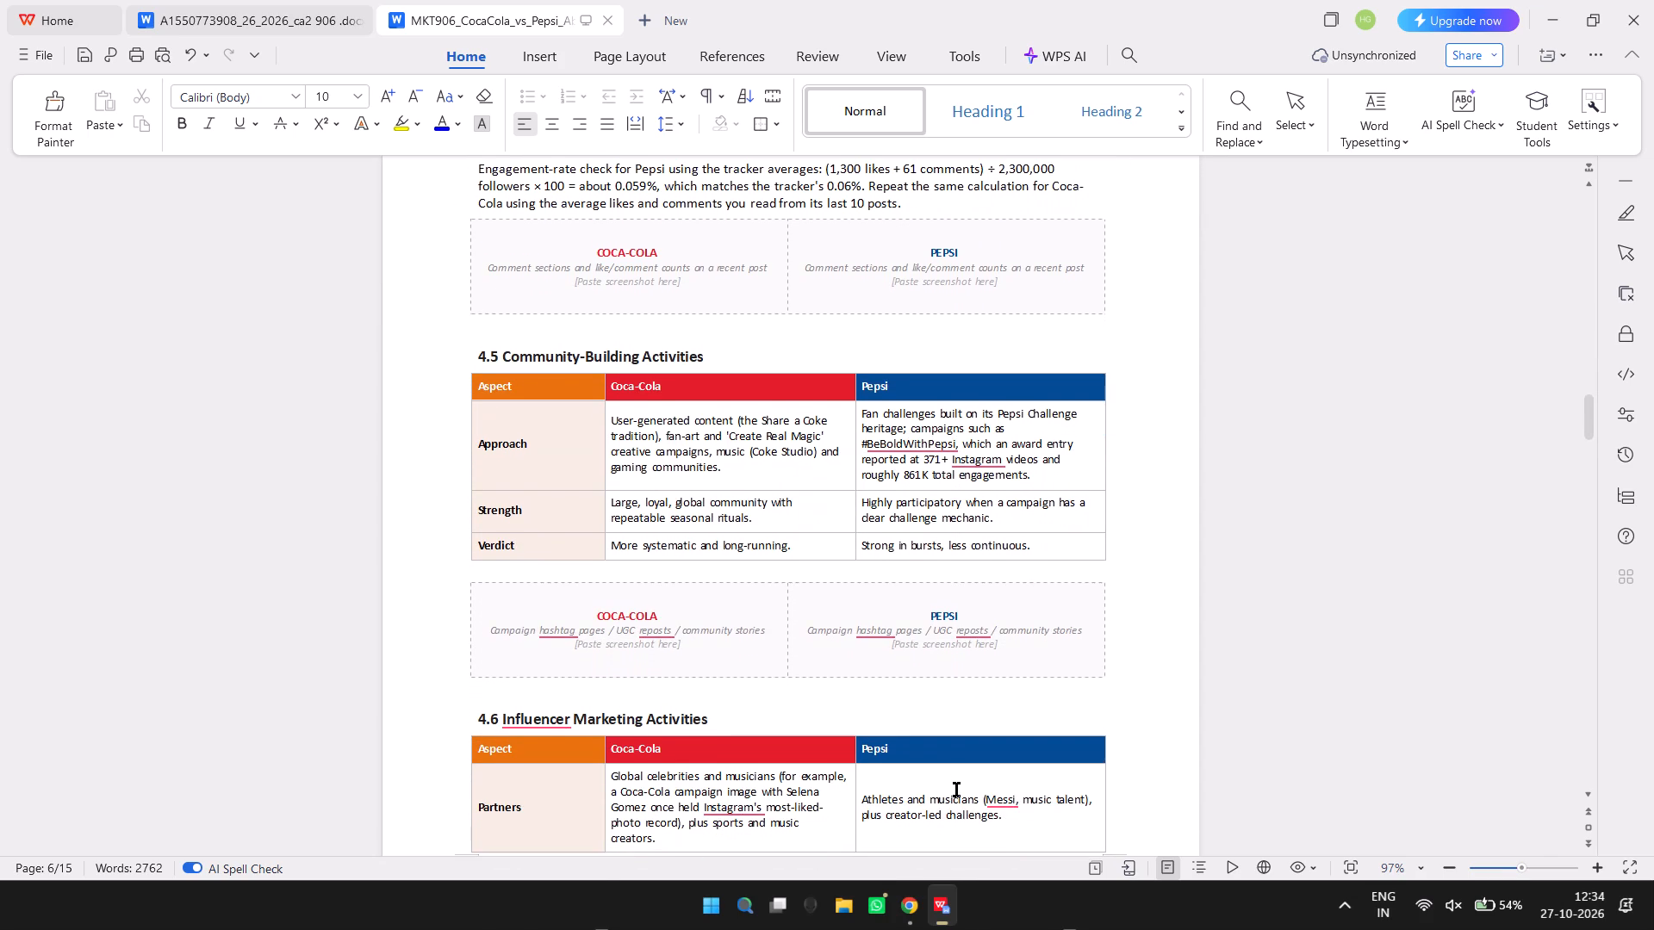
{"action": "scroll", "coordinate": [956, 790], "scroll_direction": "down", "scroll_amount": 1}
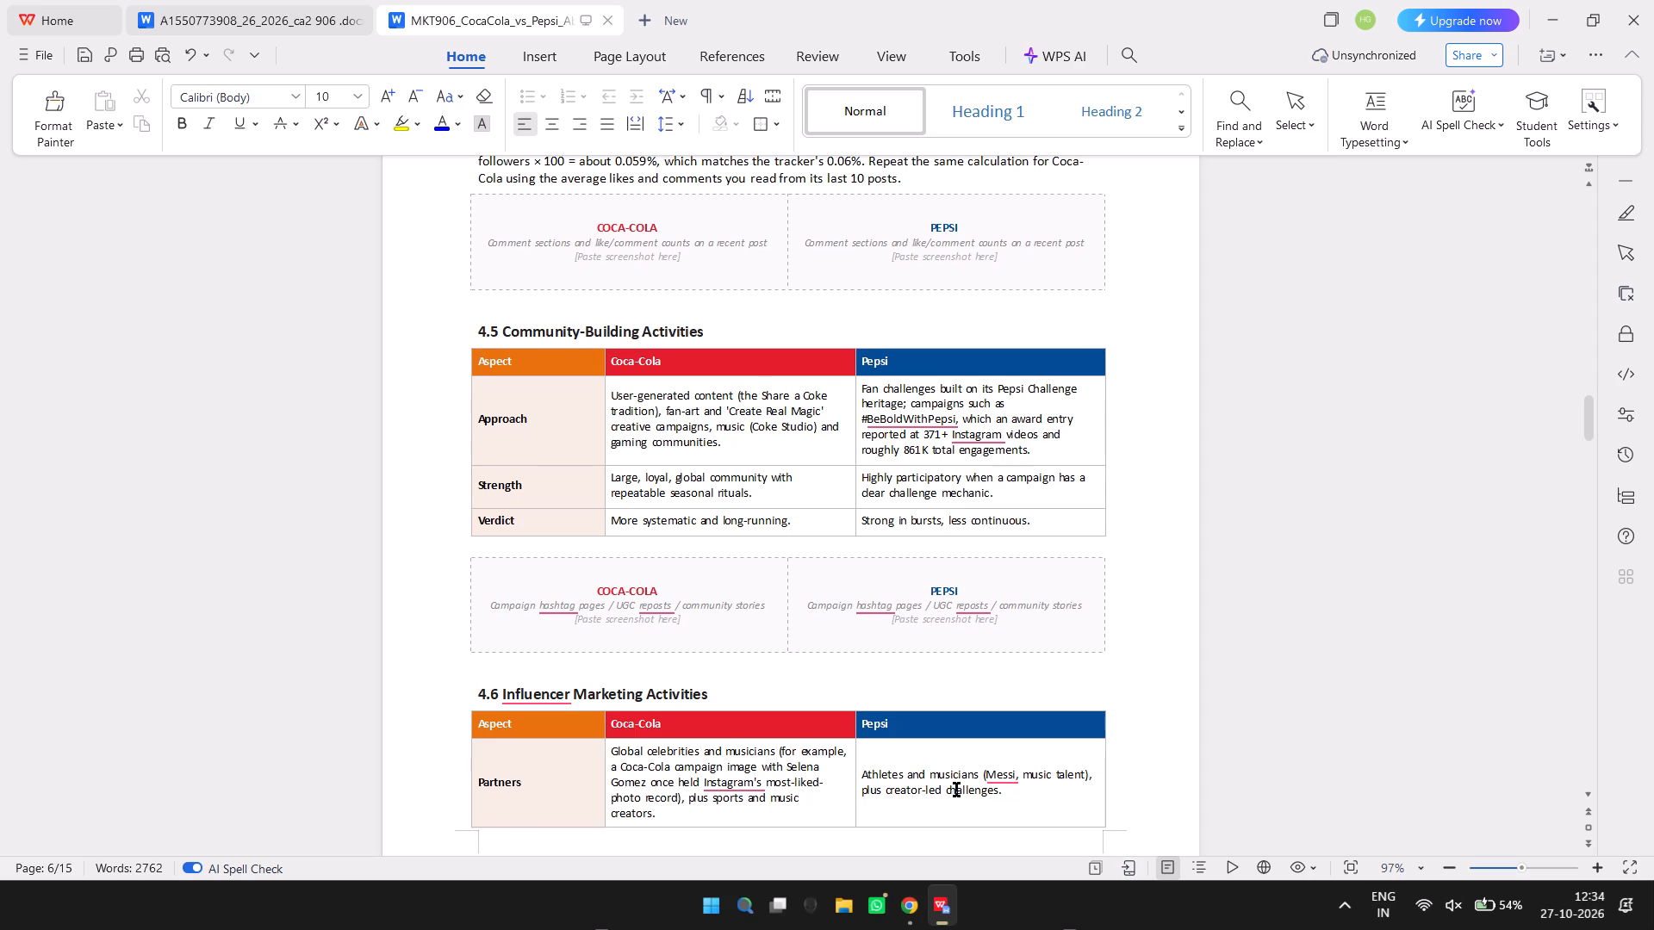
{"action": "scroll", "coordinate": [956, 790], "scroll_direction": "down", "scroll_amount": 6}
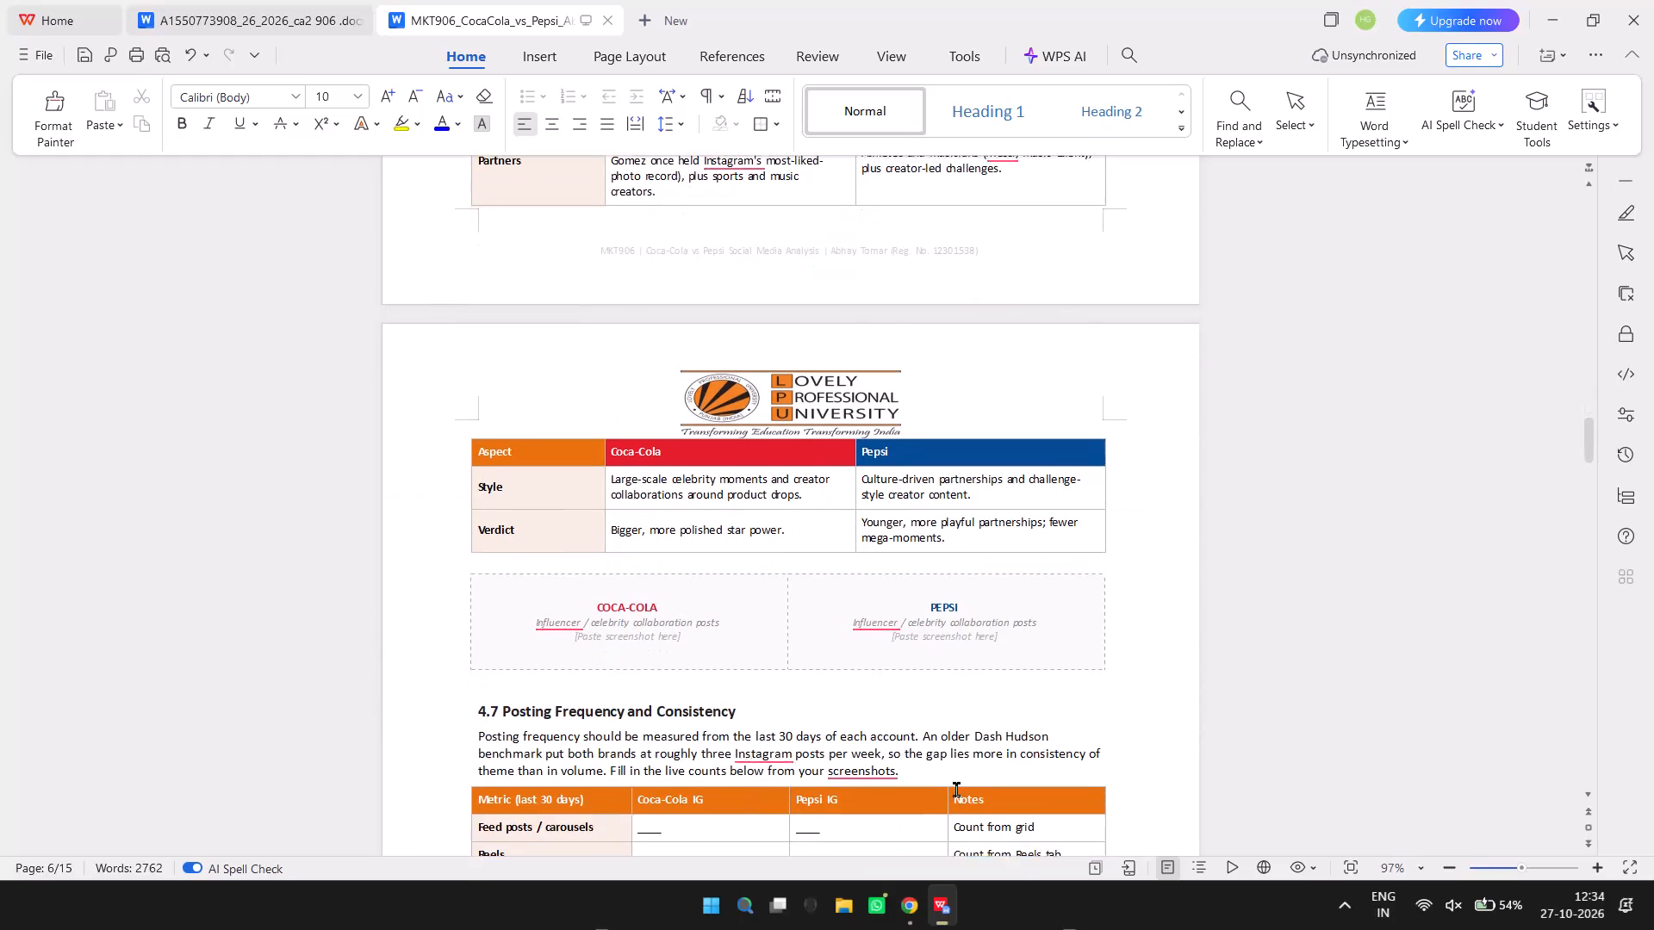
{"action": "scroll", "coordinate": [956, 790], "scroll_direction": "down", "scroll_amount": 1}
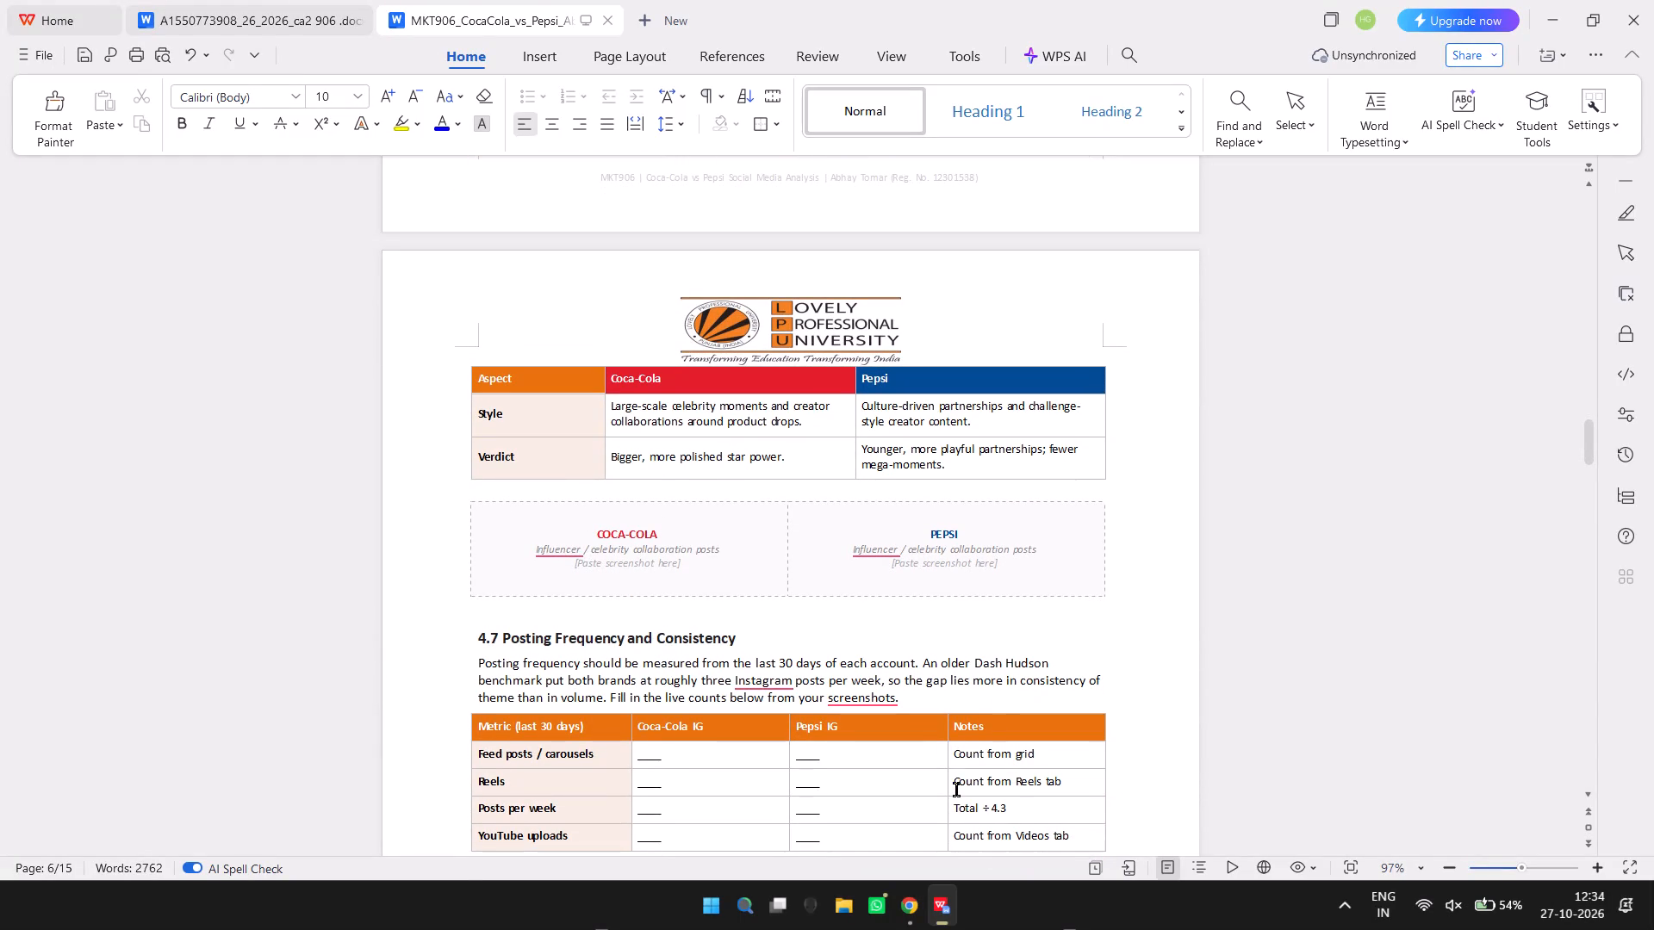
{"action": "scroll", "coordinate": [956, 790], "scroll_direction": "down", "scroll_amount": 2}
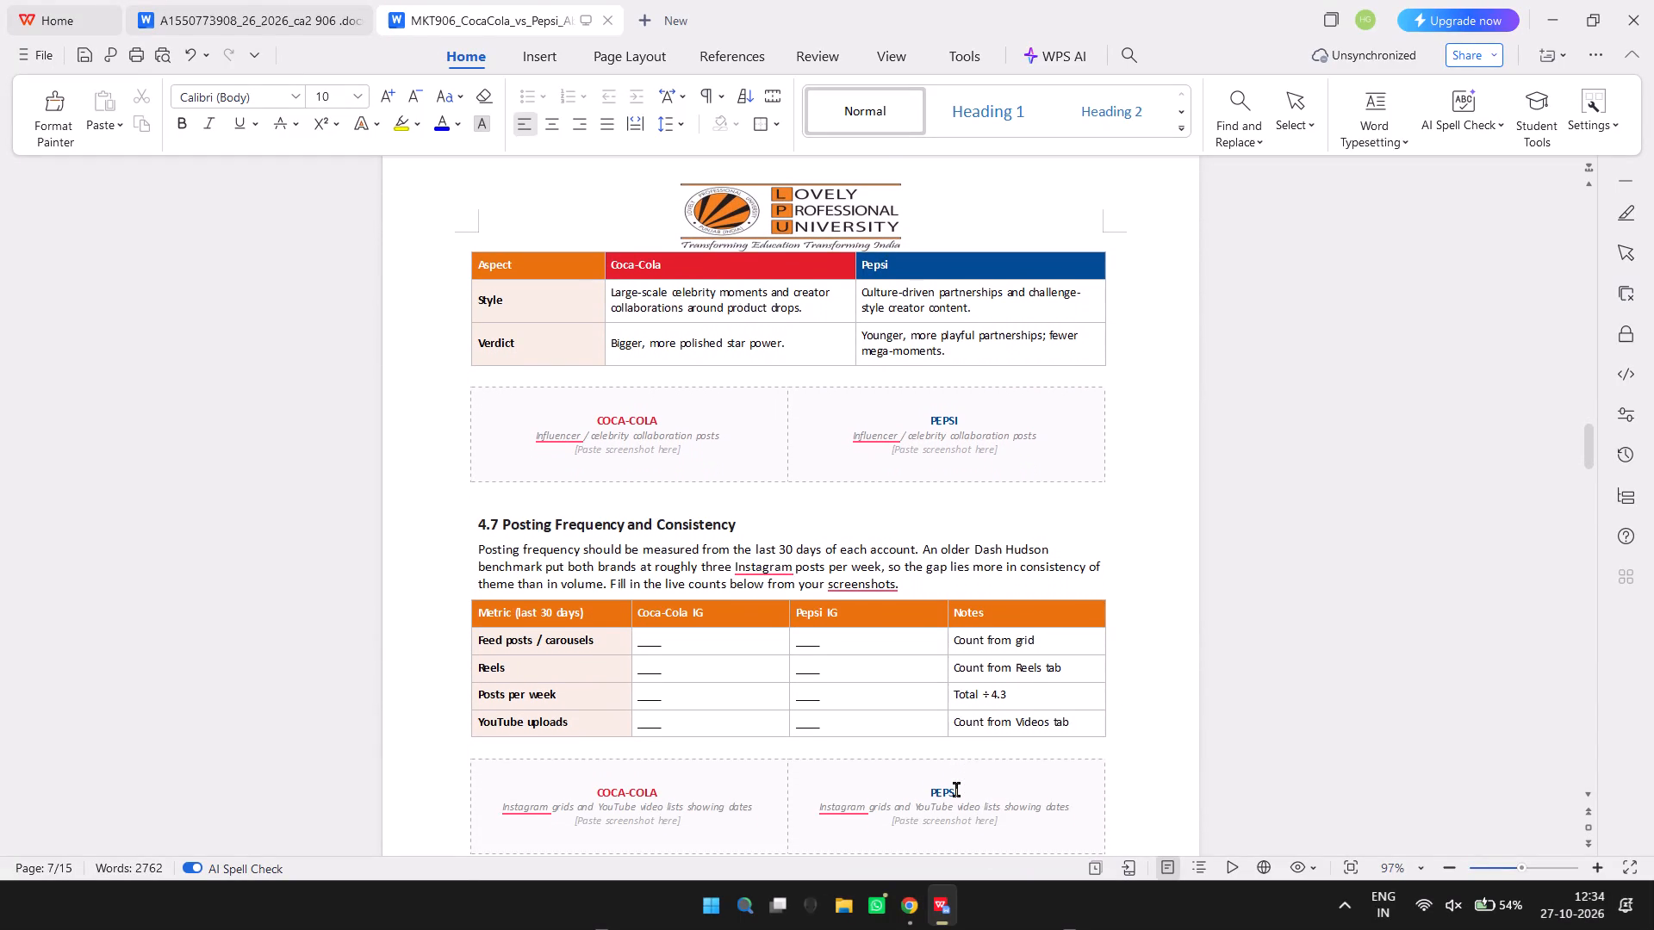
{"action": "scroll", "coordinate": [956, 790], "scroll_direction": "down", "scroll_amount": 2}
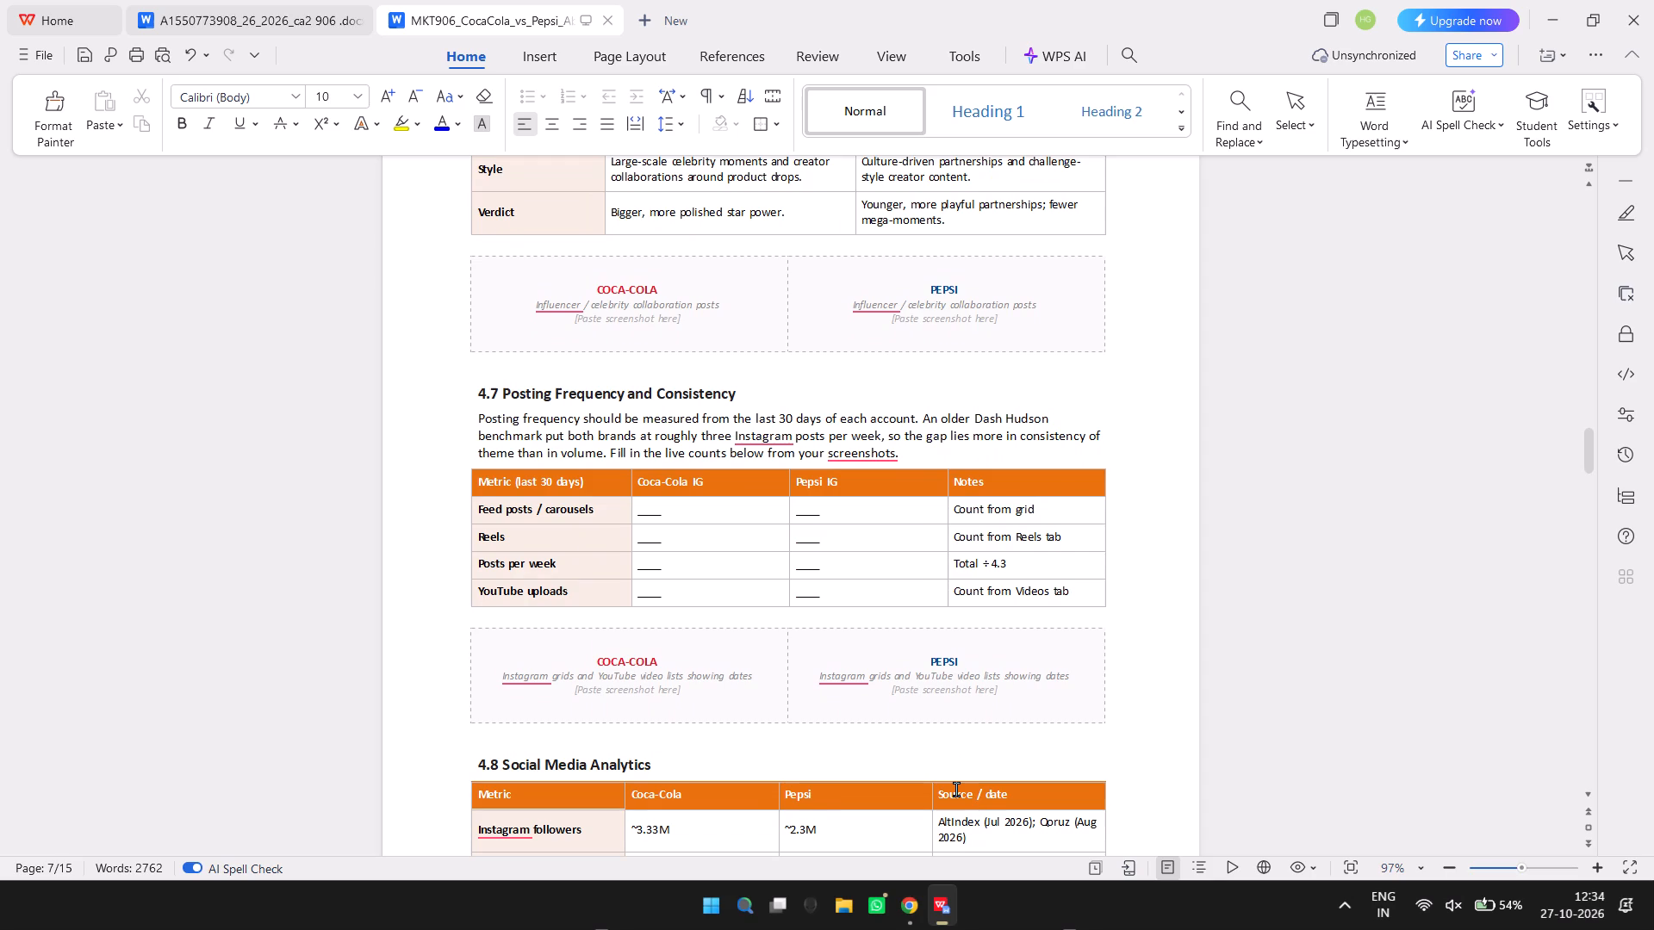
{"action": "scroll", "coordinate": [956, 790], "scroll_direction": "down", "scroll_amount": 1}
Review the section 4.7 posting-frequency table and screenshot placeholders, and the section 4.8 social media analytics table and audience chart.
{"action": "scroll", "coordinate": [956, 766], "scroll_direction": "down", "scroll_amount": 1}
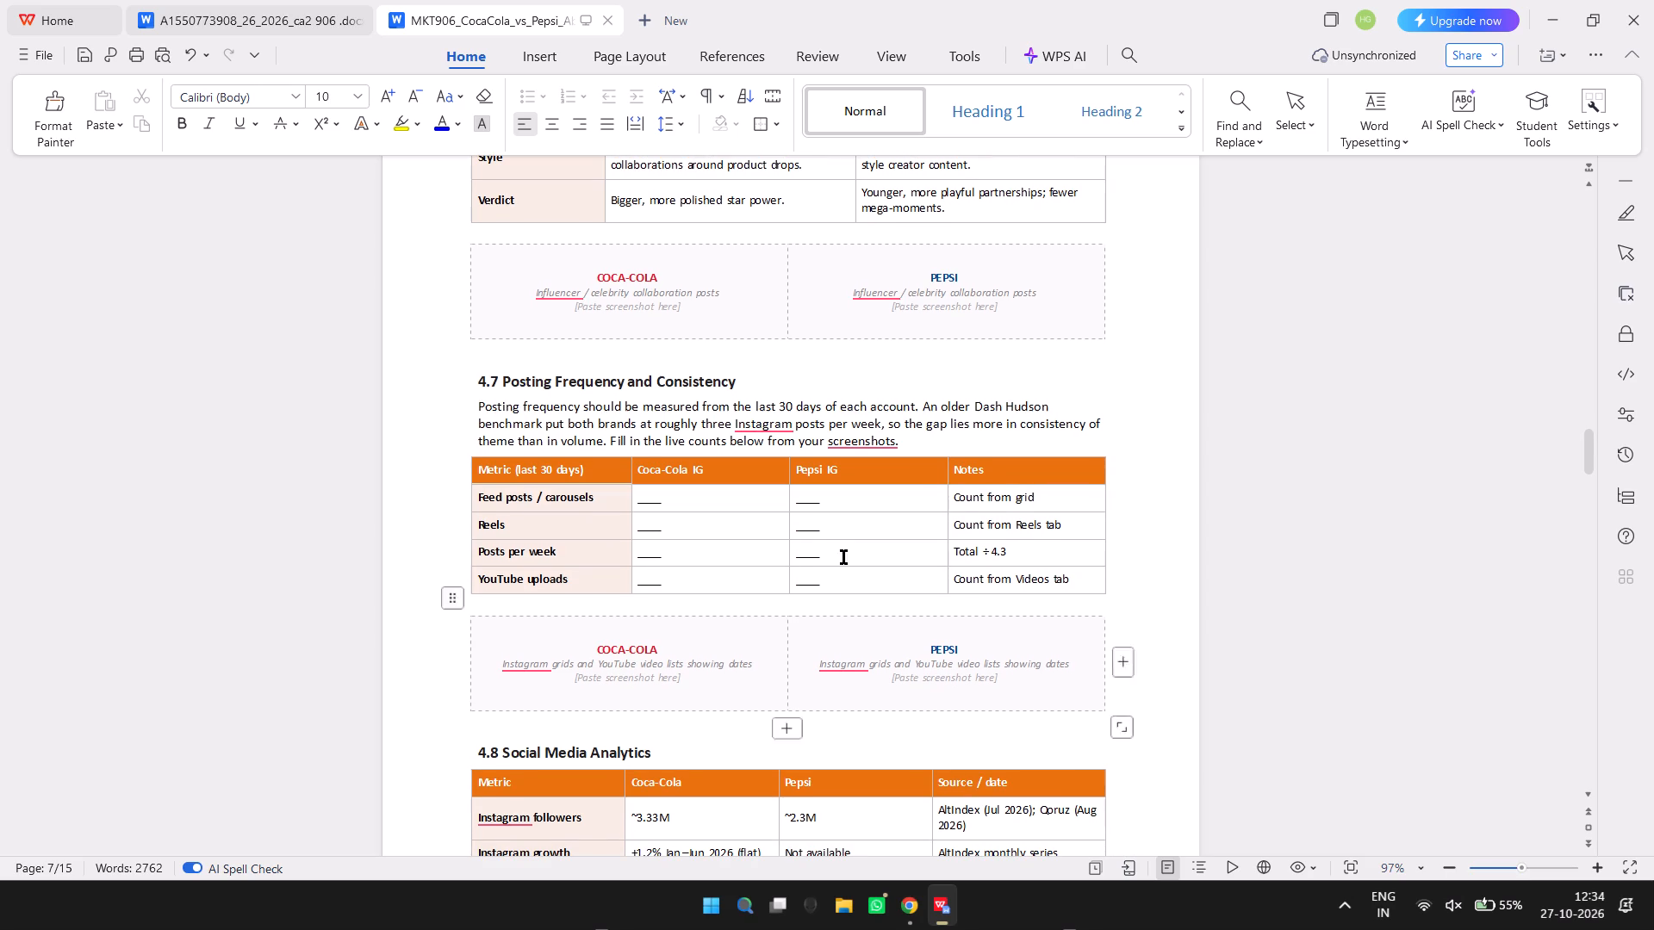
{"action": "left_click", "coordinate": [721, 500]}
{"action": "scroll", "coordinate": [721, 500], "scroll_direction": "down", "scroll_amount": 2}
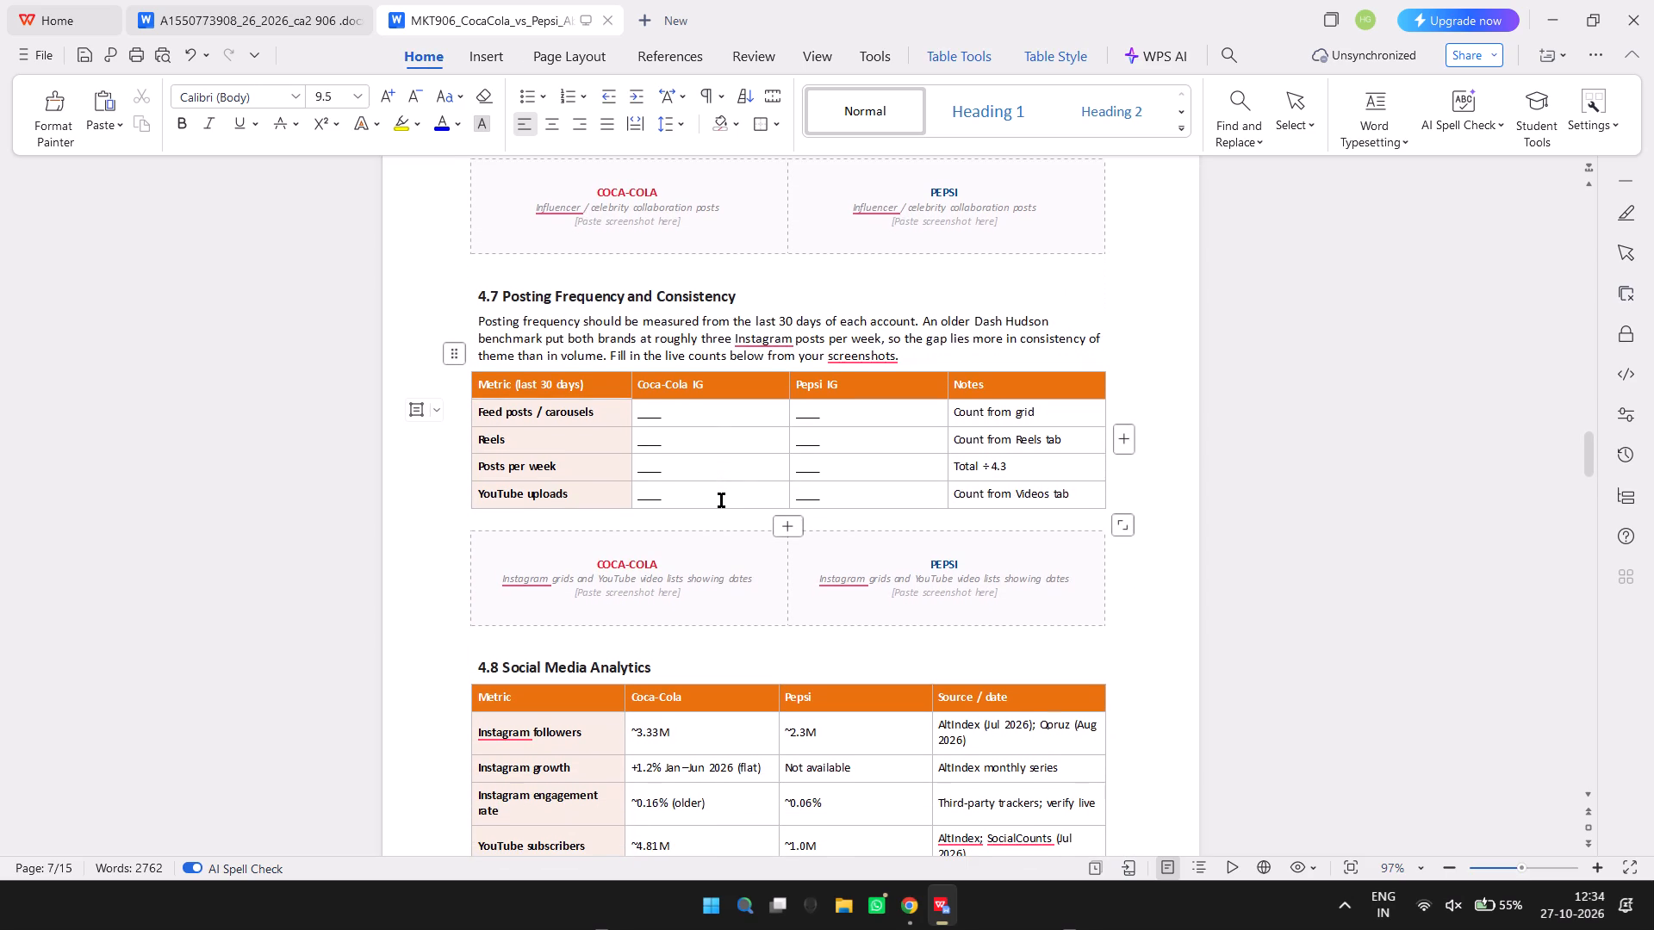
{"action": "scroll", "coordinate": [721, 500], "scroll_direction": "down", "scroll_amount": 3}
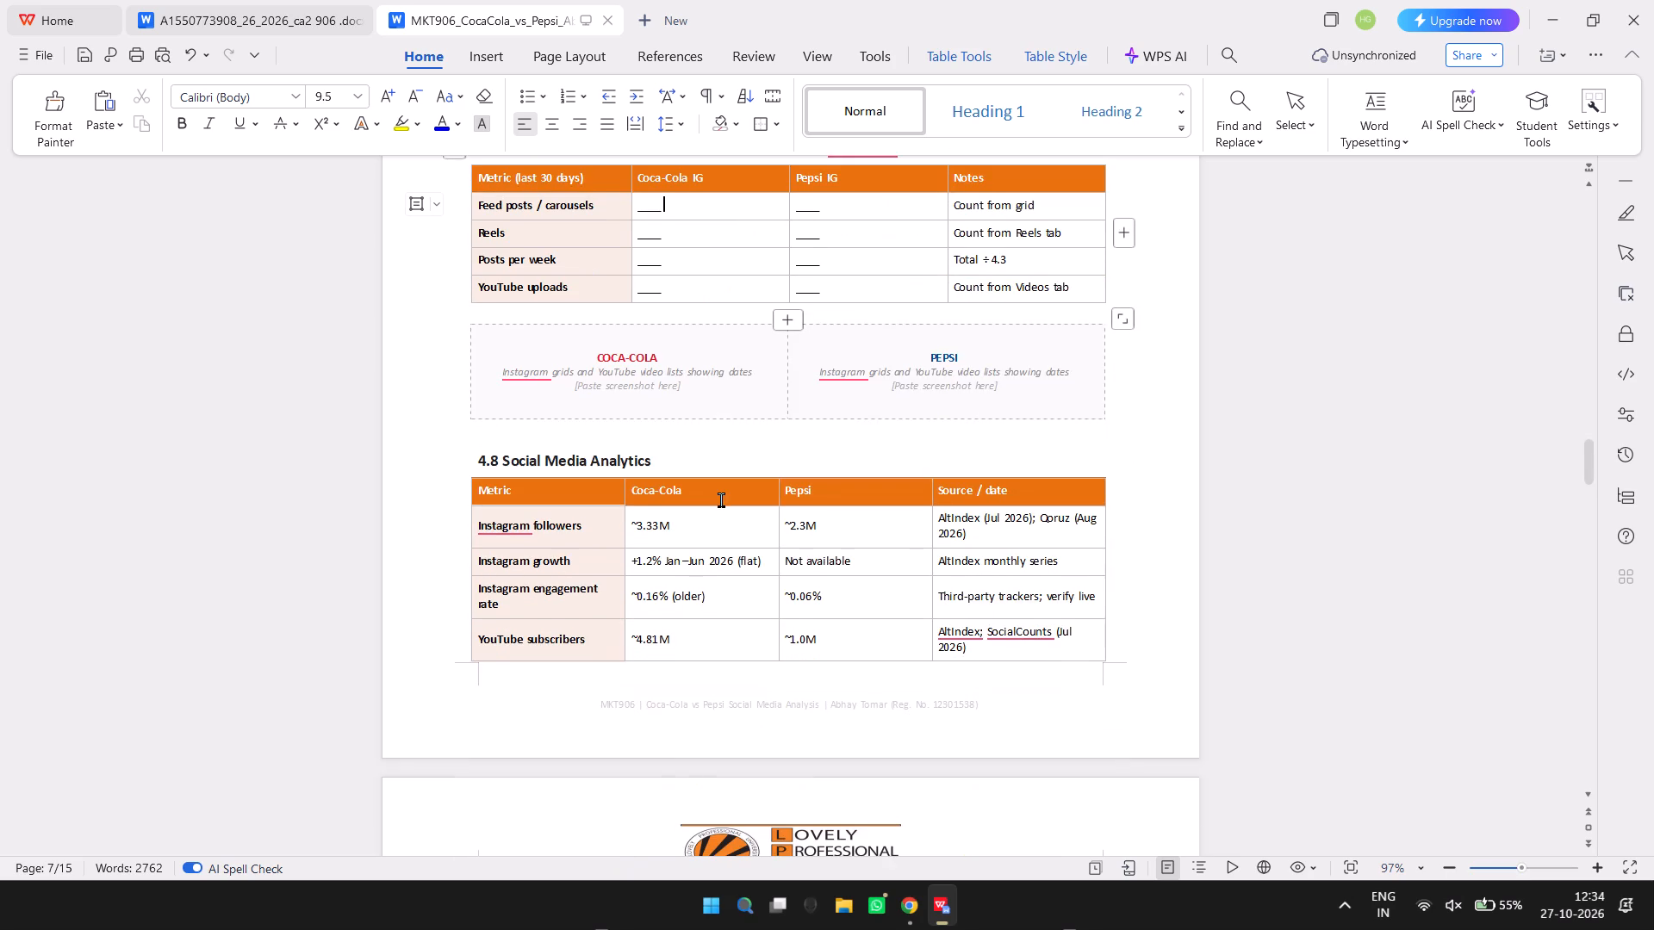
{"action": "scroll", "coordinate": [721, 500], "scroll_direction": "down", "scroll_amount": 2}
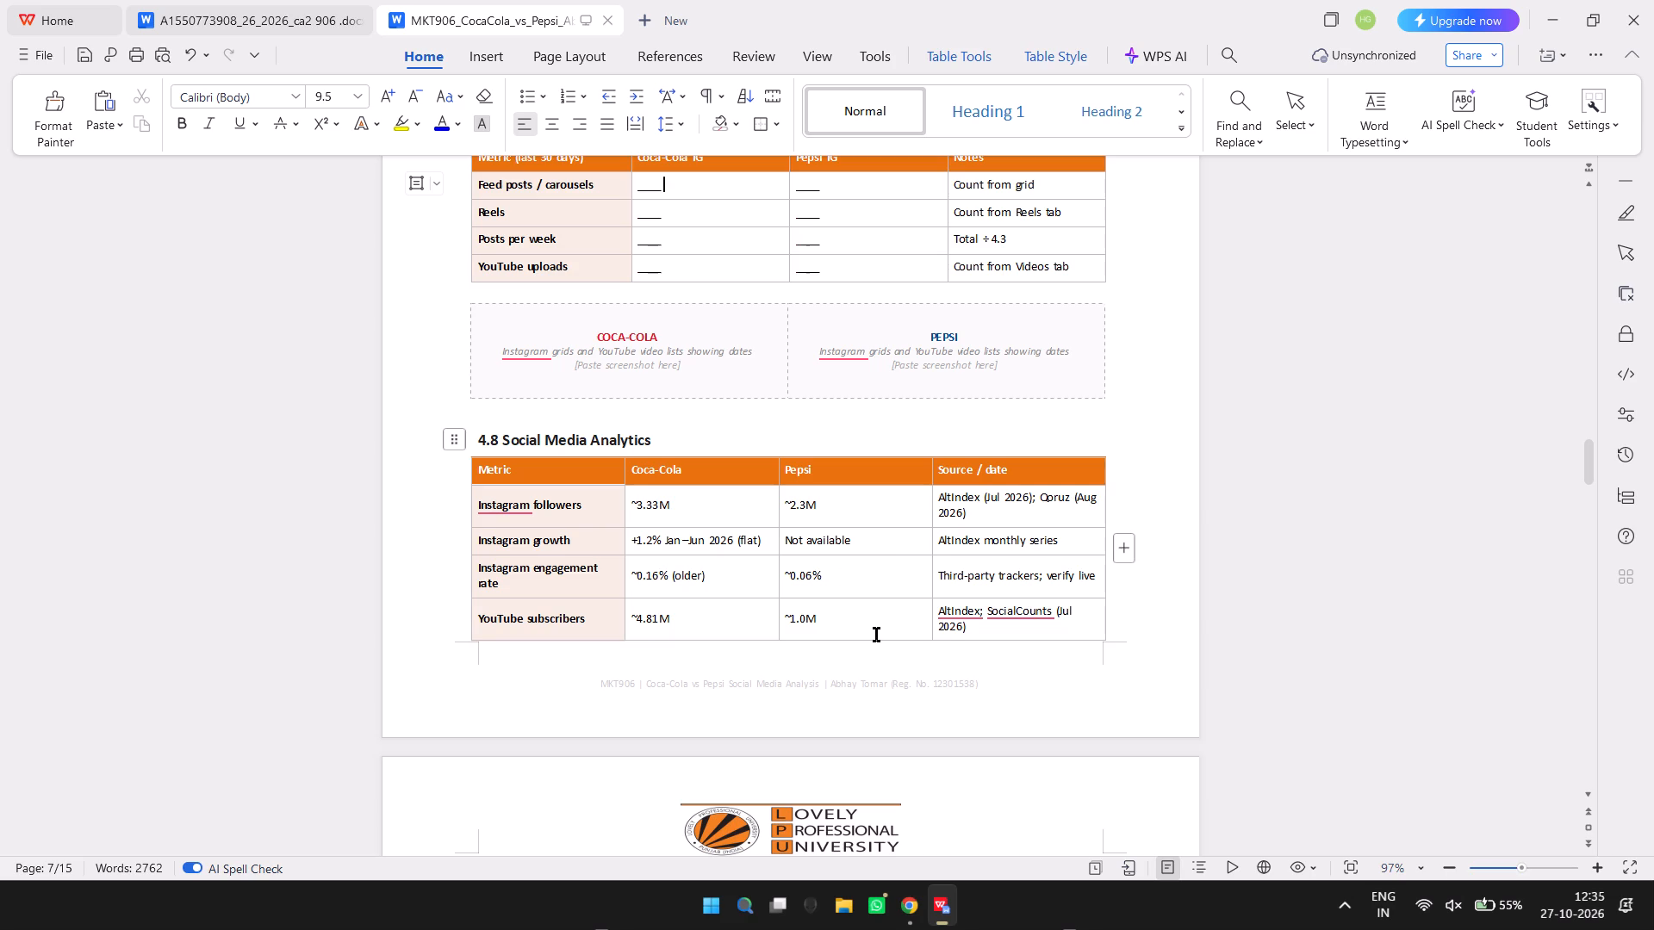
{"action": "scroll", "coordinate": [876, 635], "scroll_direction": "down", "scroll_amount": 4}
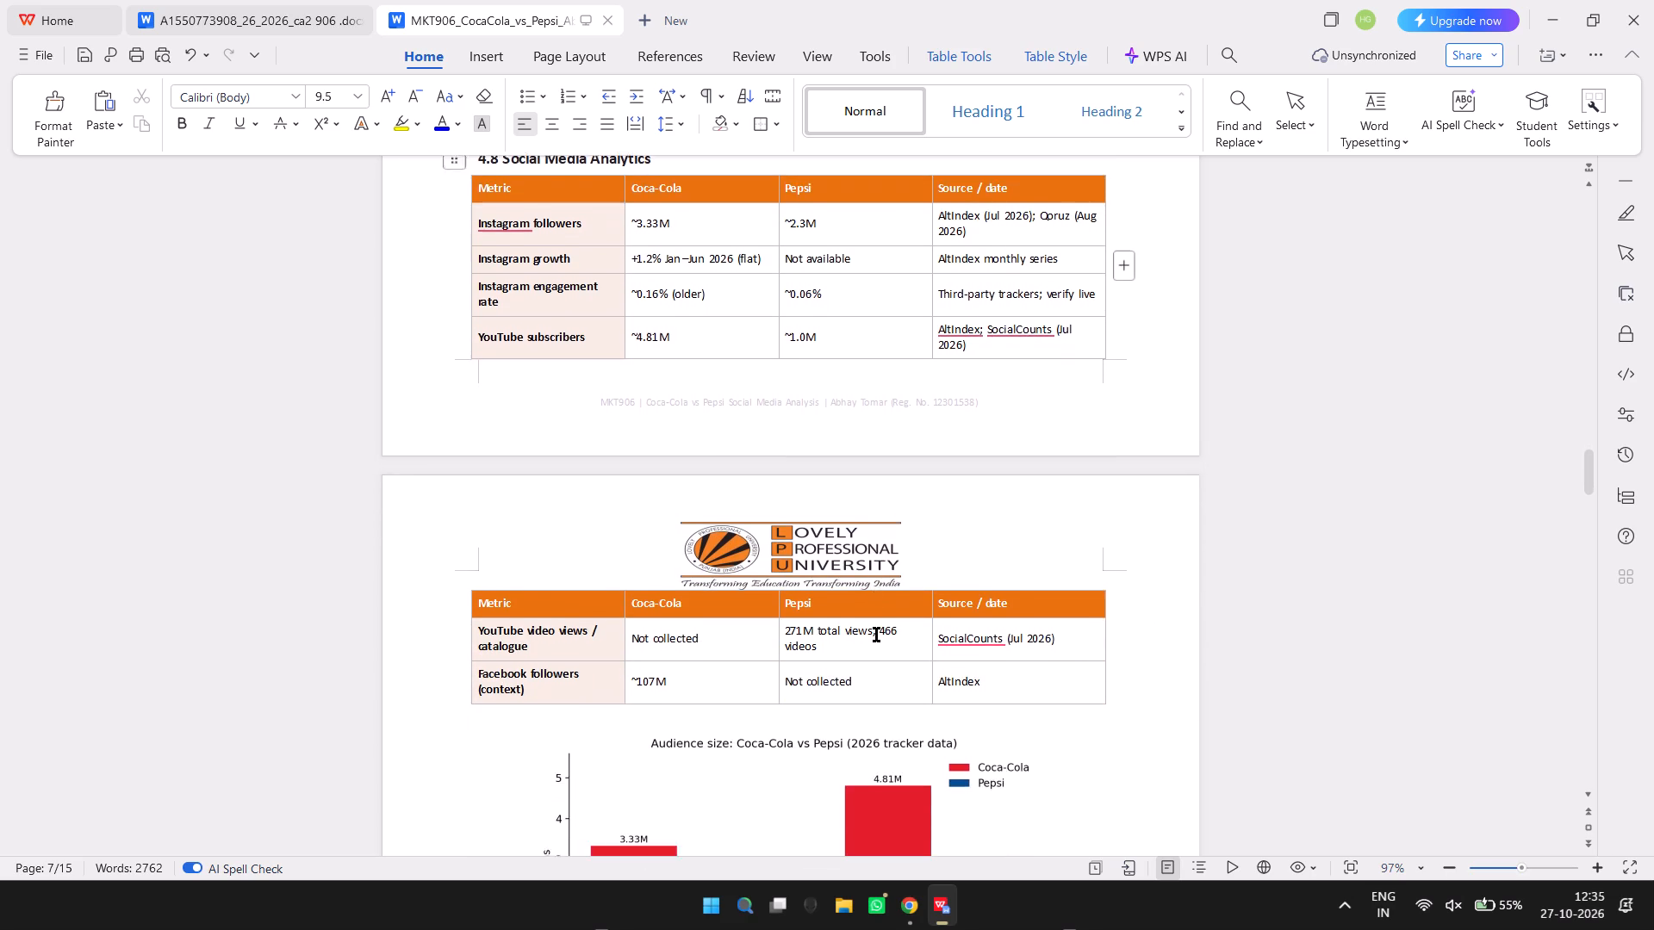
{"action": "scroll", "coordinate": [876, 635], "scroll_direction": "down", "scroll_amount": 1}
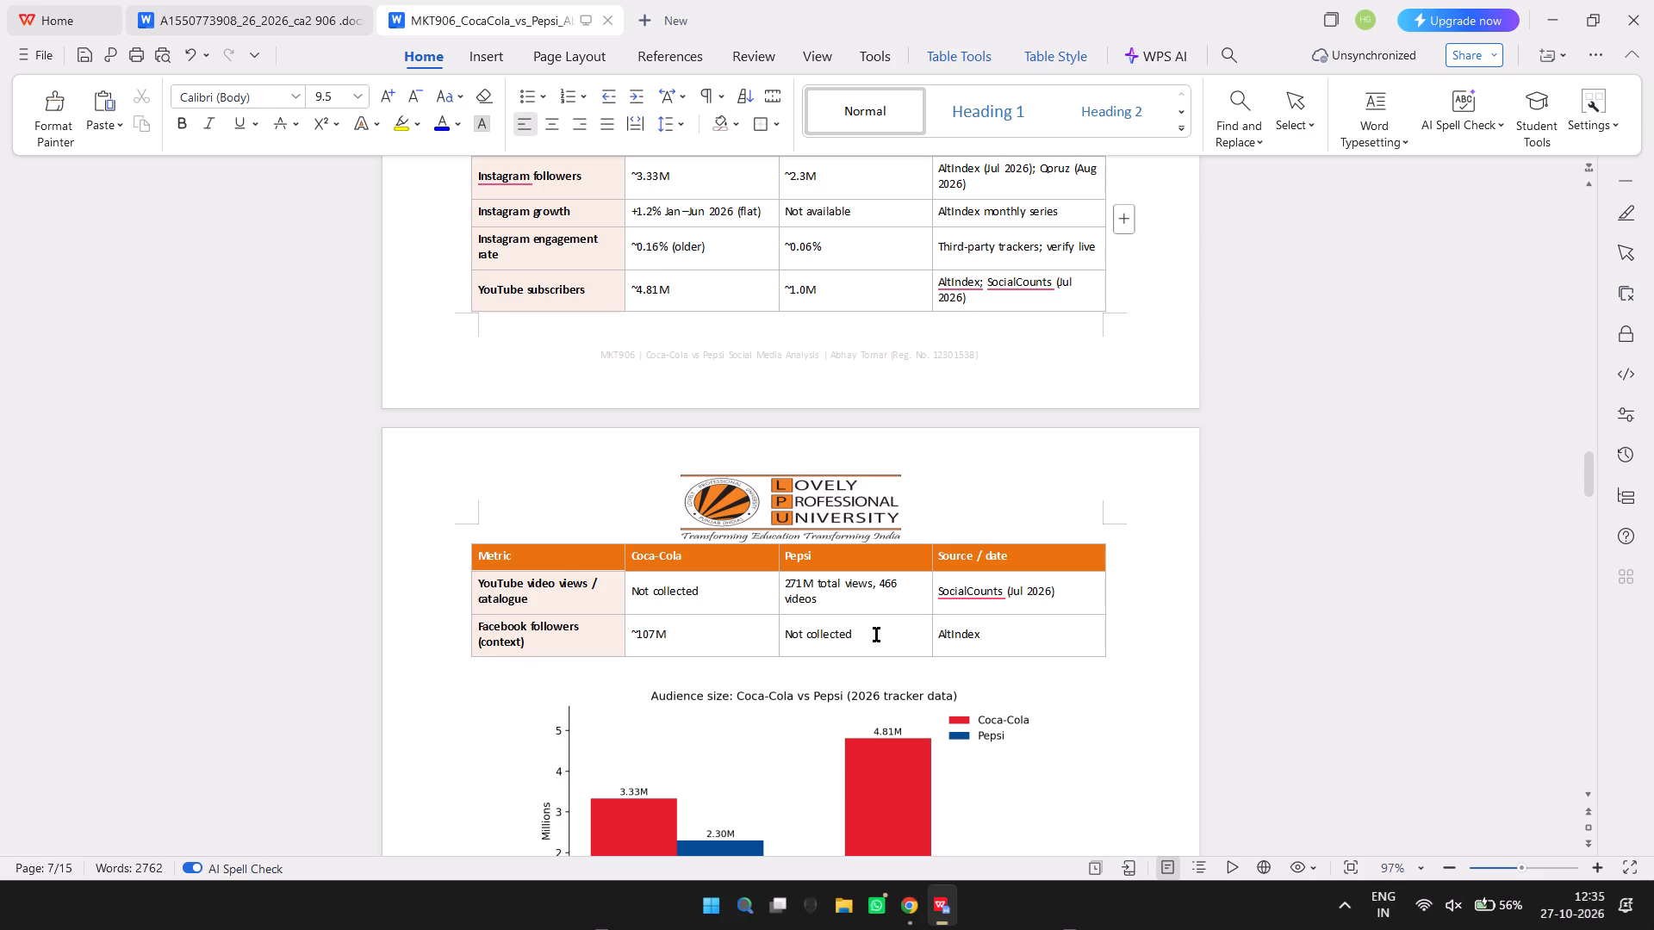
{"action": "scroll", "coordinate": [876, 635], "scroll_direction": "down", "scroll_amount": 2}
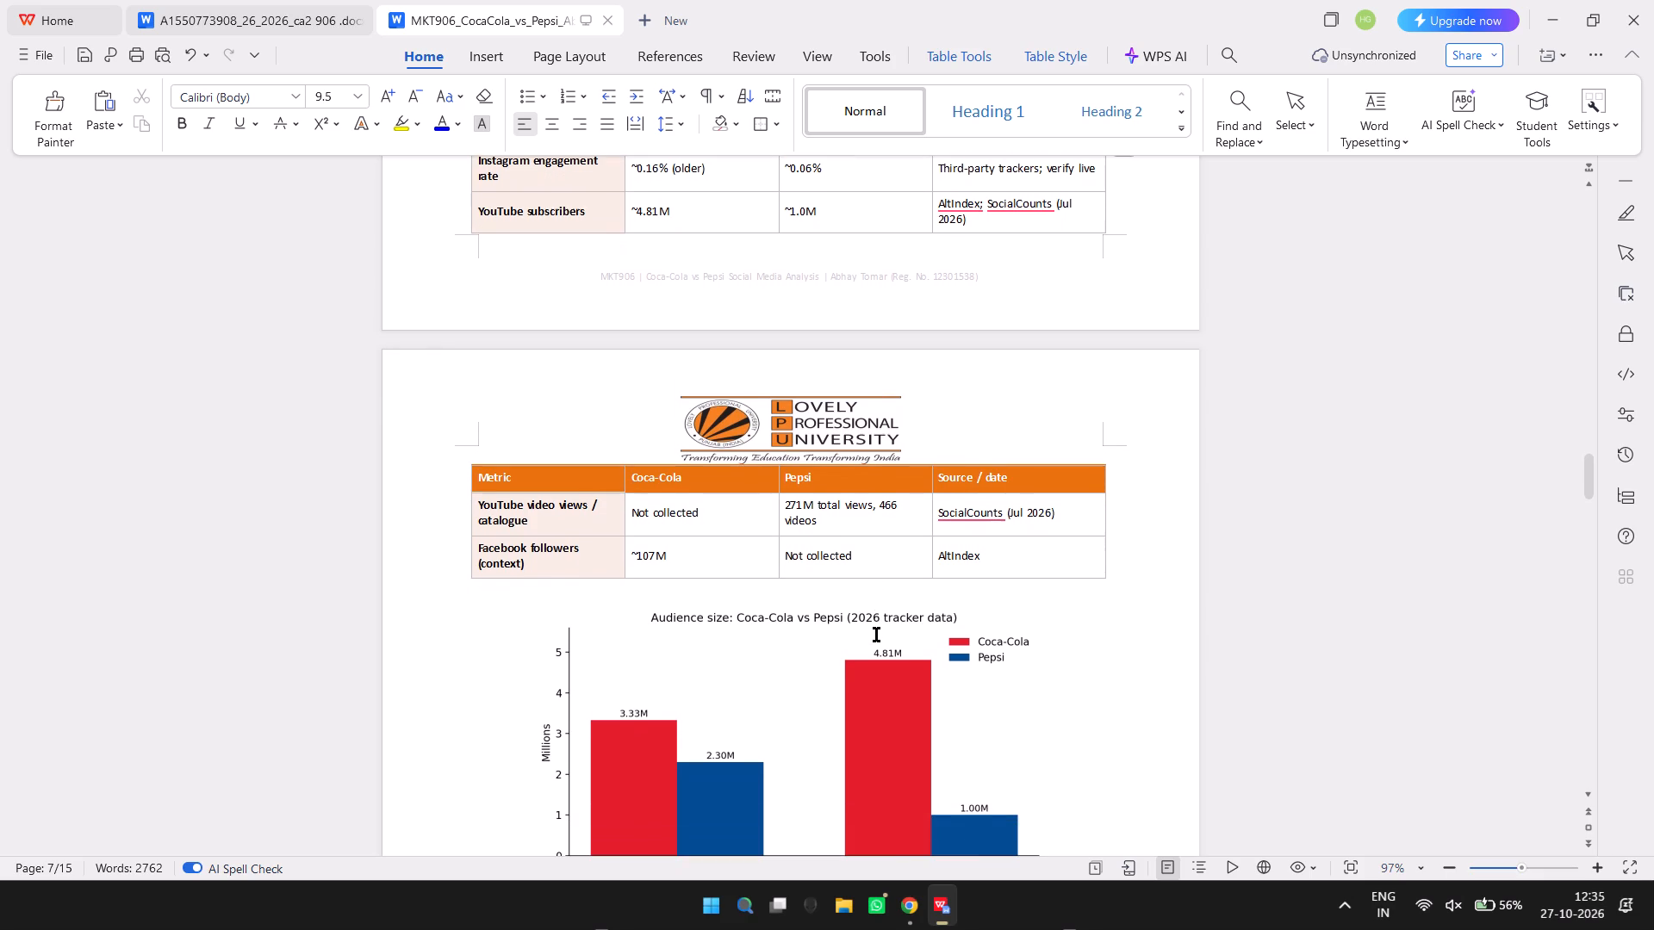
Review the rest of the report, from the SWOT tables through the performance ratings, managerial implications and limitations, for anything still to fill in.
{"action": "scroll", "coordinate": [876, 635], "scroll_direction": "down", "scroll_amount": 20}
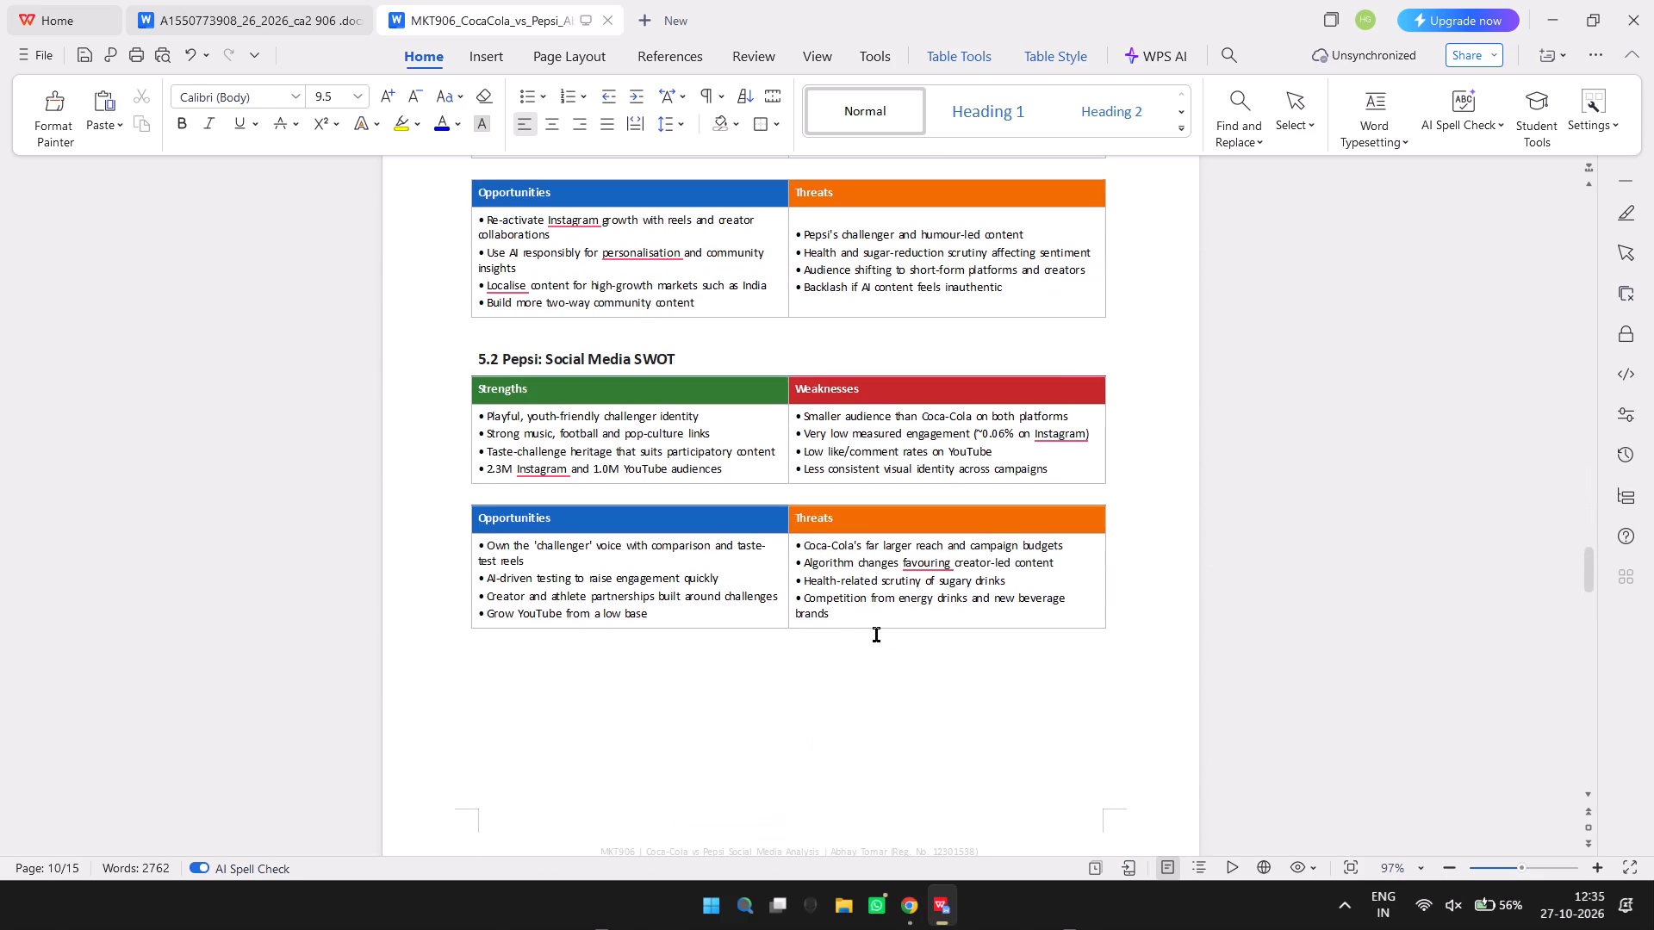
{"action": "scroll", "coordinate": [876, 635], "scroll_direction": "down", "scroll_amount": 3}
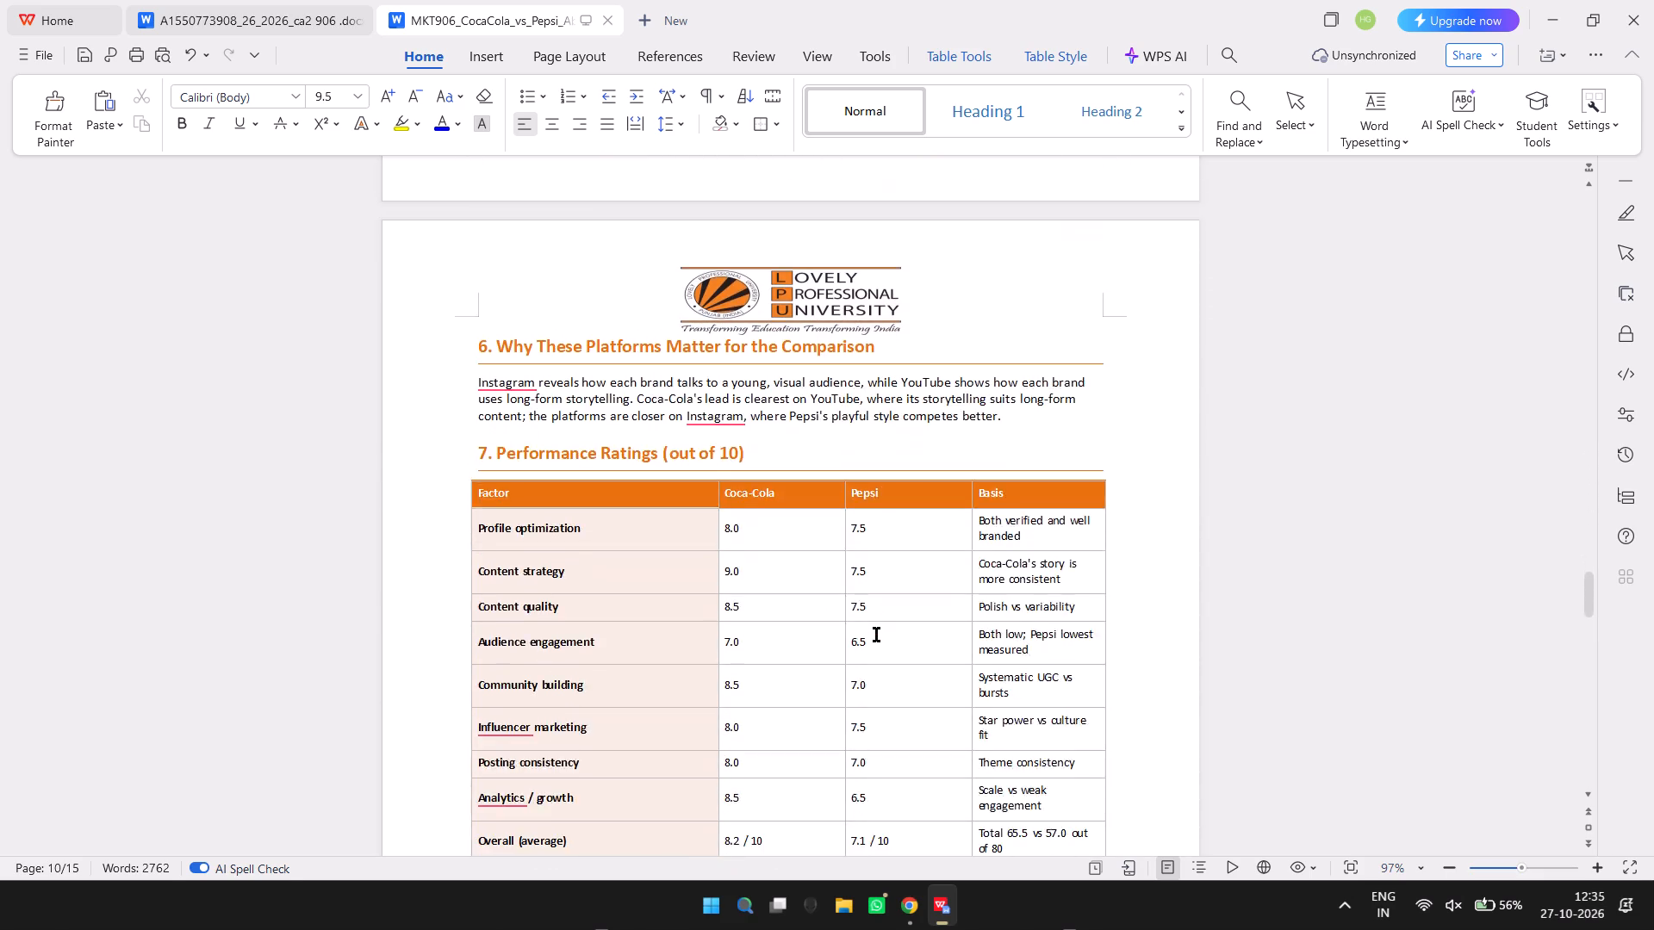
{"action": "scroll", "coordinate": [876, 635], "scroll_direction": "down", "scroll_amount": 8}
{"action": "scroll", "coordinate": [876, 635], "scroll_direction": "up", "scroll_amount": 3}
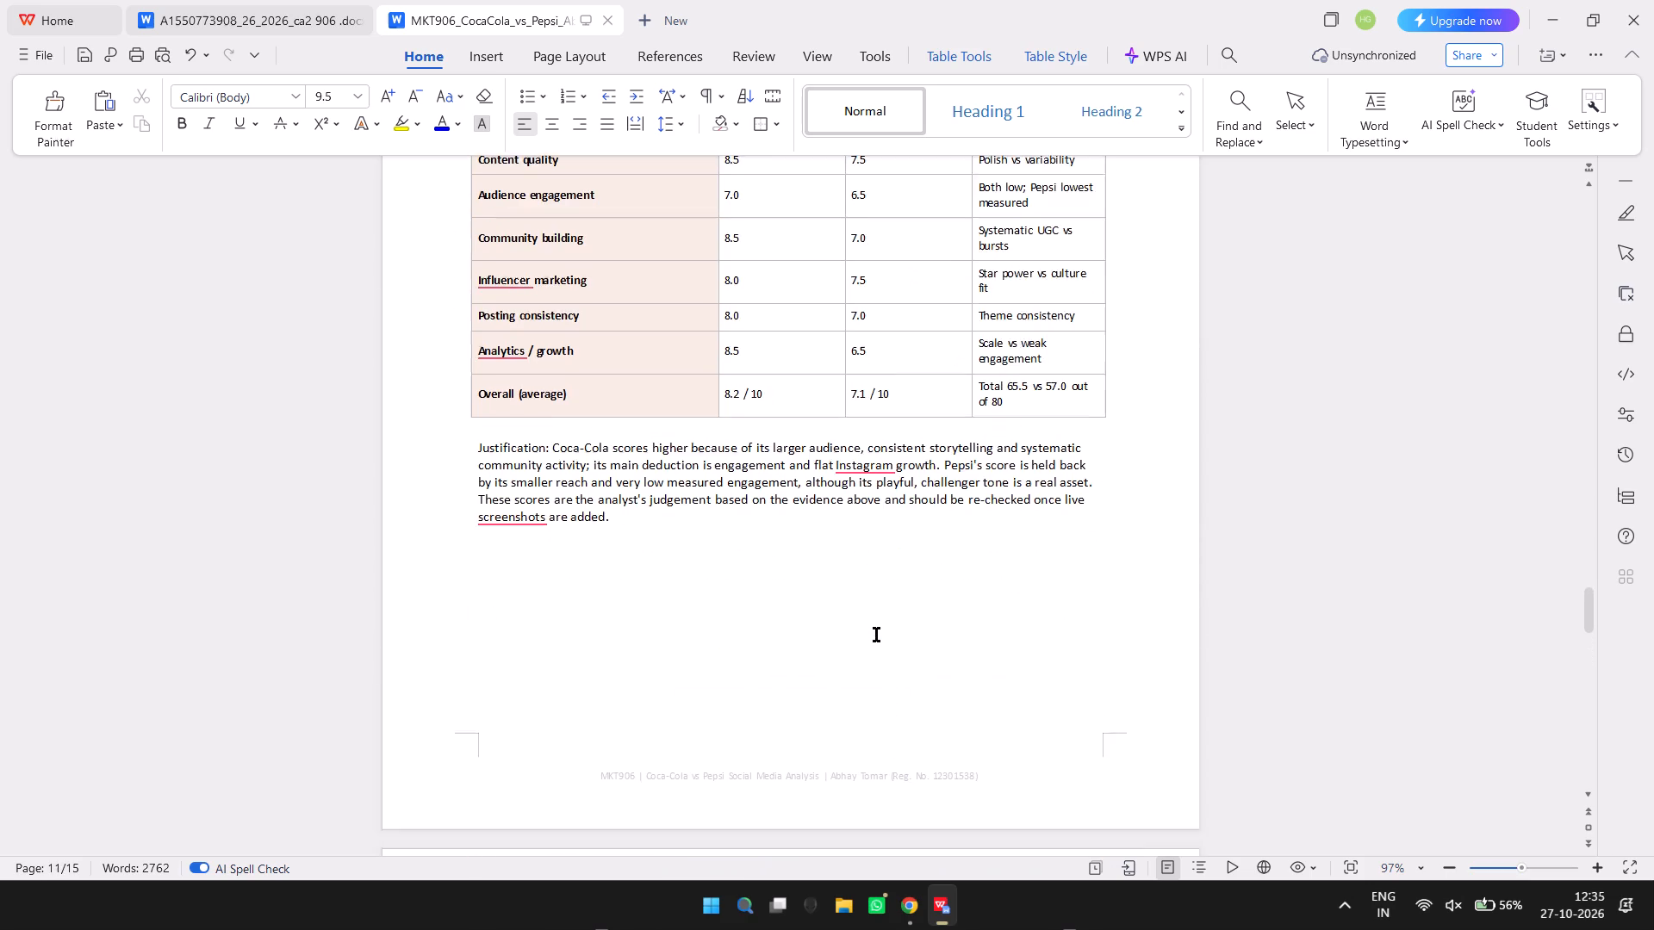
{"action": "scroll", "coordinate": [876, 635], "scroll_direction": "up", "scroll_amount": 1}
{"action": "scroll", "coordinate": [876, 635], "scroll_direction": "down", "scroll_amount": 5}
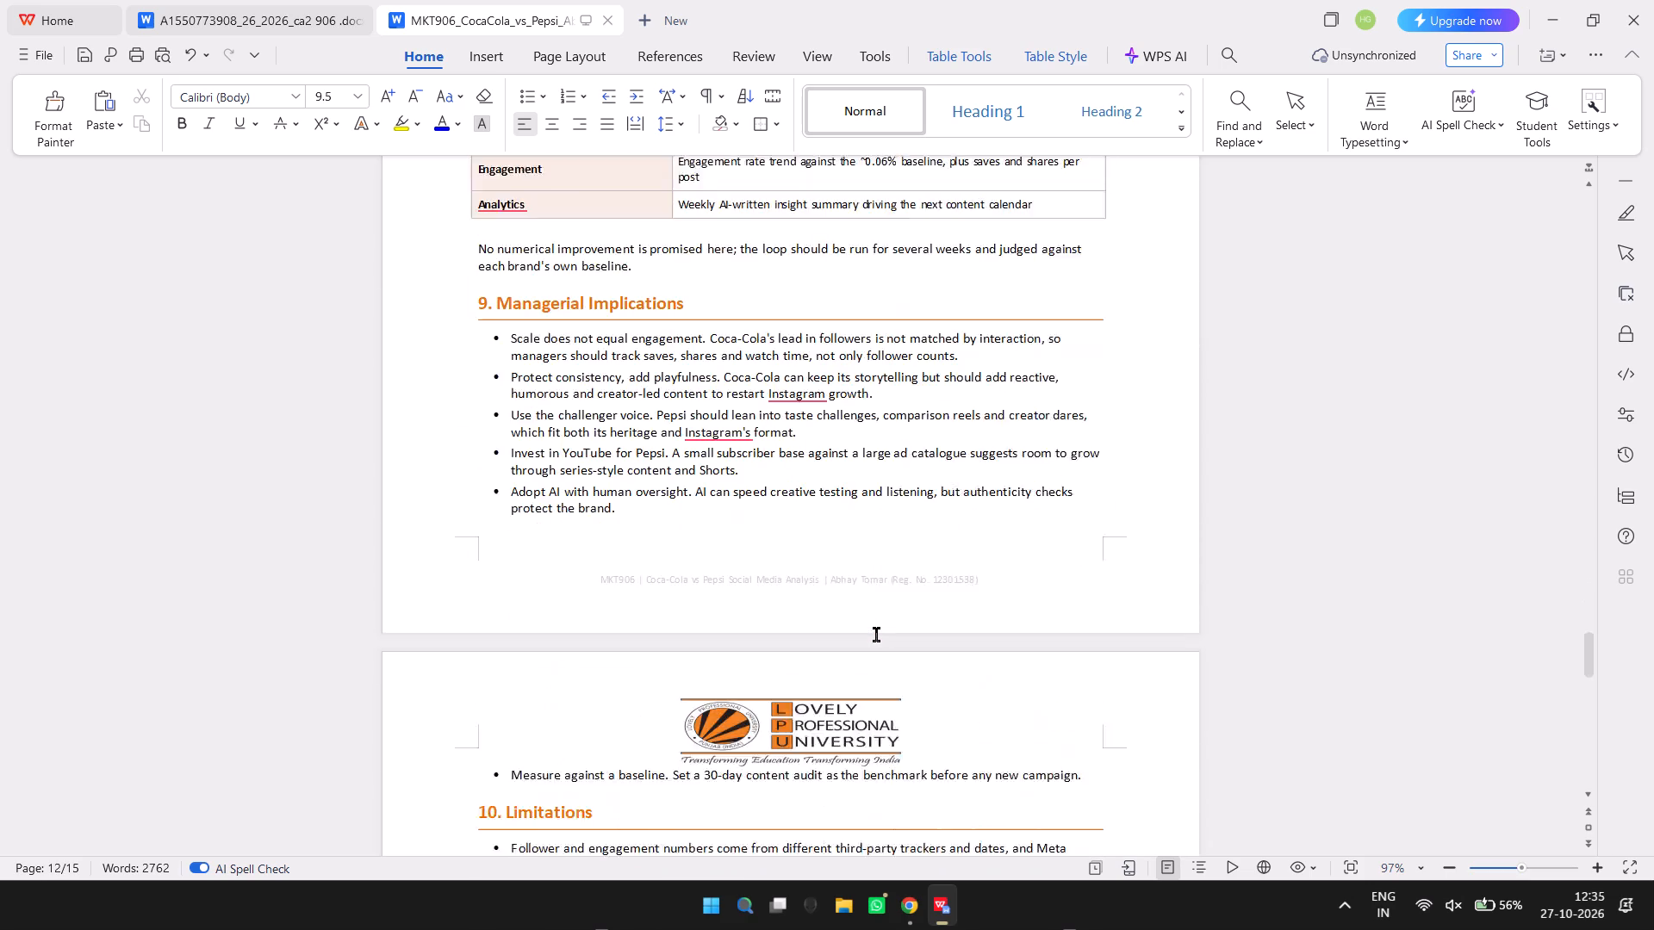
{"action": "scroll", "coordinate": [876, 635], "scroll_direction": "down", "scroll_amount": 7}
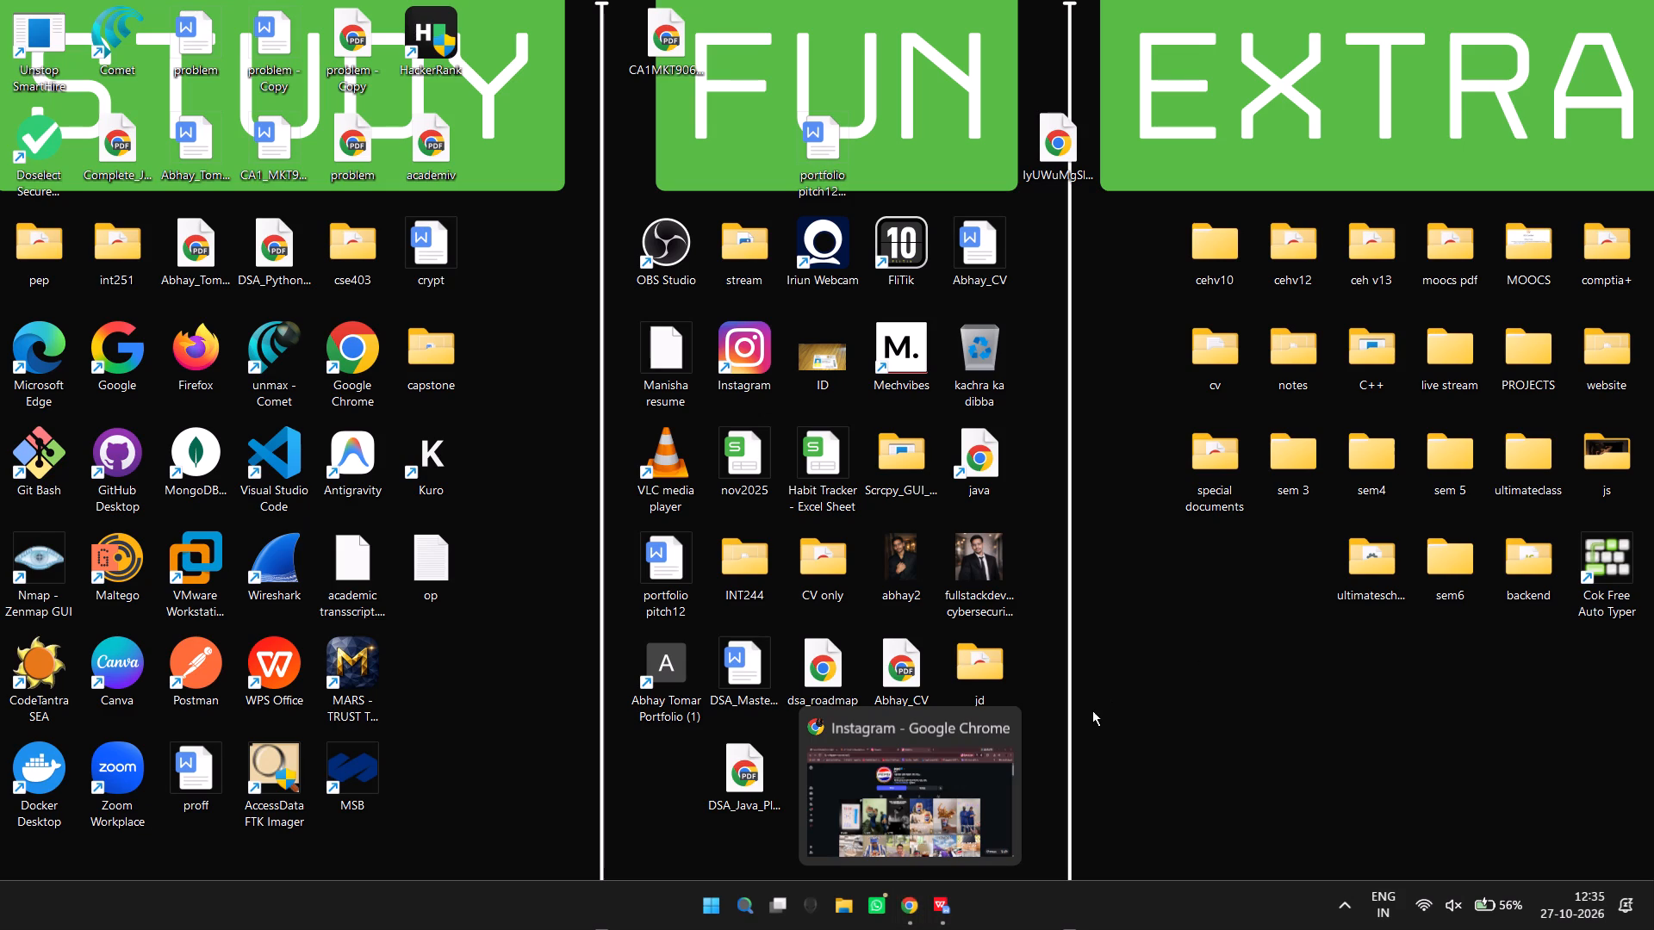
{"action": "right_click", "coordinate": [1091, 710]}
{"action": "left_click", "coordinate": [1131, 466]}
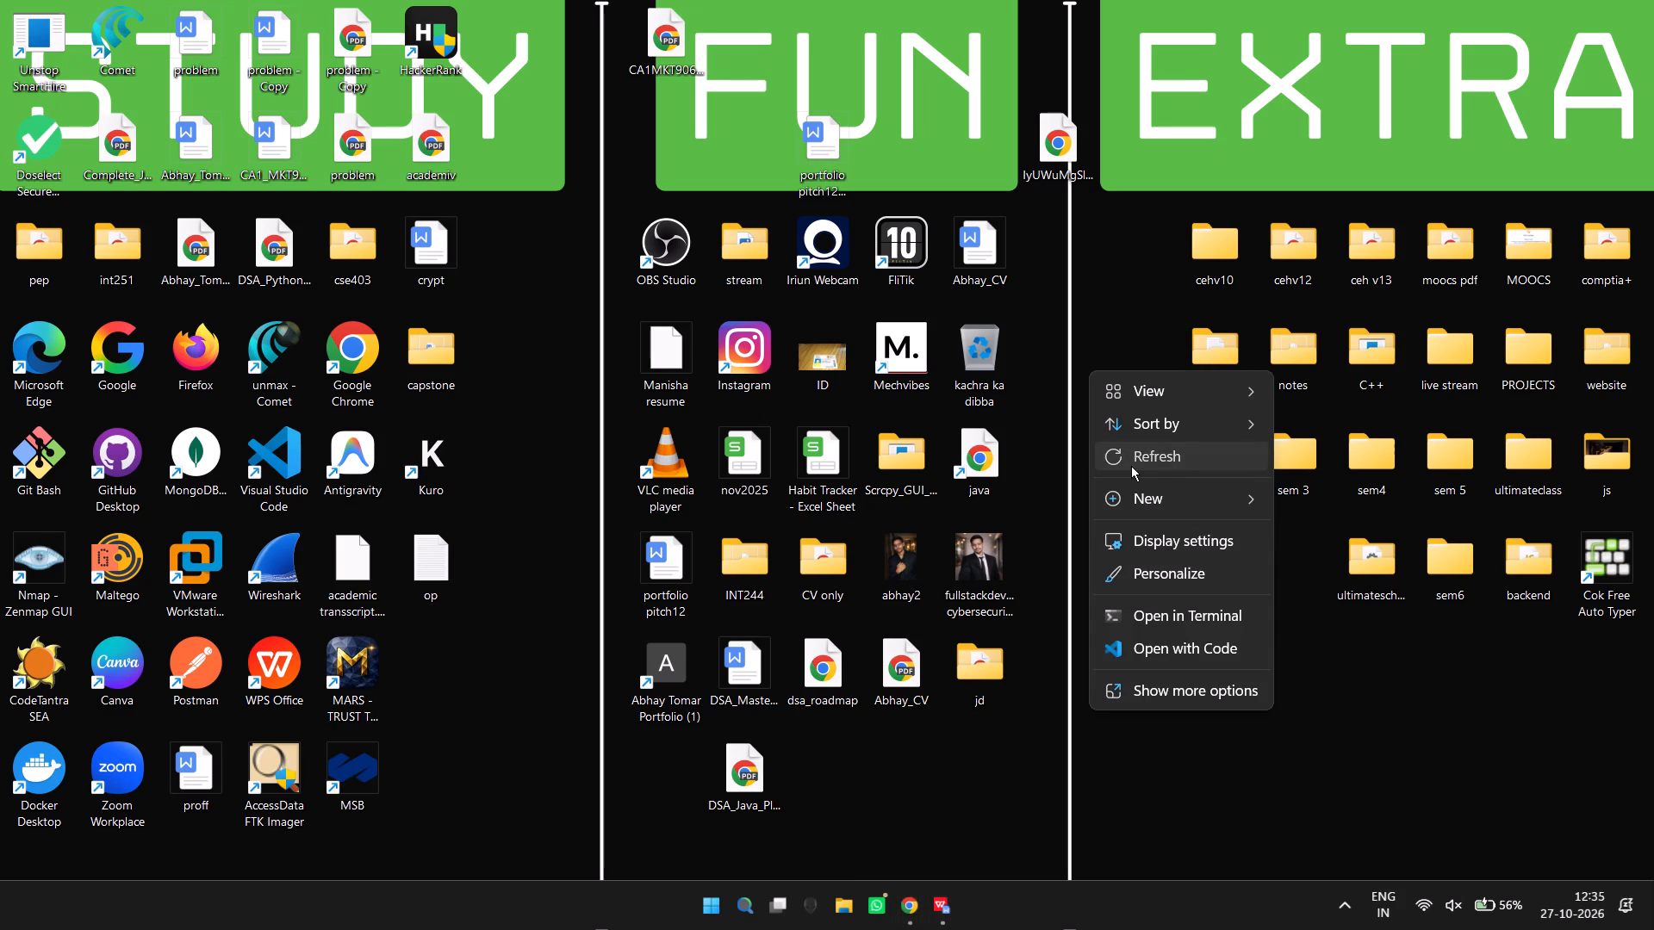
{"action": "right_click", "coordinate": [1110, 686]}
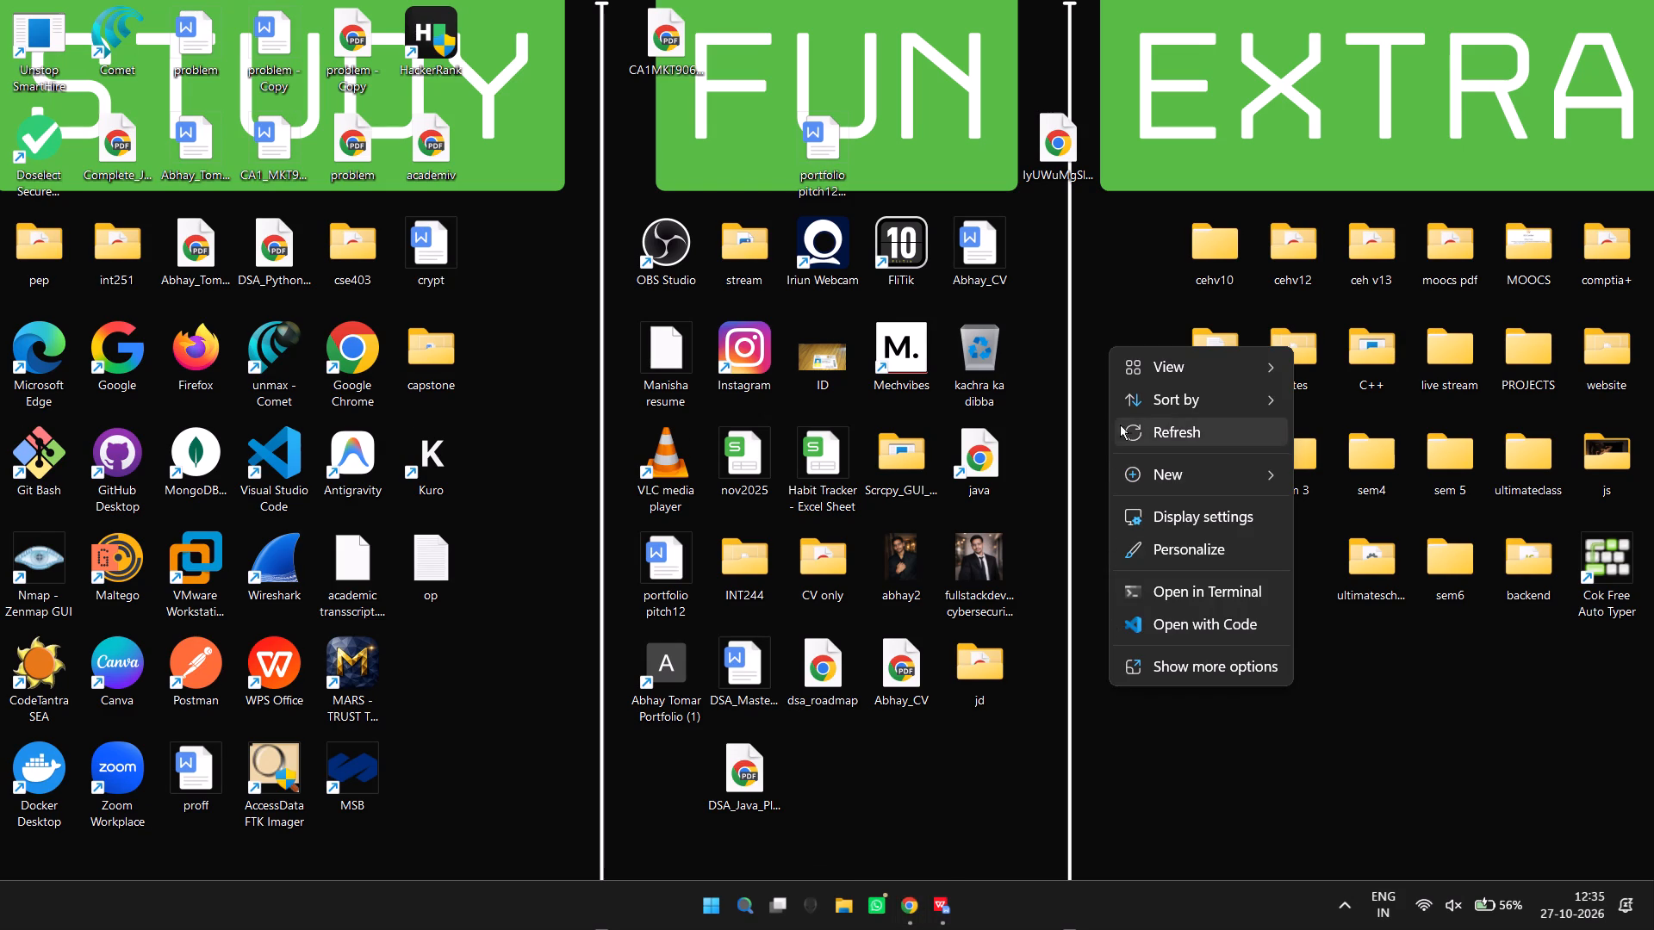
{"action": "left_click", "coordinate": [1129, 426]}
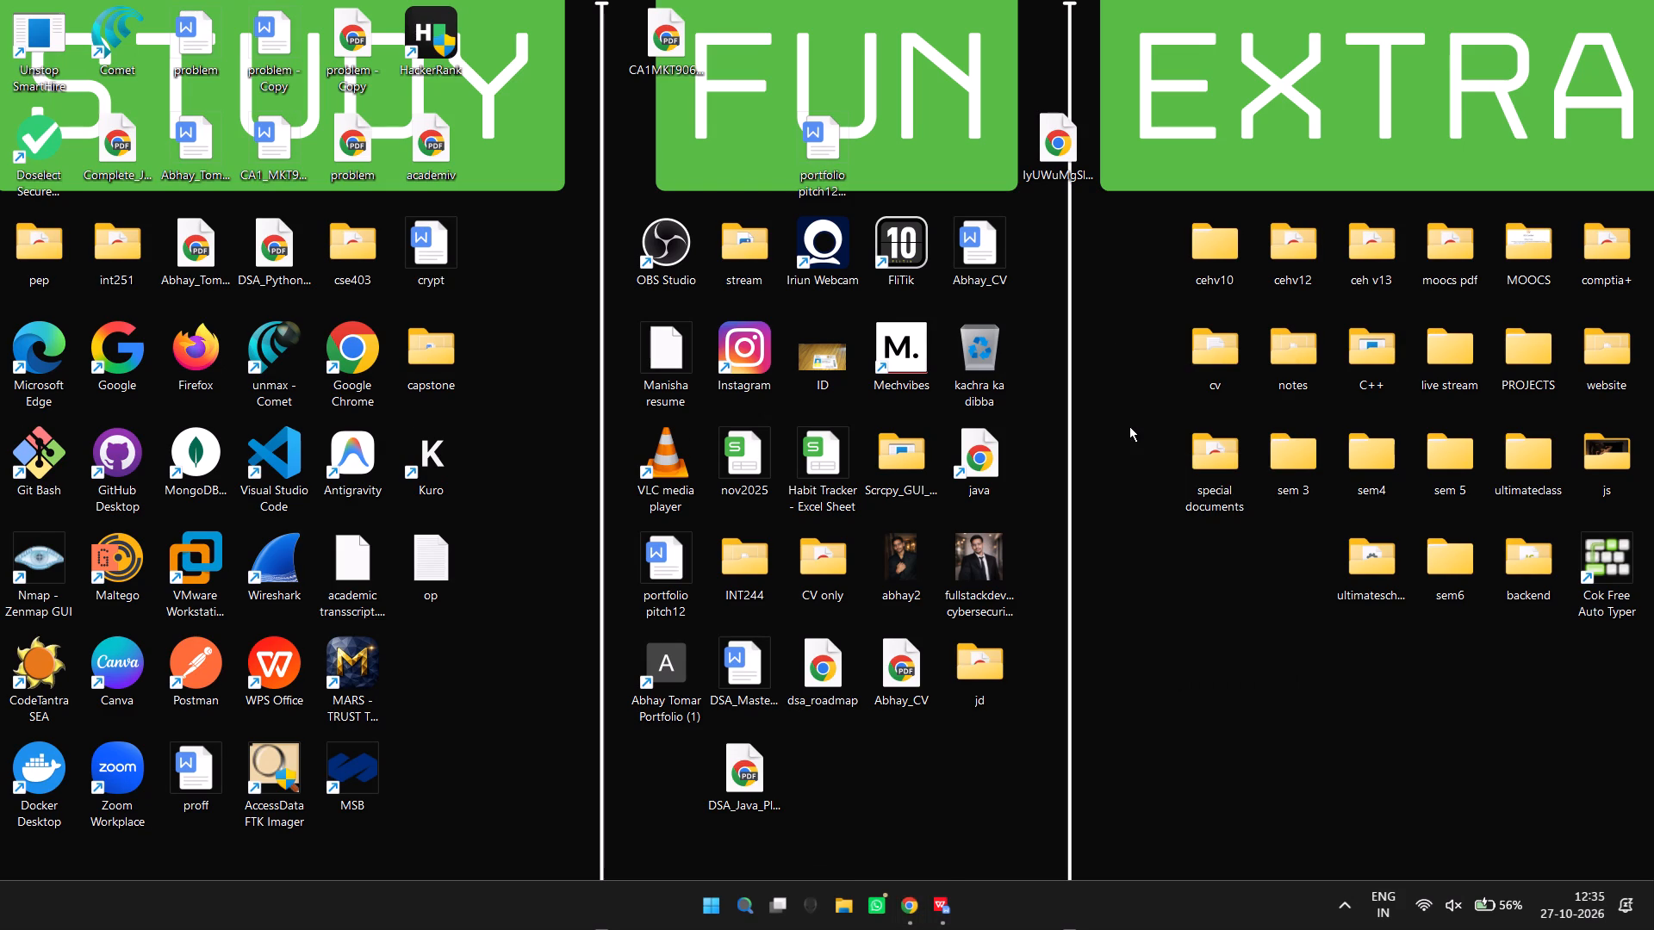